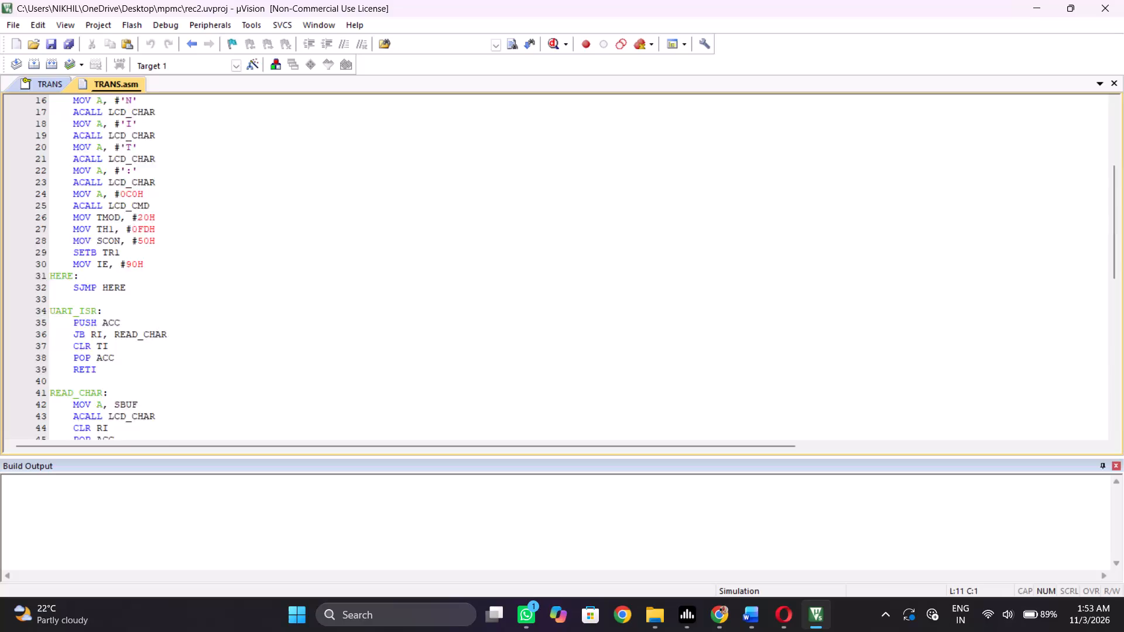
Translate the TRANS source file, saving it over TRANS.asm in the mpmc folder and reloading the changed file.
scroll(286, 150, "down", 4)
scroll(286, 150, "up", 8)
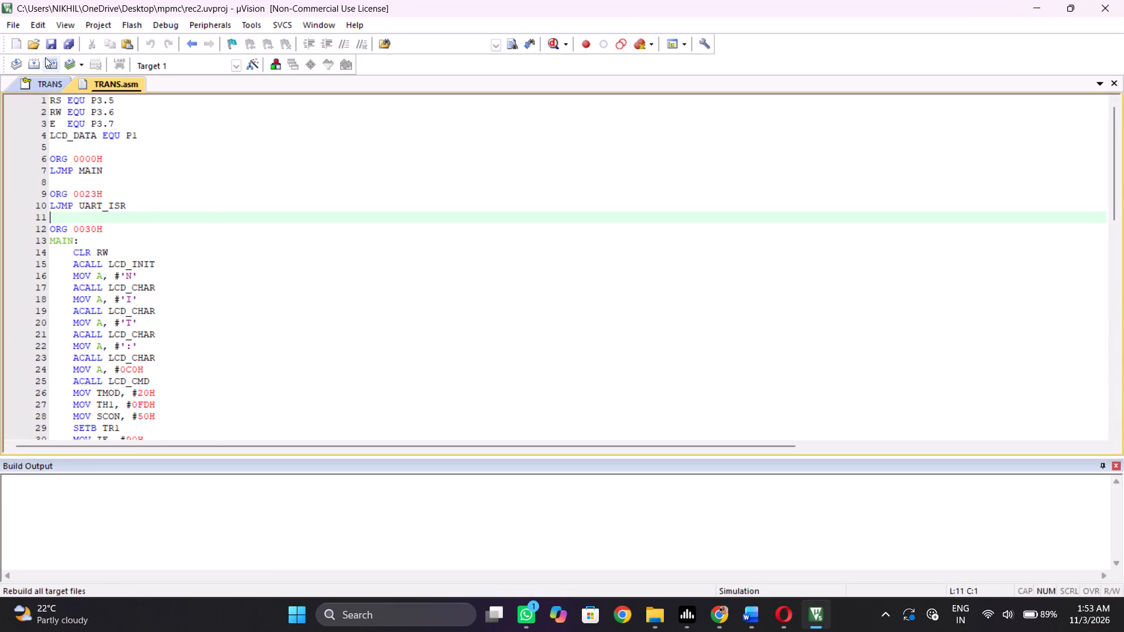
left_click(21, 68)
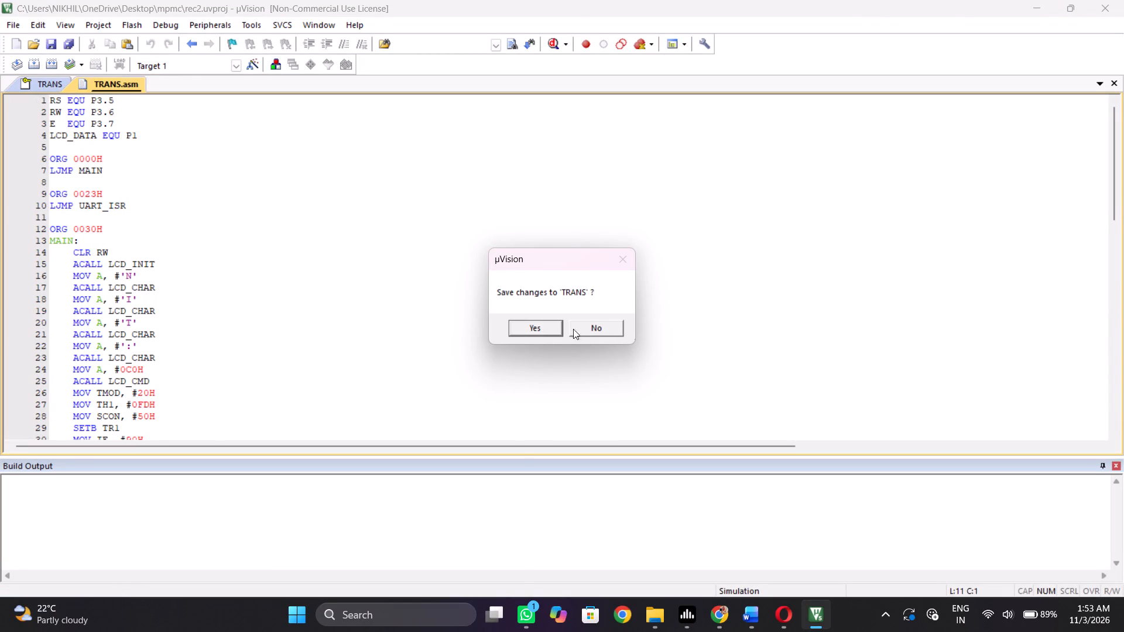
left_click(532, 327)
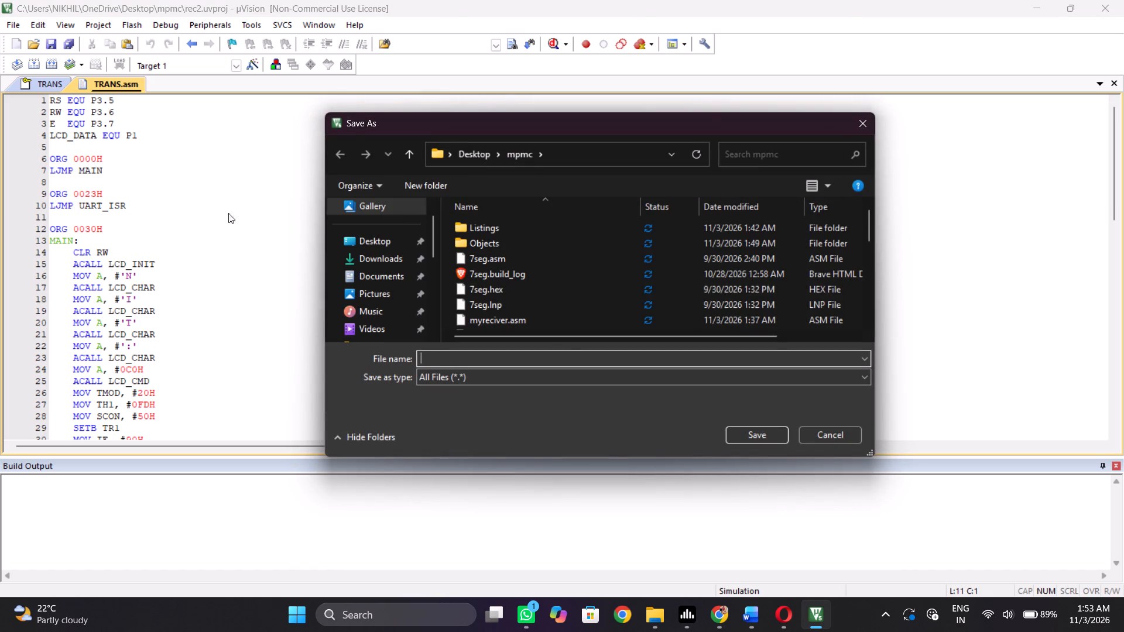
scroll(563, 326, "down", 4)
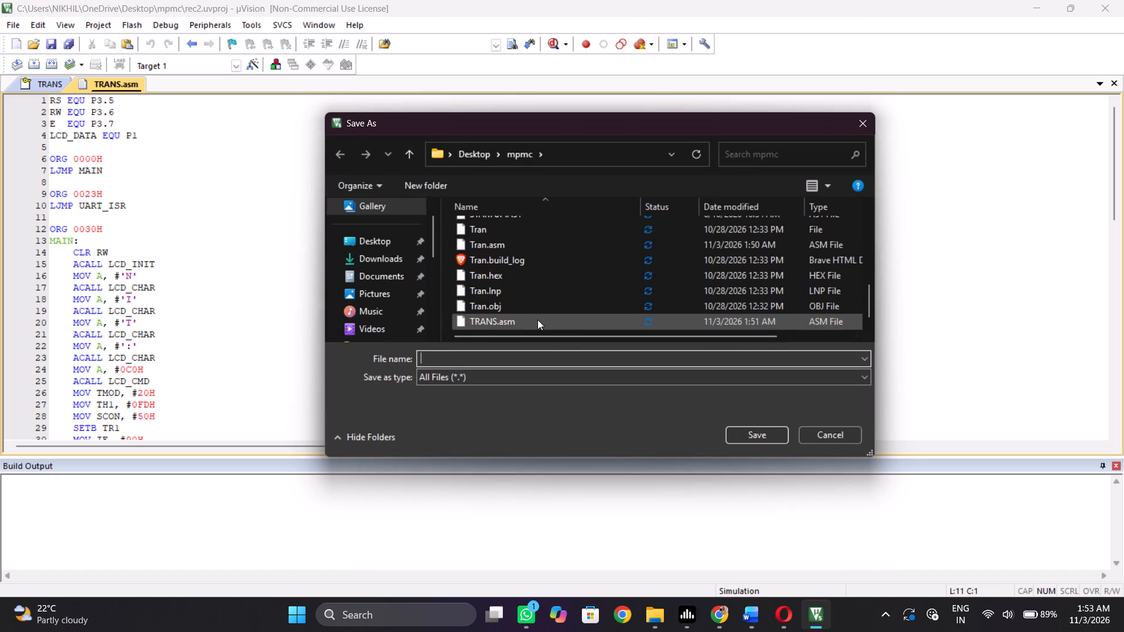
left_click(537, 320)
left_click(752, 441)
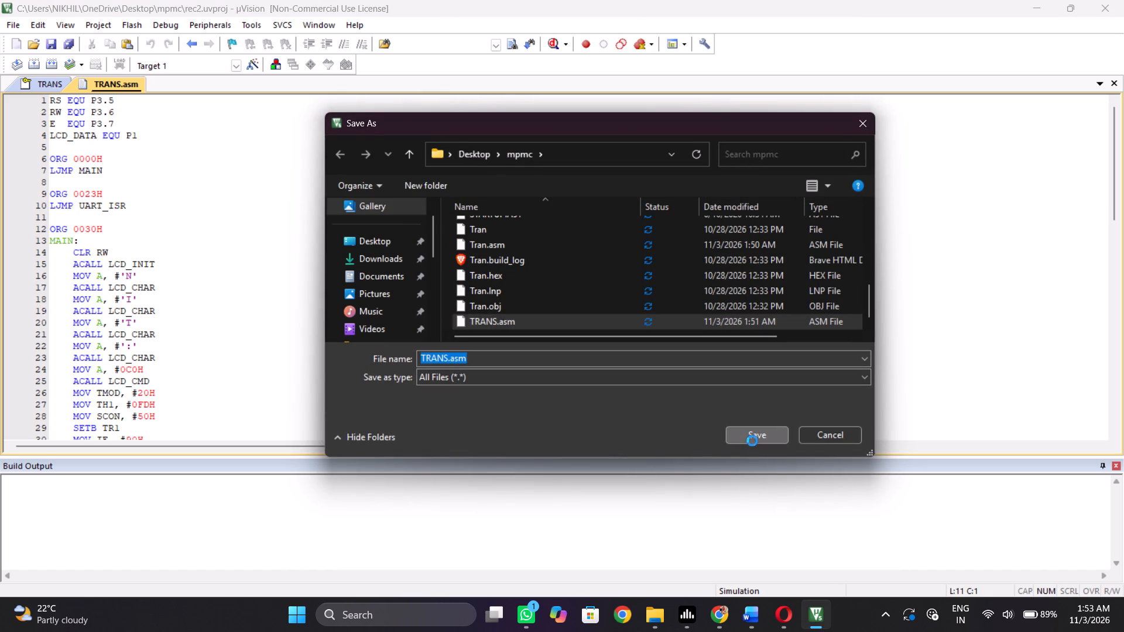
left_click(586, 300)
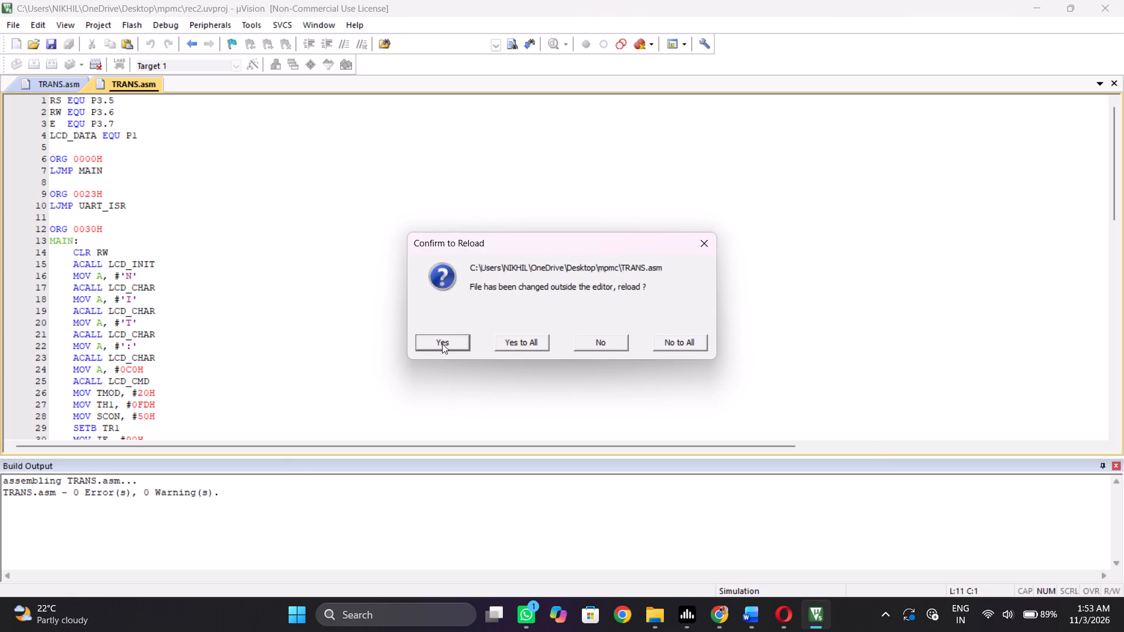
left_click(442, 342)
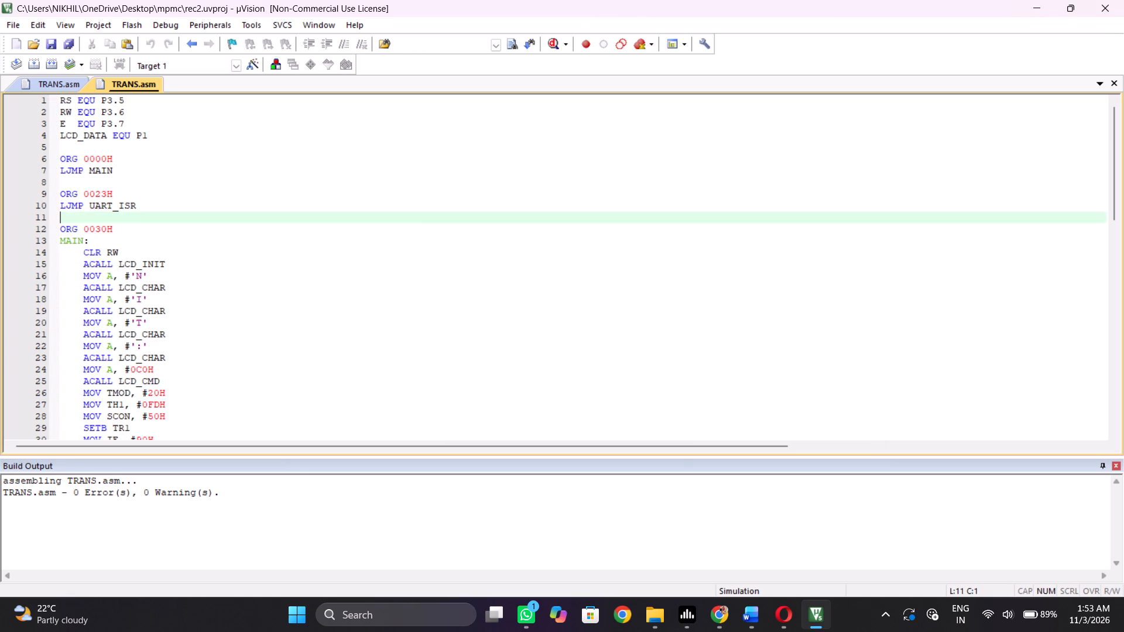
Build Target 1 of the rec2 project to generate the TRANS hex file.
scroll(121, 191, "up", 4)
left_click(17, 57)
left_click(33, 61)
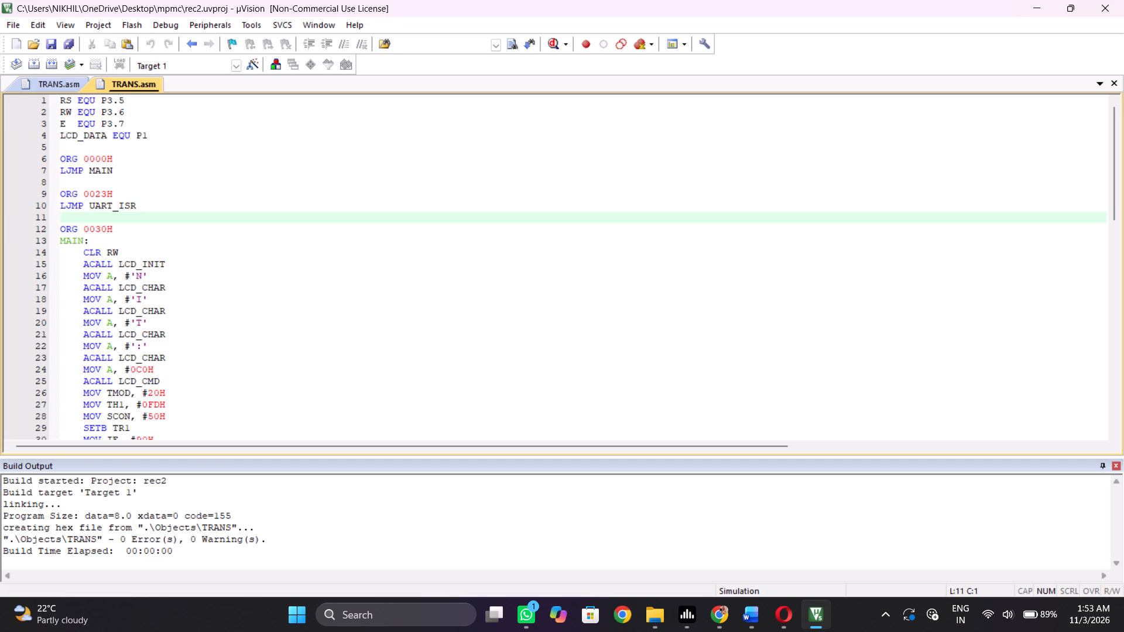
scroll(384, 221, "up", 2)
scroll(353, 405, "down", 4)
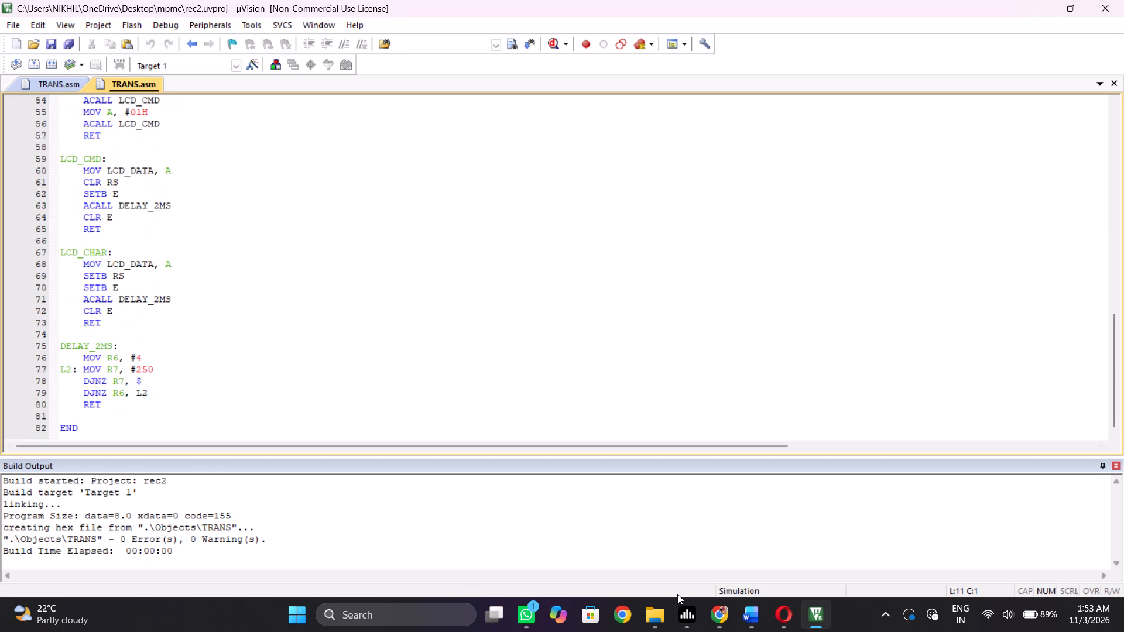
Switch to File Explorer, check the Objects folder inside mpmc for TRANS.hex, and try to open that file.
left_click(657, 628)
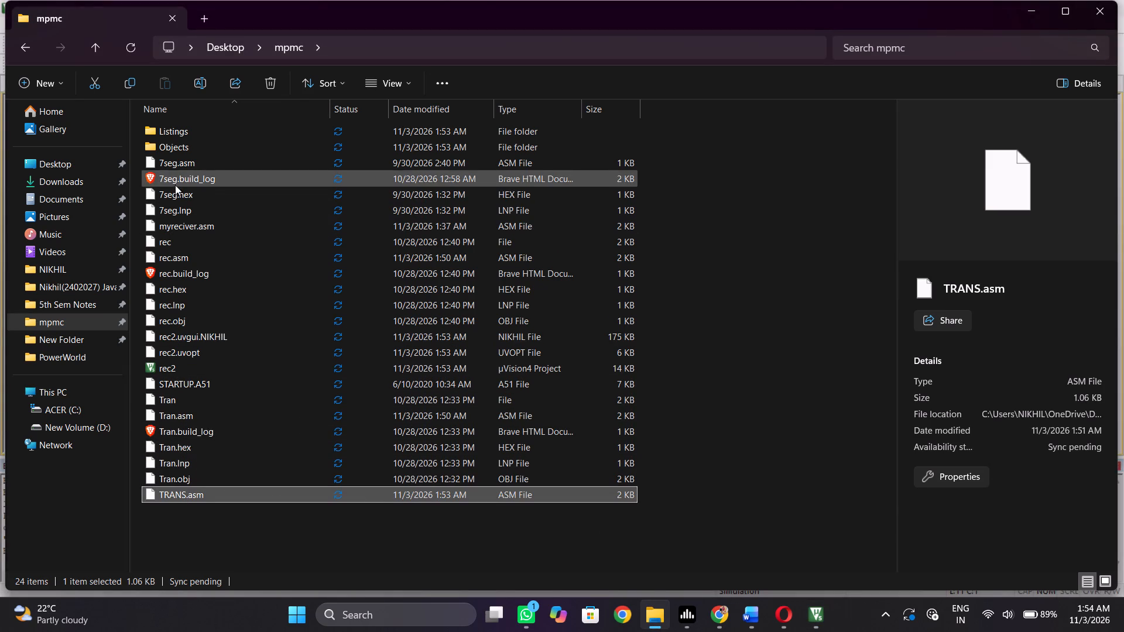
double_click(171, 149)
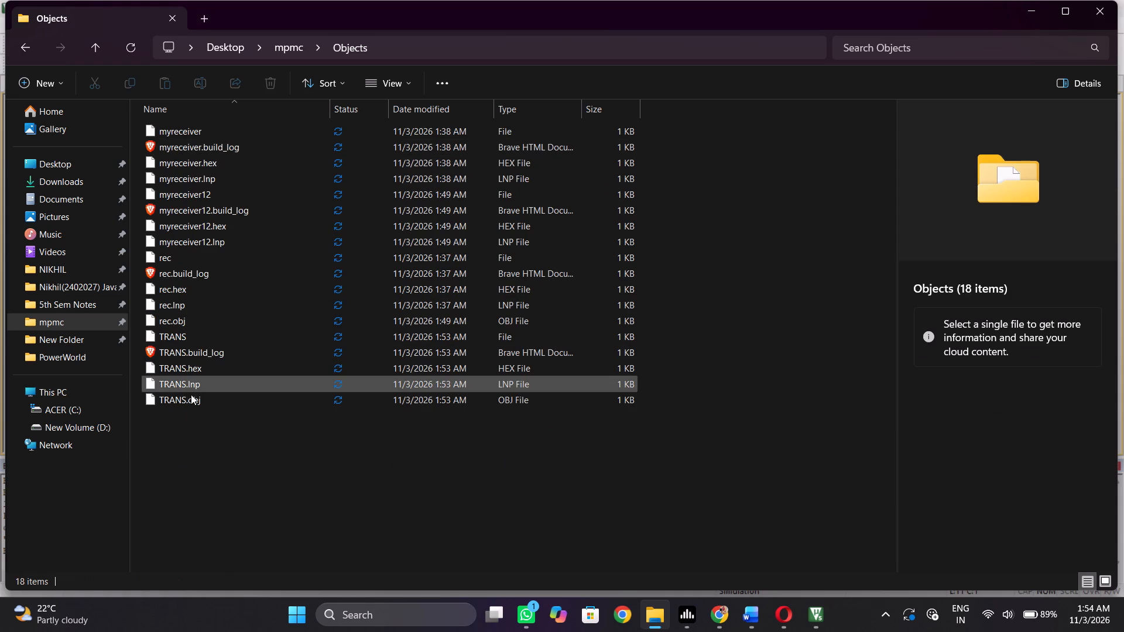
double_click(189, 370)
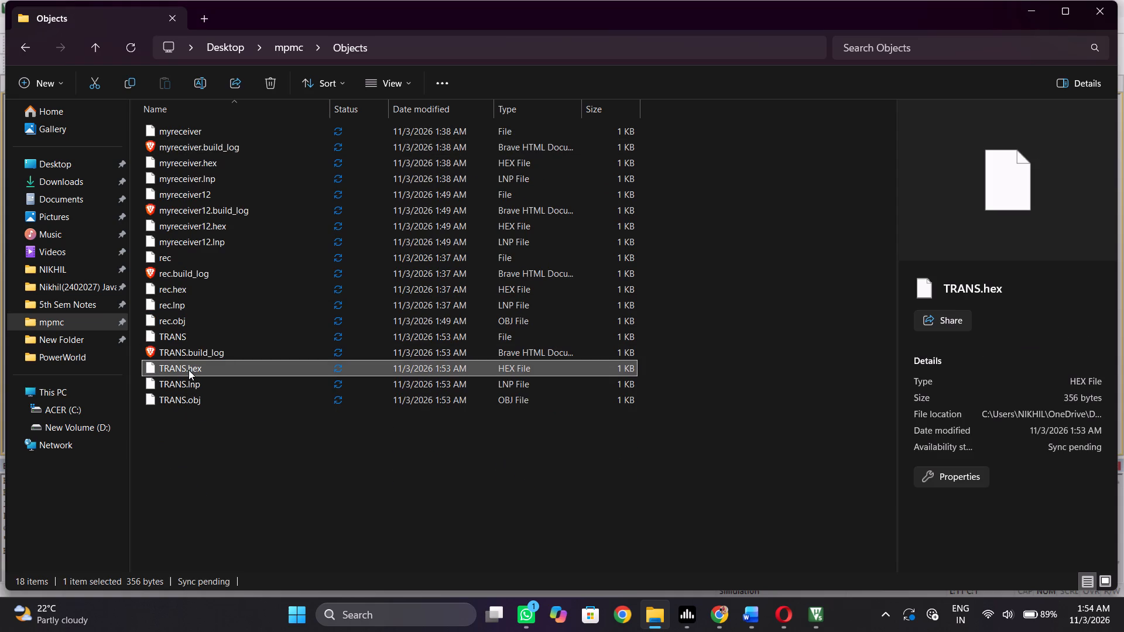
double_click(189, 370)
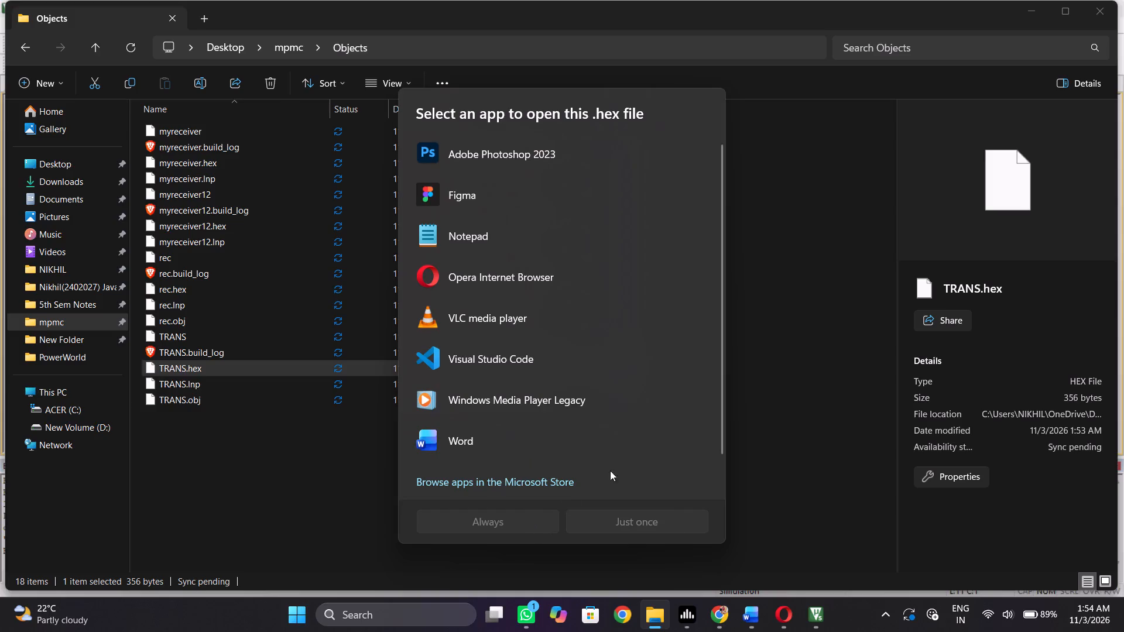
left_click(842, 472)
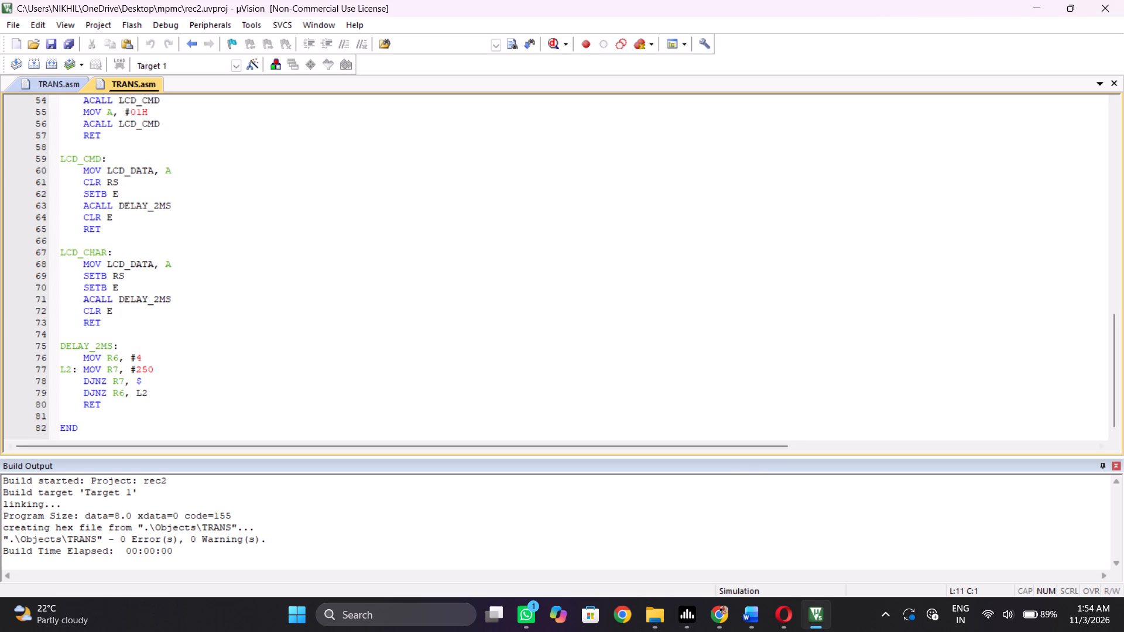
Look over the TRANS.asm code once more and close µVision.
scroll(592, 304, "down", 5)
scroll(592, 304, "up", 7)
scroll(592, 304, "down", 6)
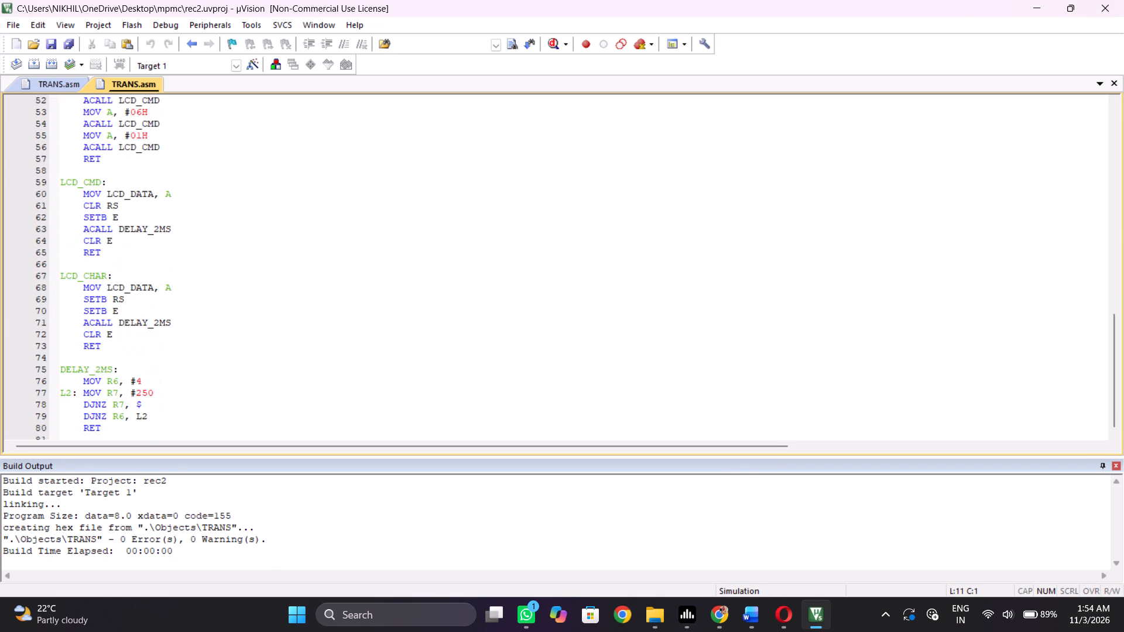
scroll(592, 304, "up", 12)
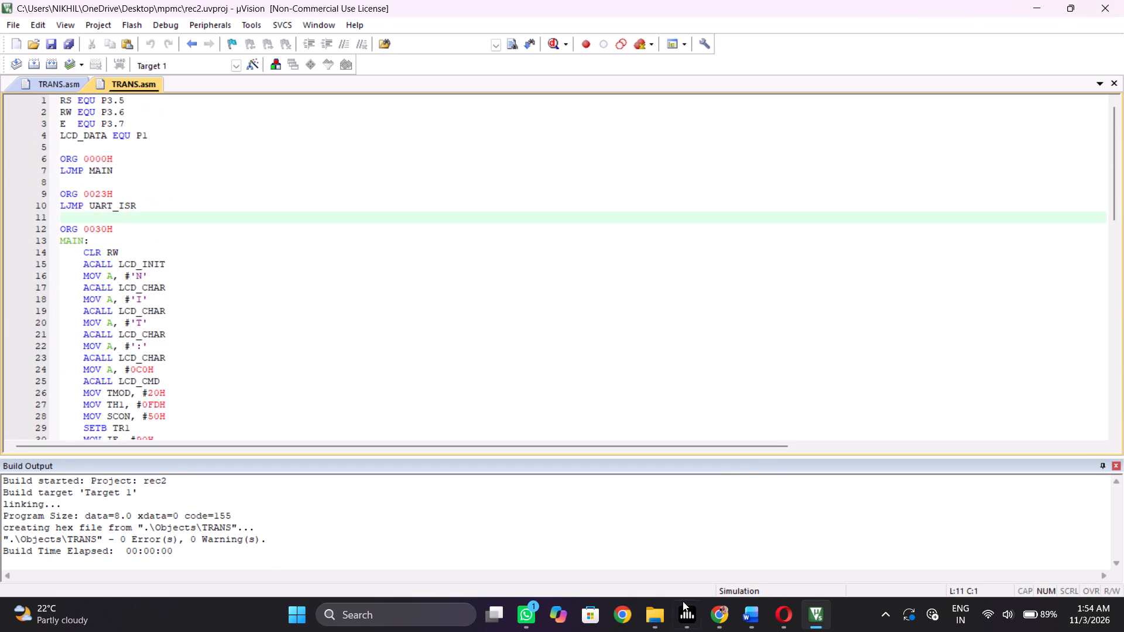
left_click(1103, 7)
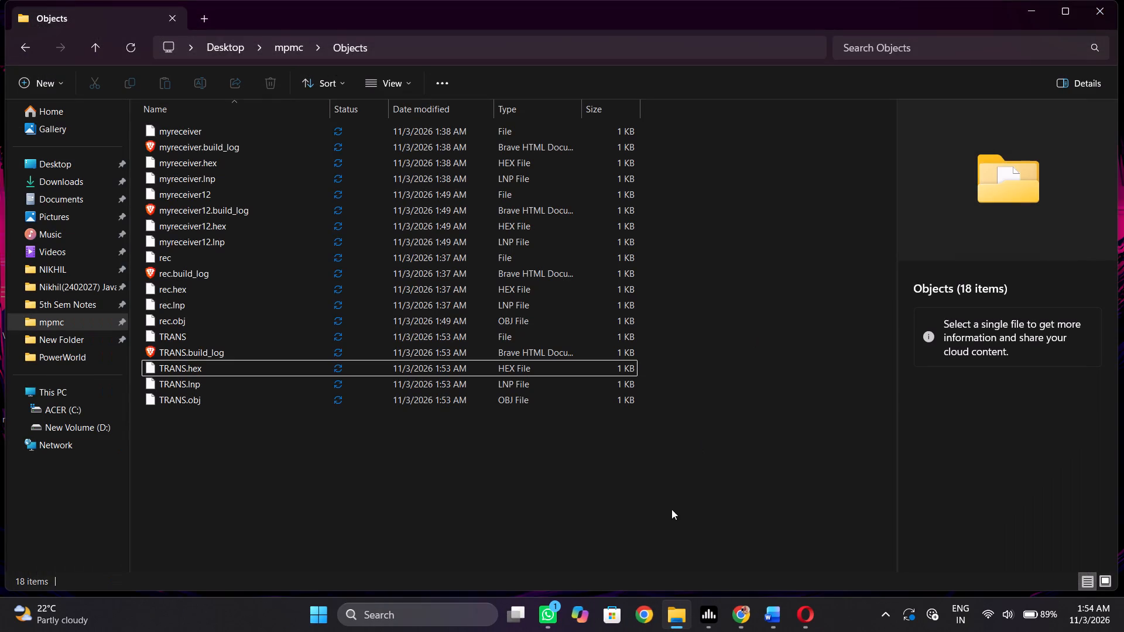
Search Windows for "prog", launch progisp.exe, and close the Objects folder window.
left_click(433, 611)
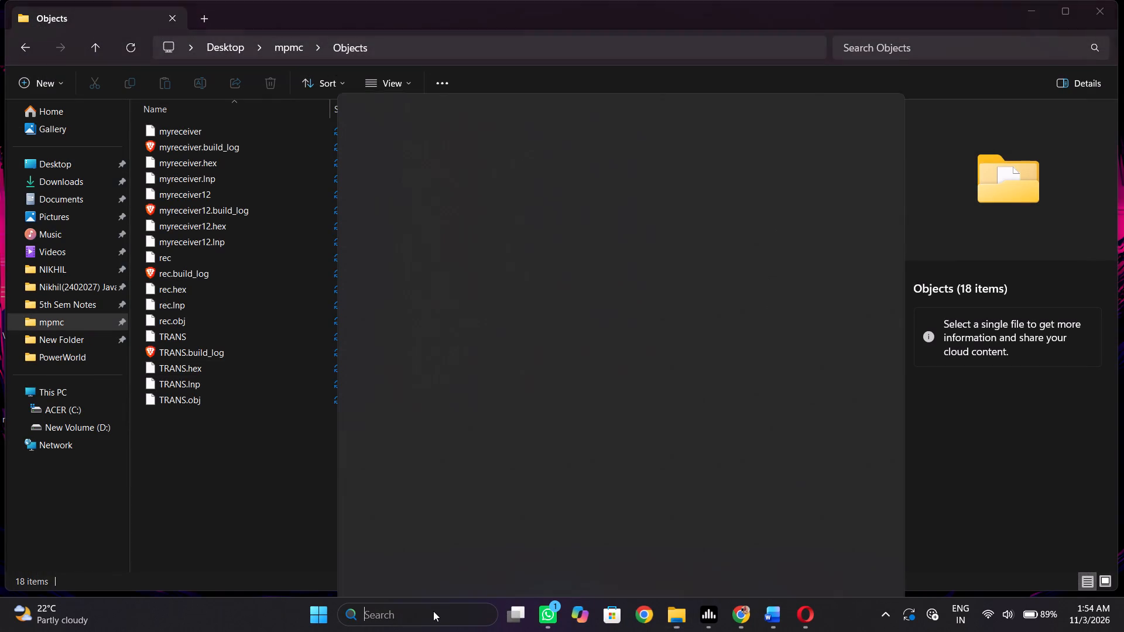
key("p")
type("ro")
key("g")
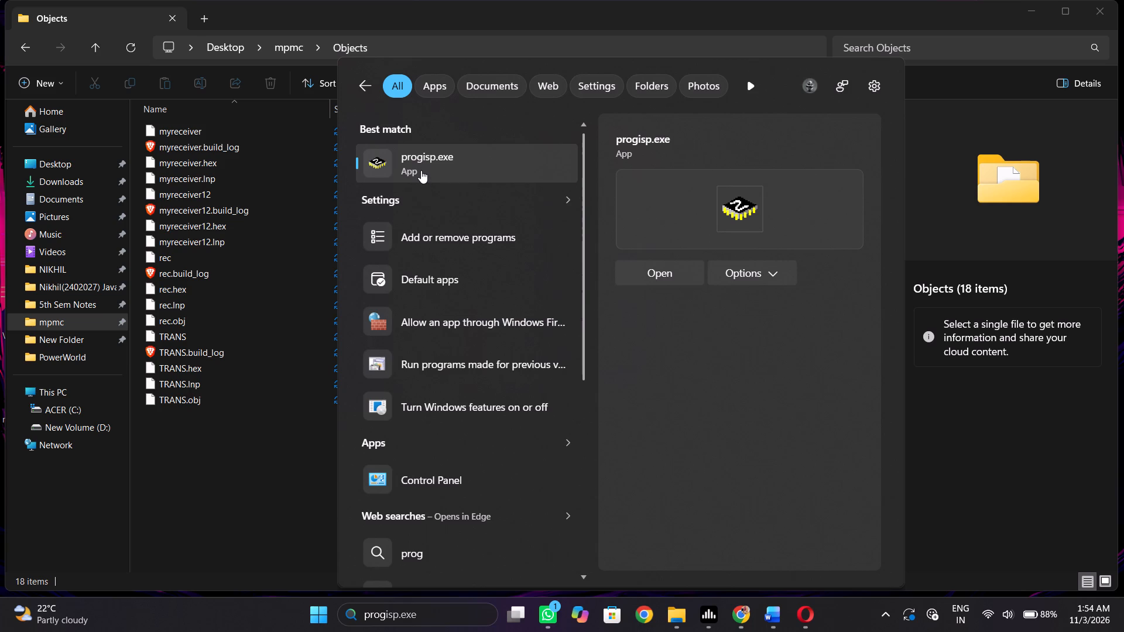
double_click(421, 170)
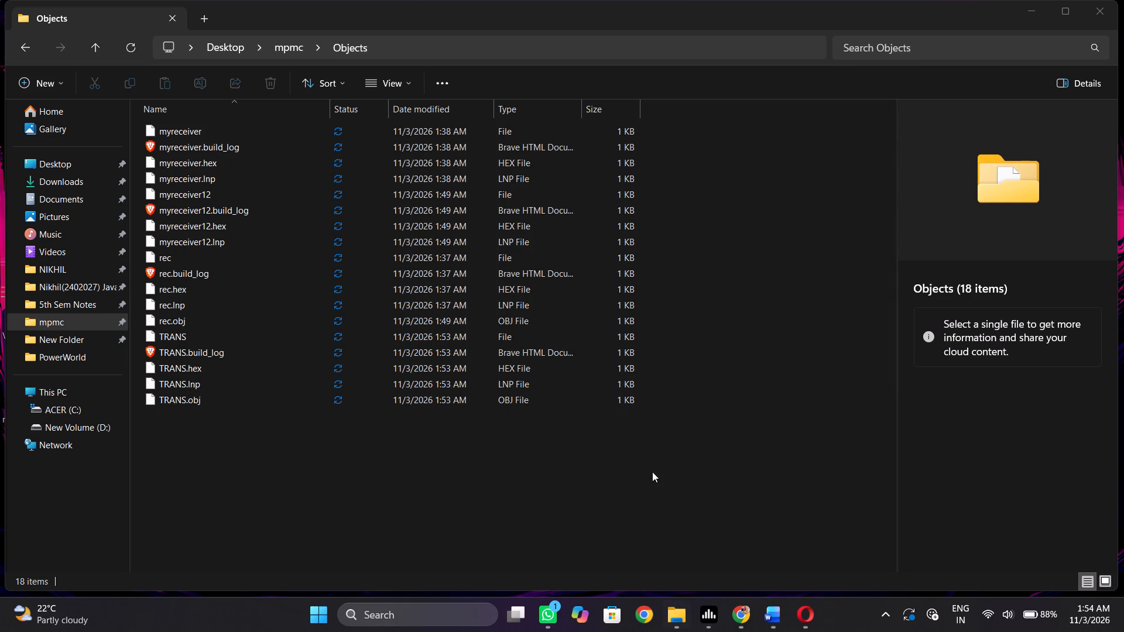
left_click(1106, 15)
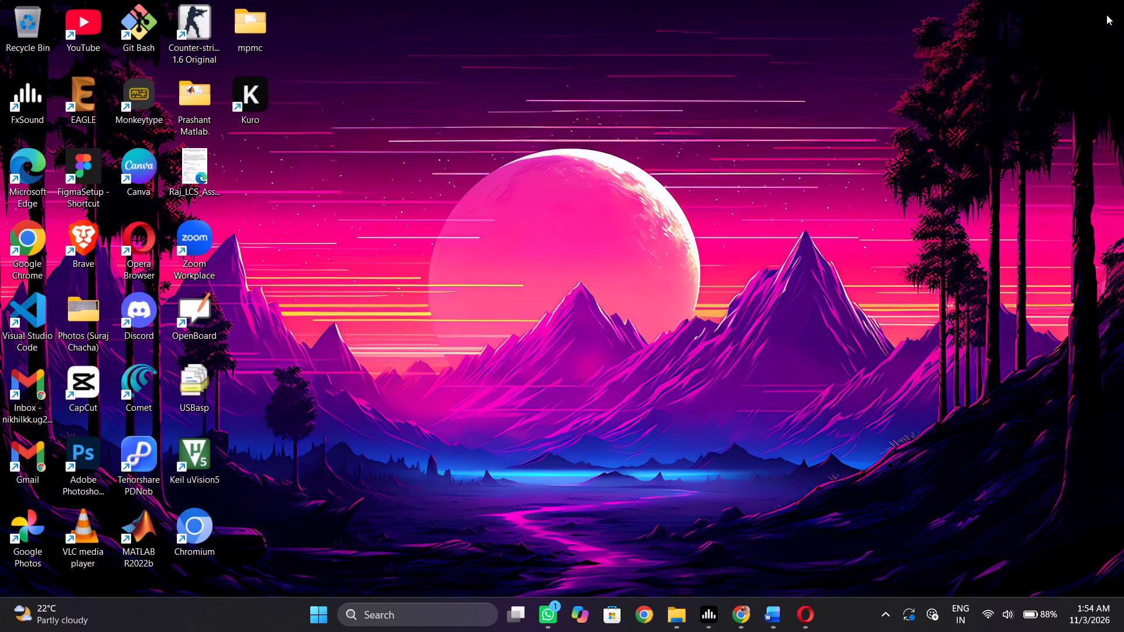
left_click(427, 613)
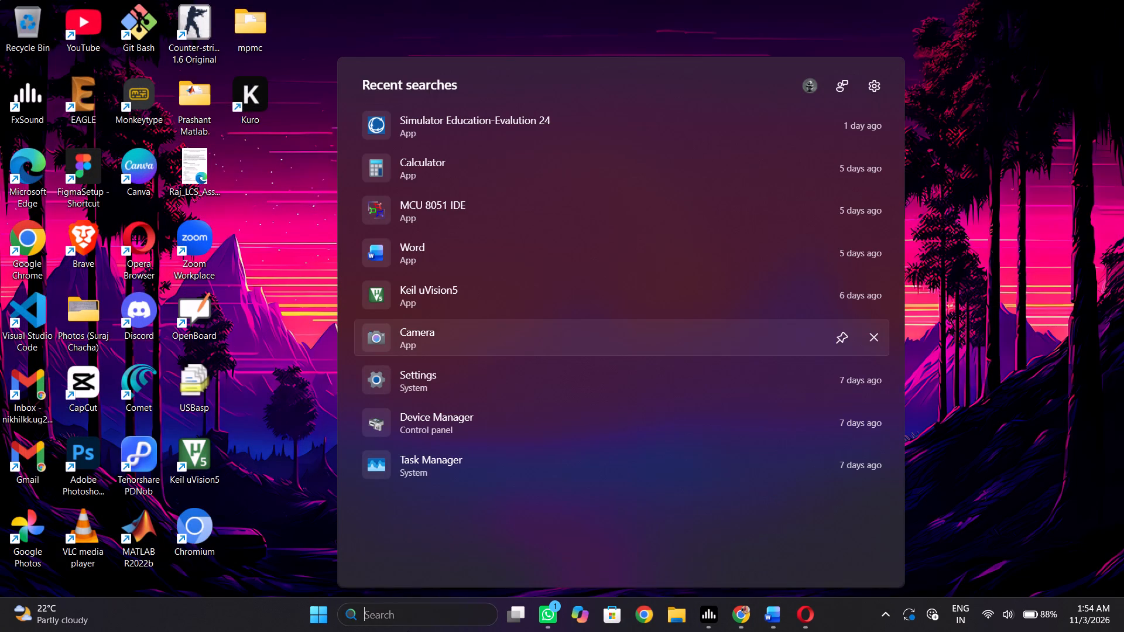
left_click(256, 475)
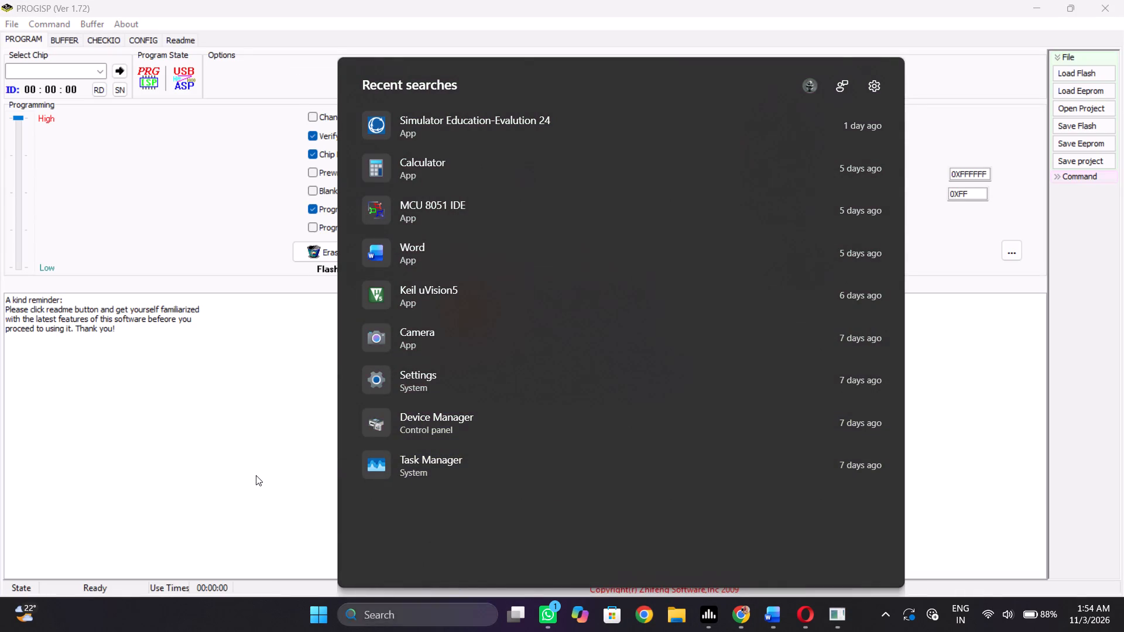
left_click(645, 356)
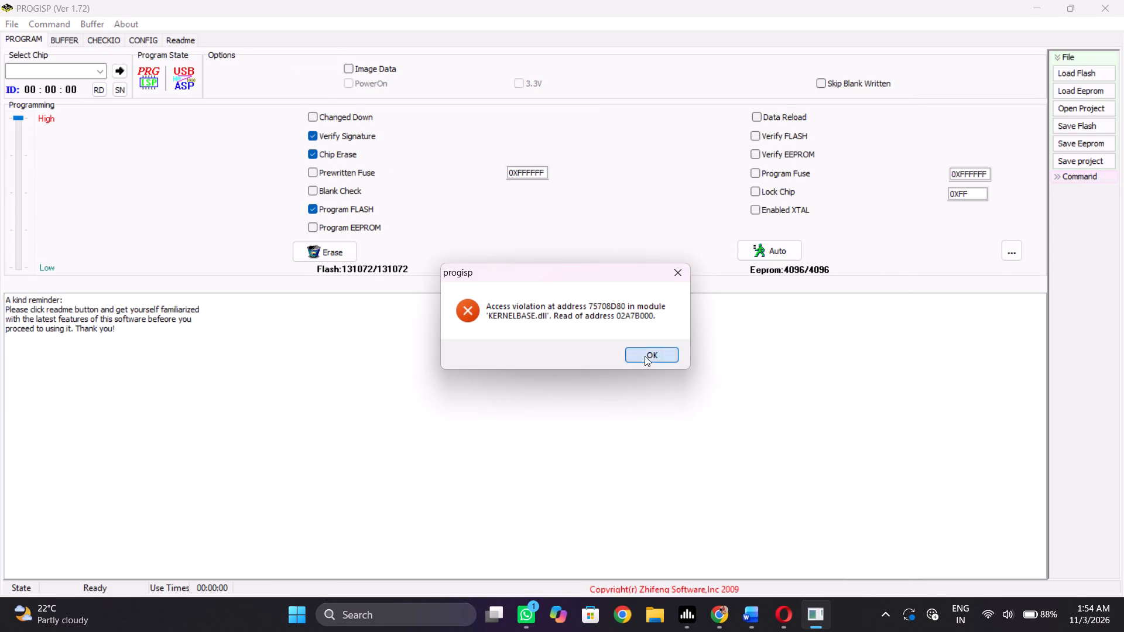
Load TRANS.hex from the mpmc Objects folder as the flash file.
left_click(1074, 67)
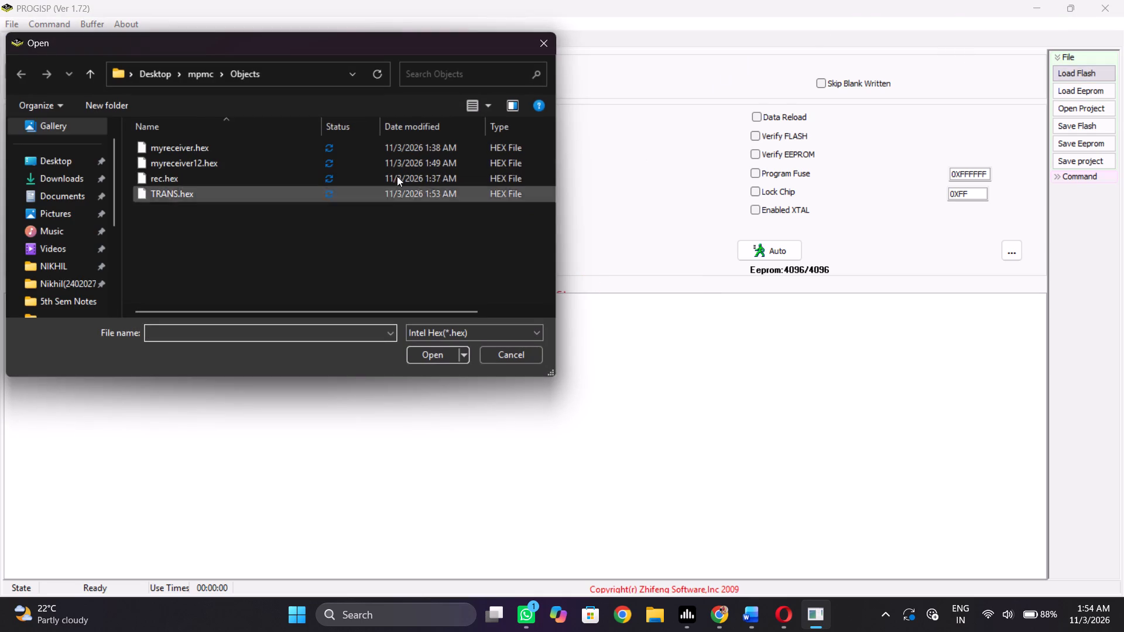
double_click(246, 201)
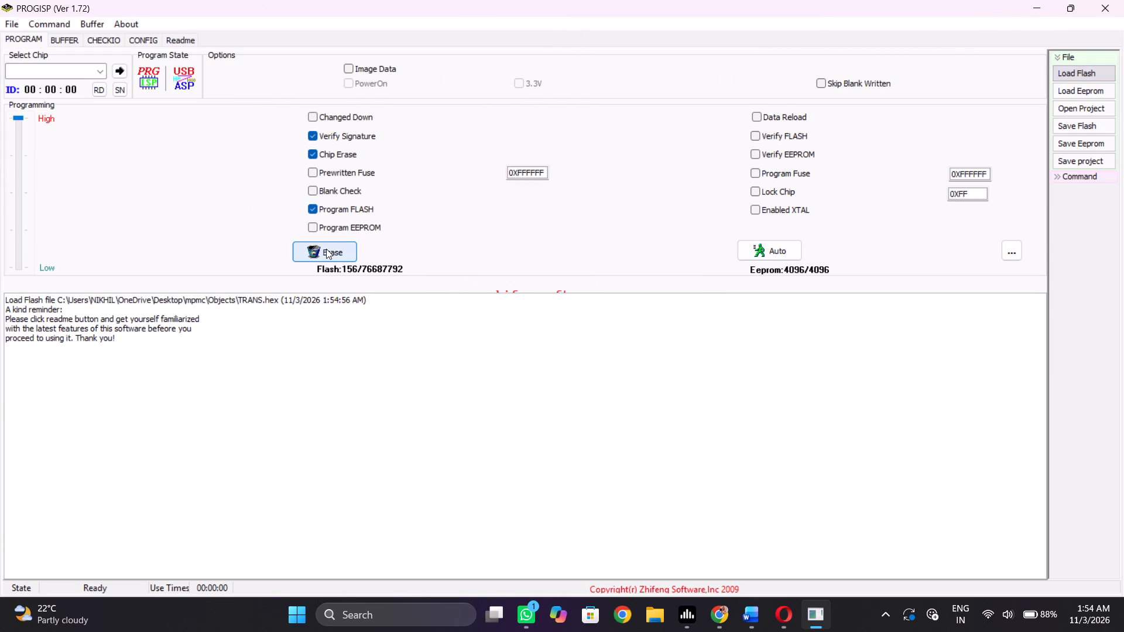
Try to erase the target chip, dismiss the resulting dialog, and close PROGISP.
left_click(326, 249)
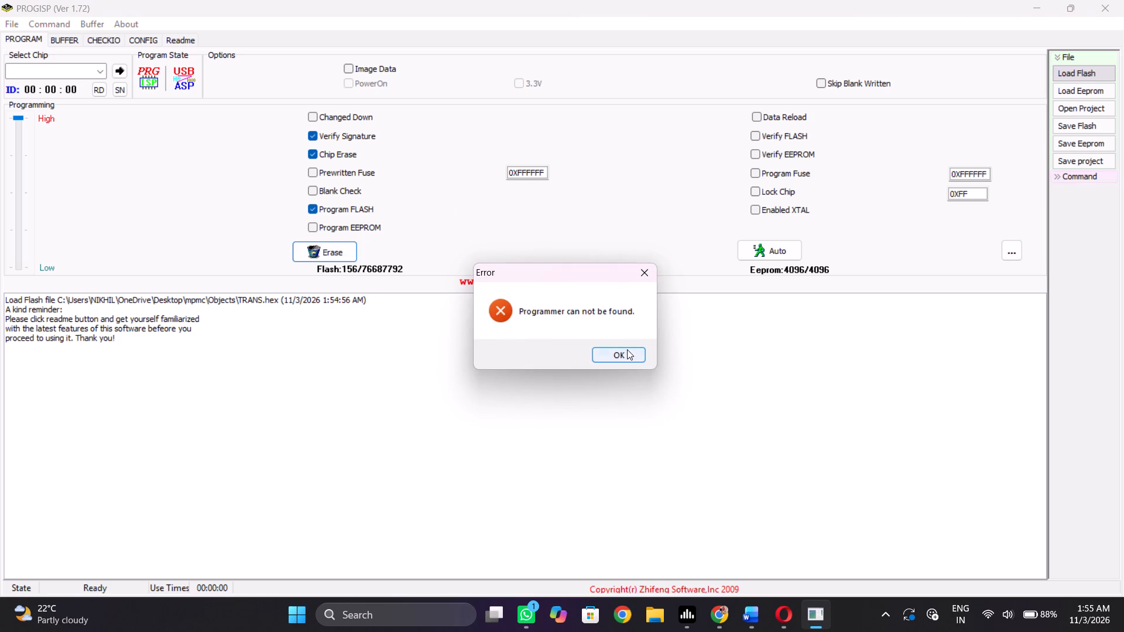
left_click(627, 349)
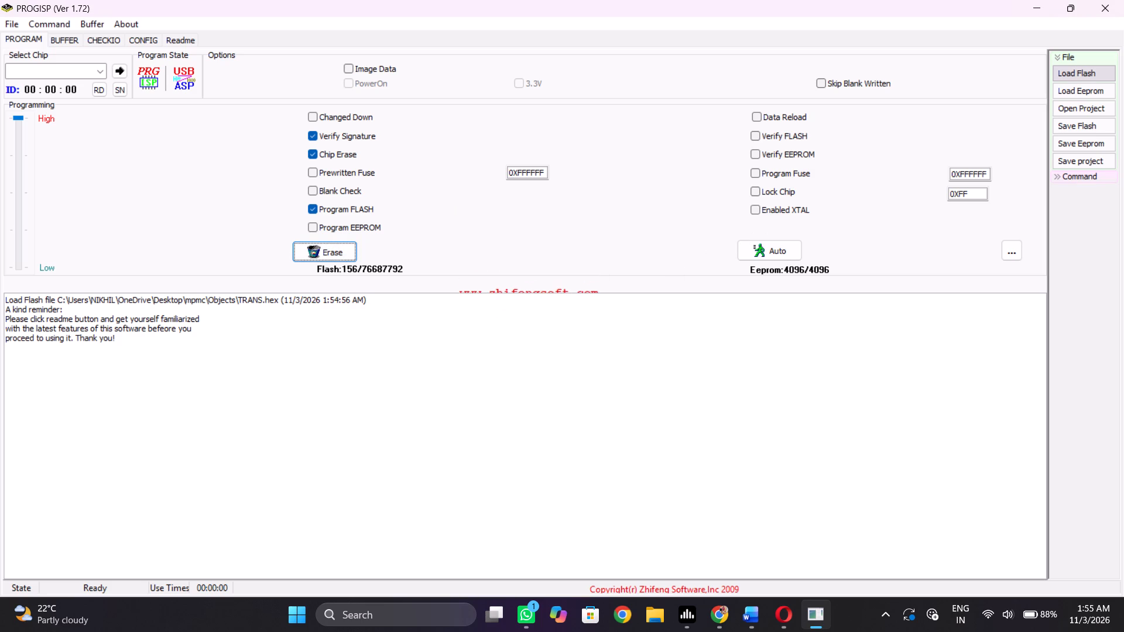
scroll(306, 338, "down", 3)
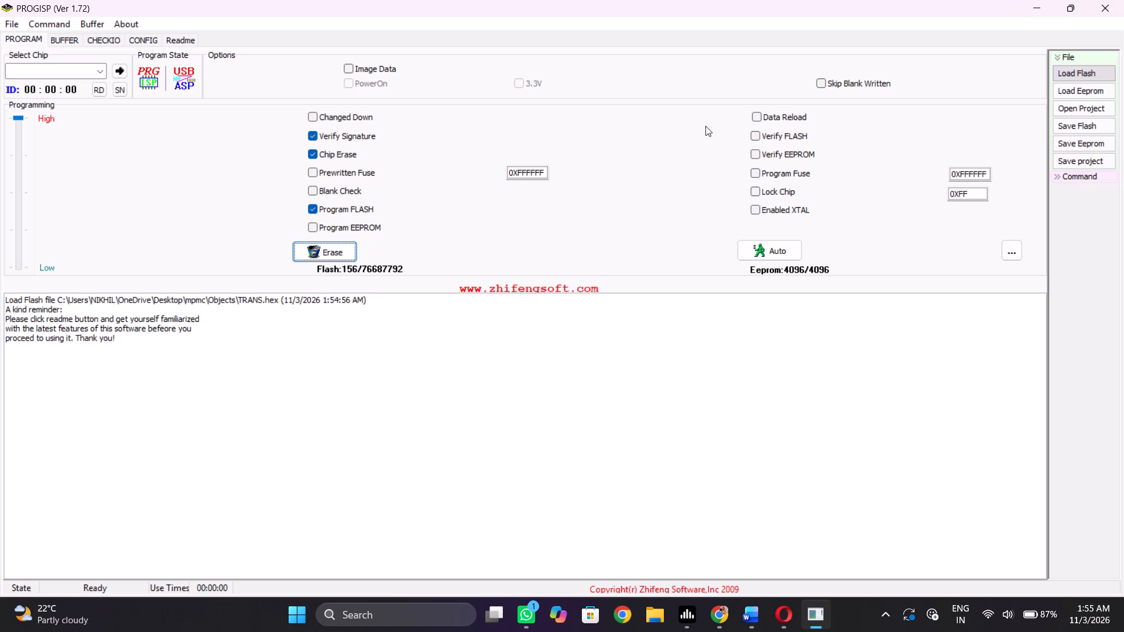
left_click(1123, 0)
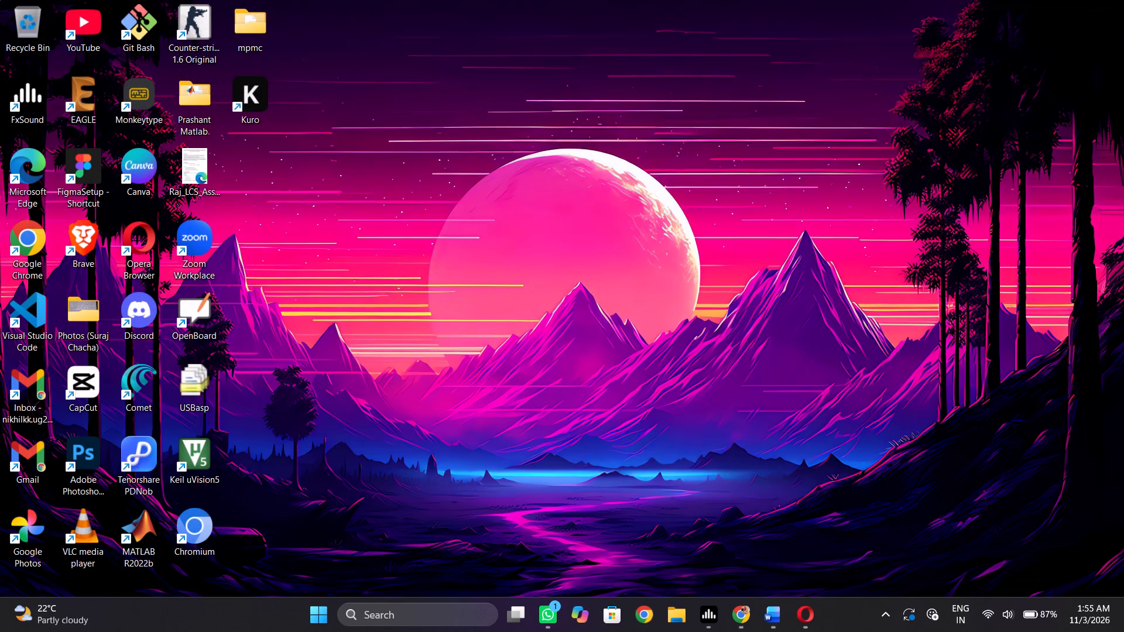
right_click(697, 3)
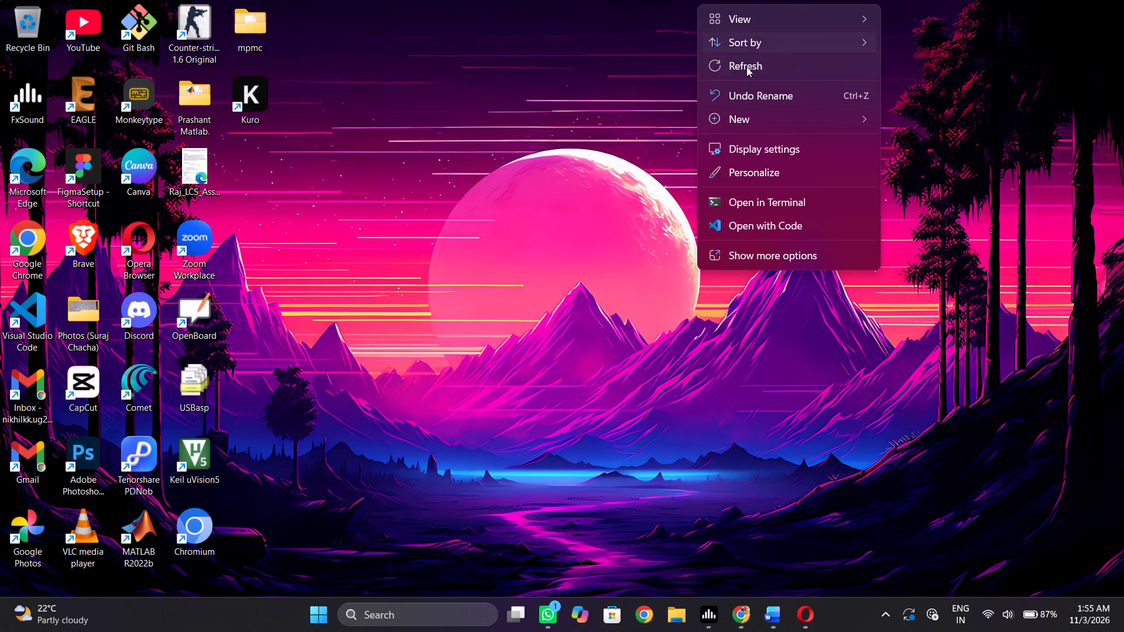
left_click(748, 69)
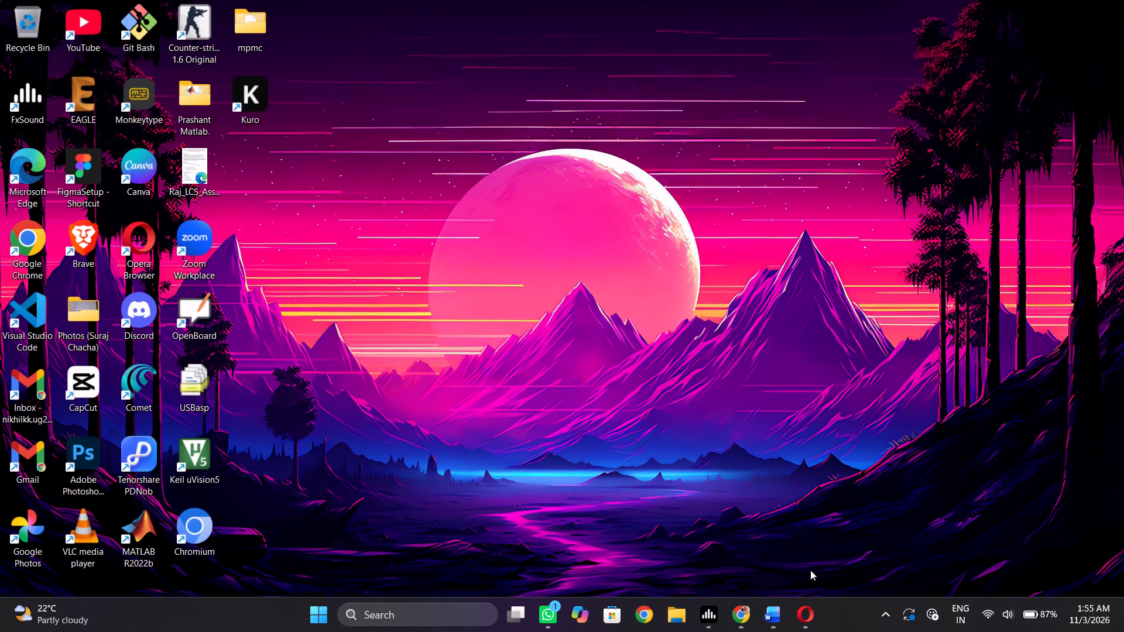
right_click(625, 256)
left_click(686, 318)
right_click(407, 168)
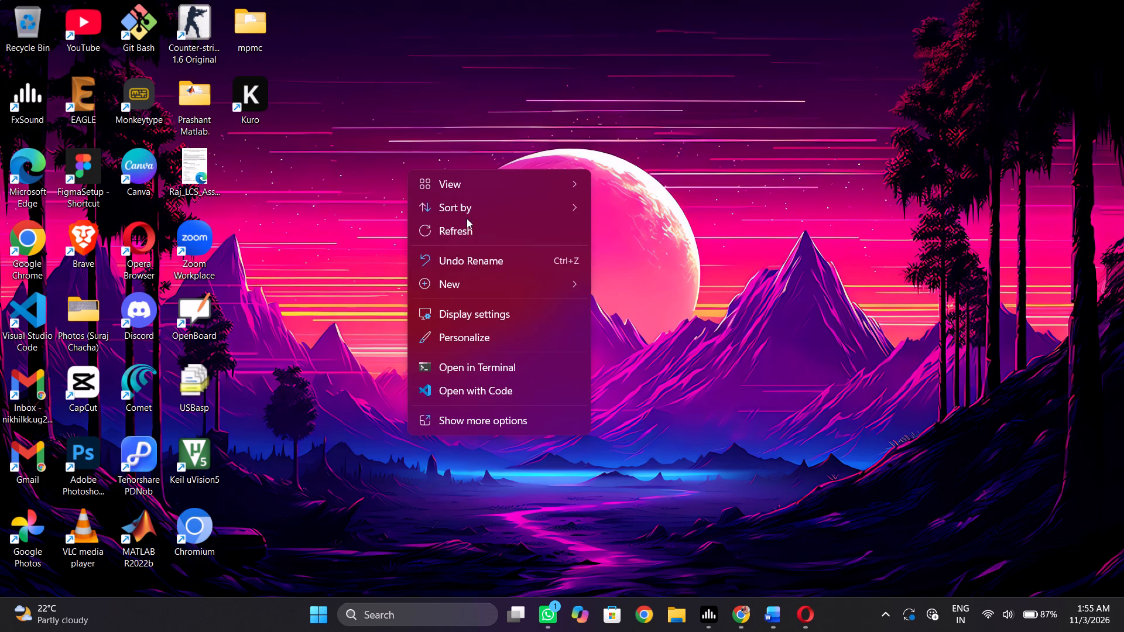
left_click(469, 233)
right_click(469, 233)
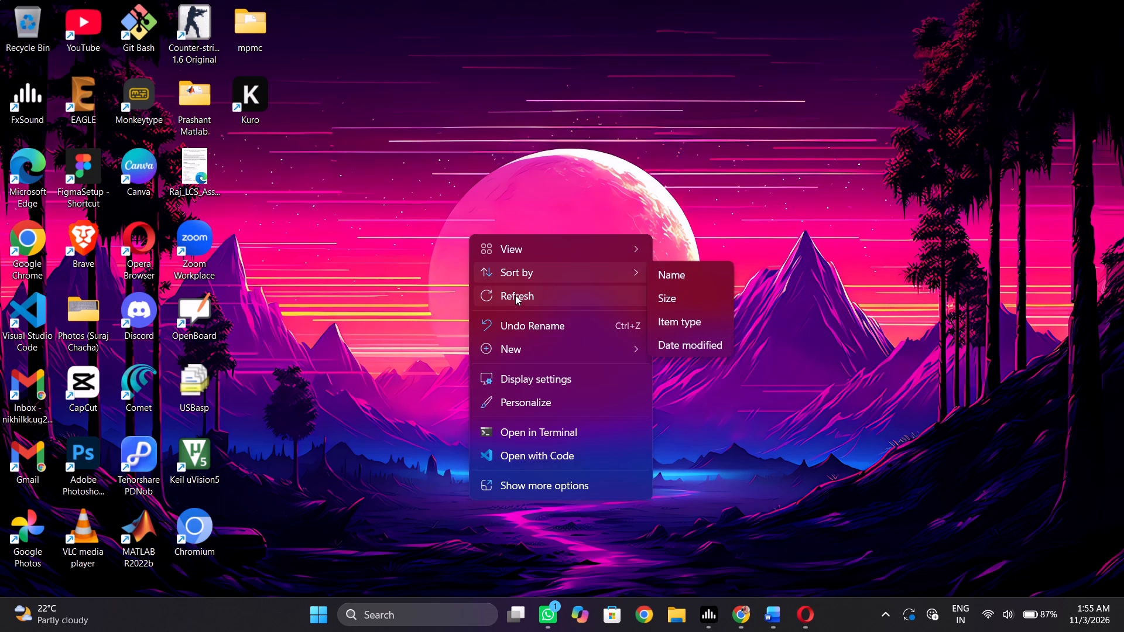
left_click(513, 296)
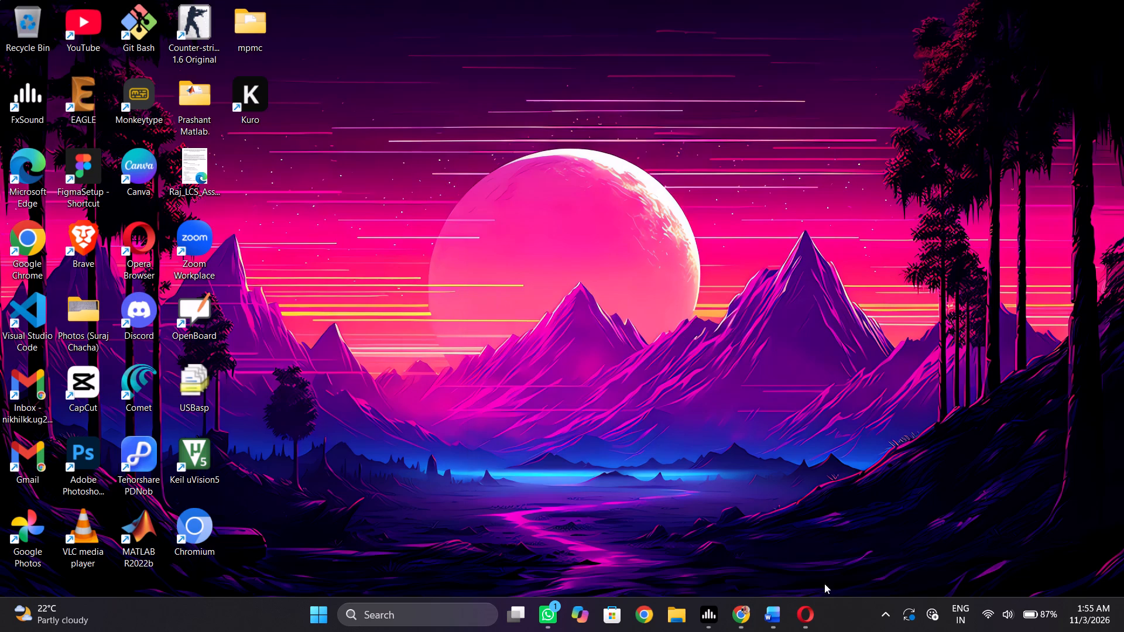
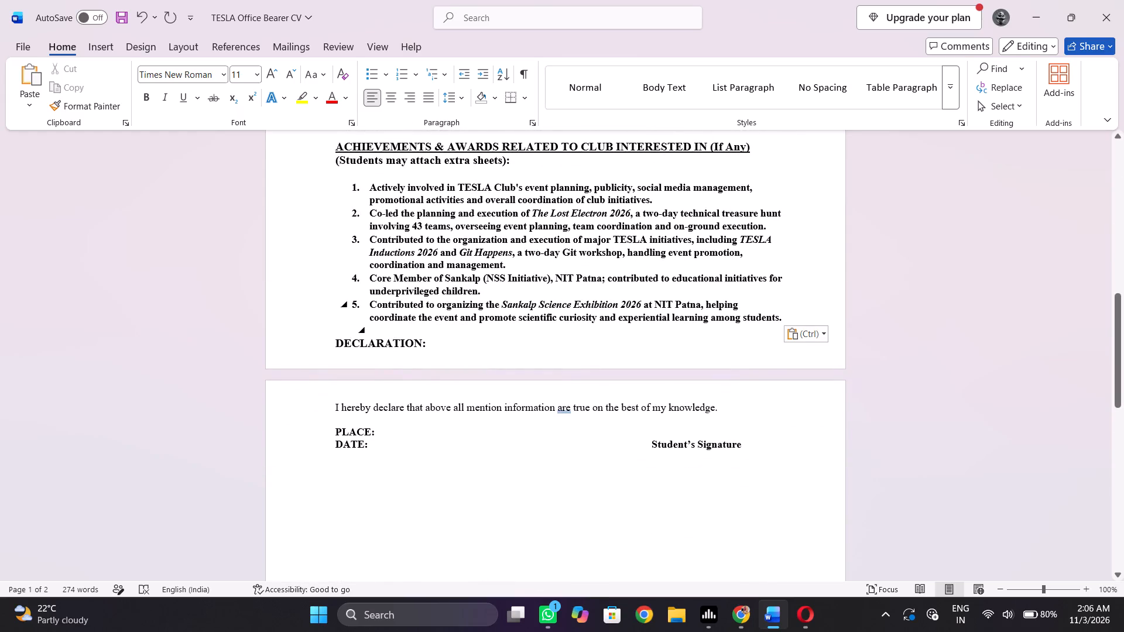
left_click_drag(784, 321, 377, 190)
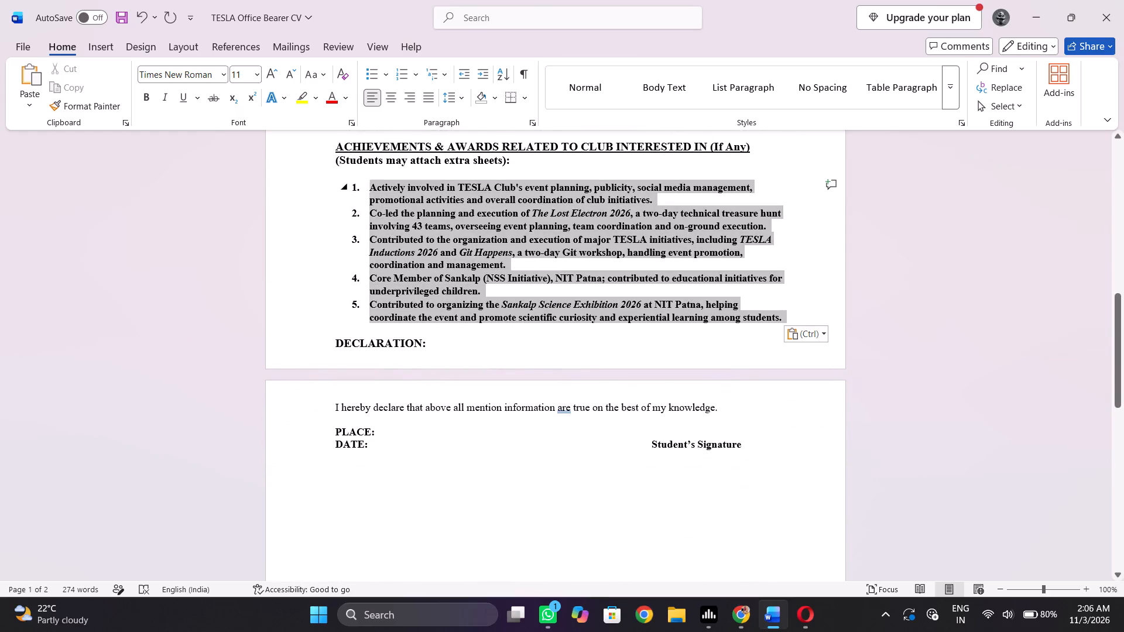
left_click_drag(377, 190, 369, 190)
left_click(148, 96)
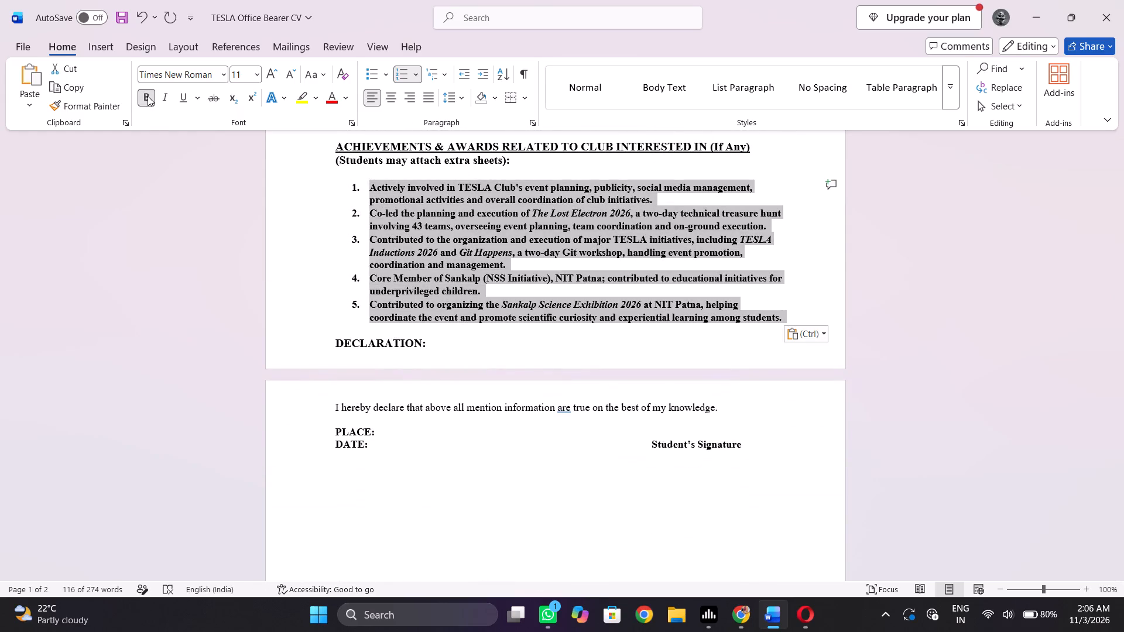
left_click(206, 307)
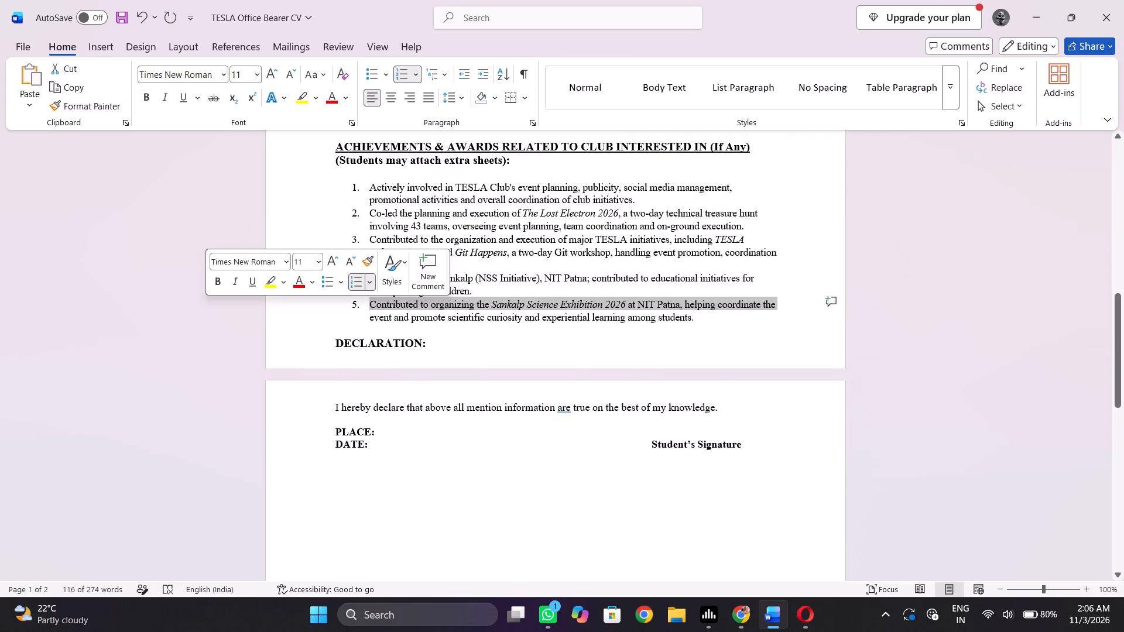
Replace the blank line above the CAREER OBJECTIVE heading with a smaller one continuing from the e-mail line.
scroll(443, 367, "up", 6)
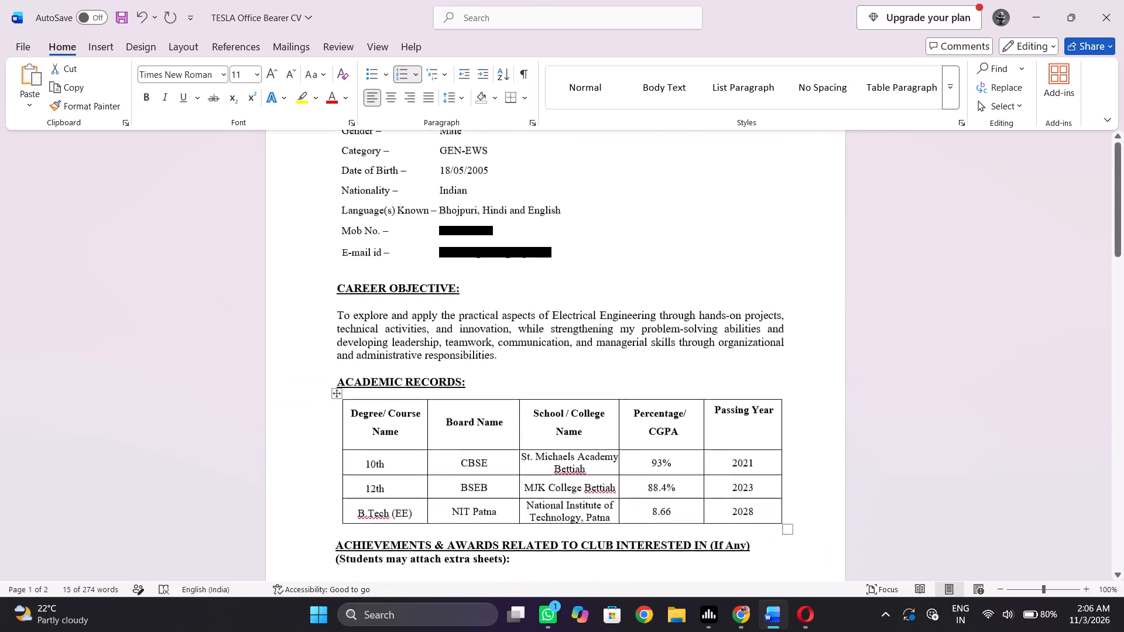
scroll(443, 367, "up", 1)
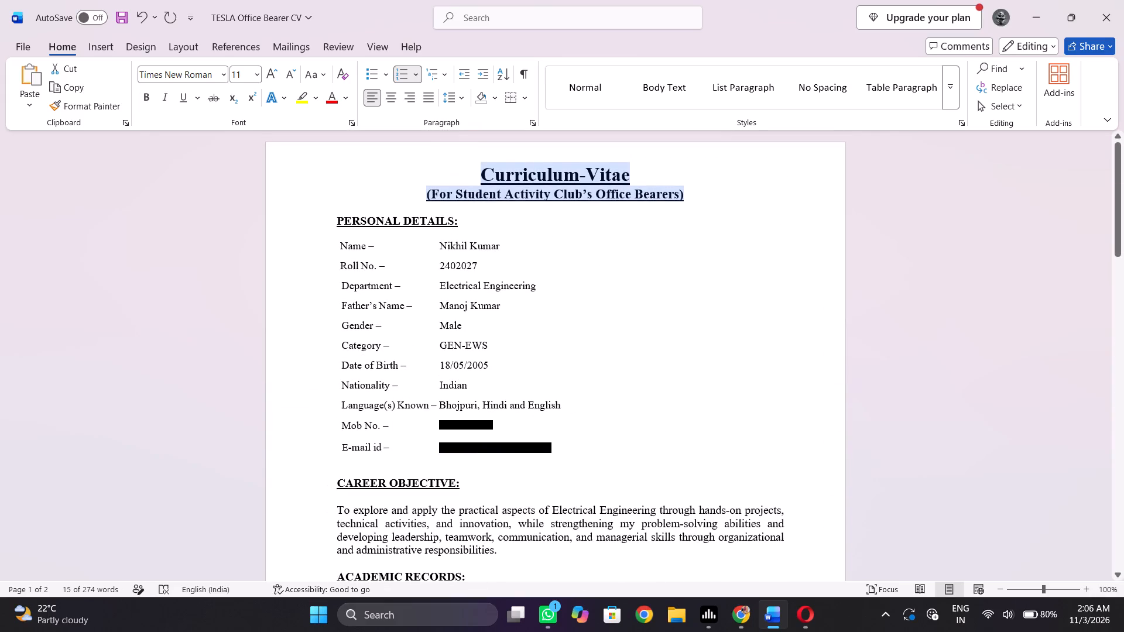
left_click(405, 472)
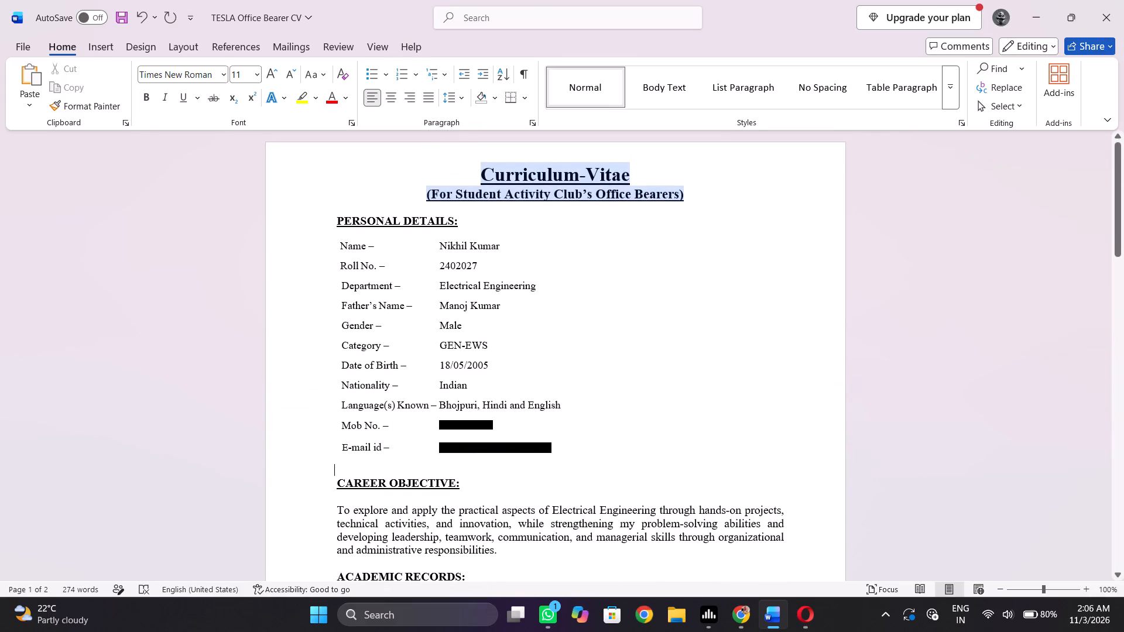
key("BackSpace")
key("Return")
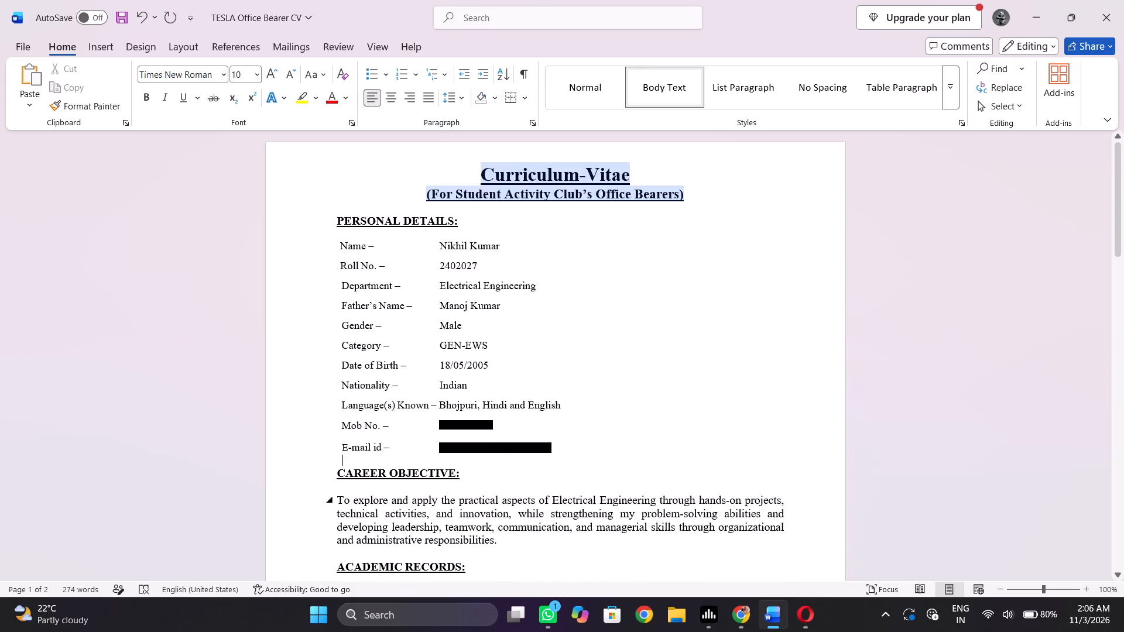
Set the line spacing of all personal details lines, from Name to E-mail id, to 1.15.
left_click_drag(571, 449, 331, 255)
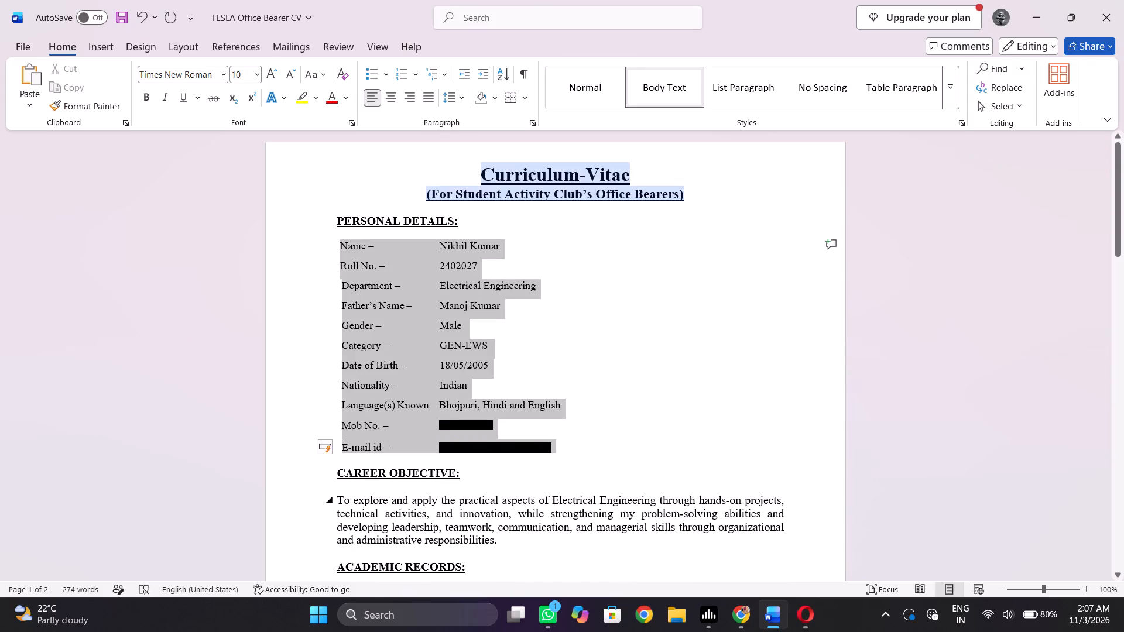
left_click_drag(331, 255, 327, 247)
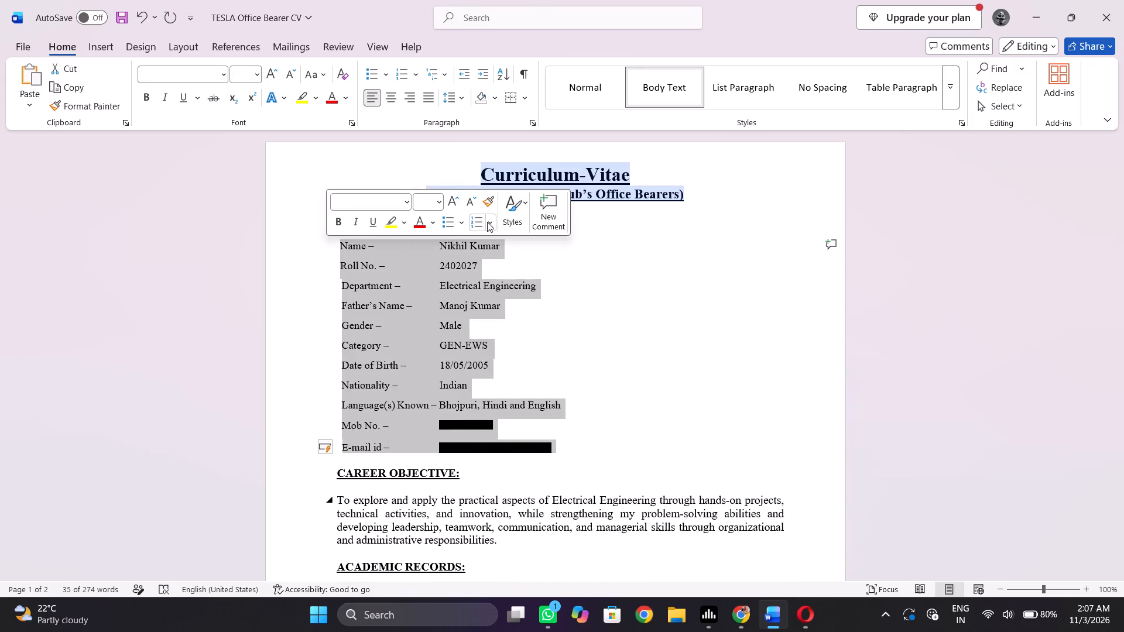
left_click(458, 103)
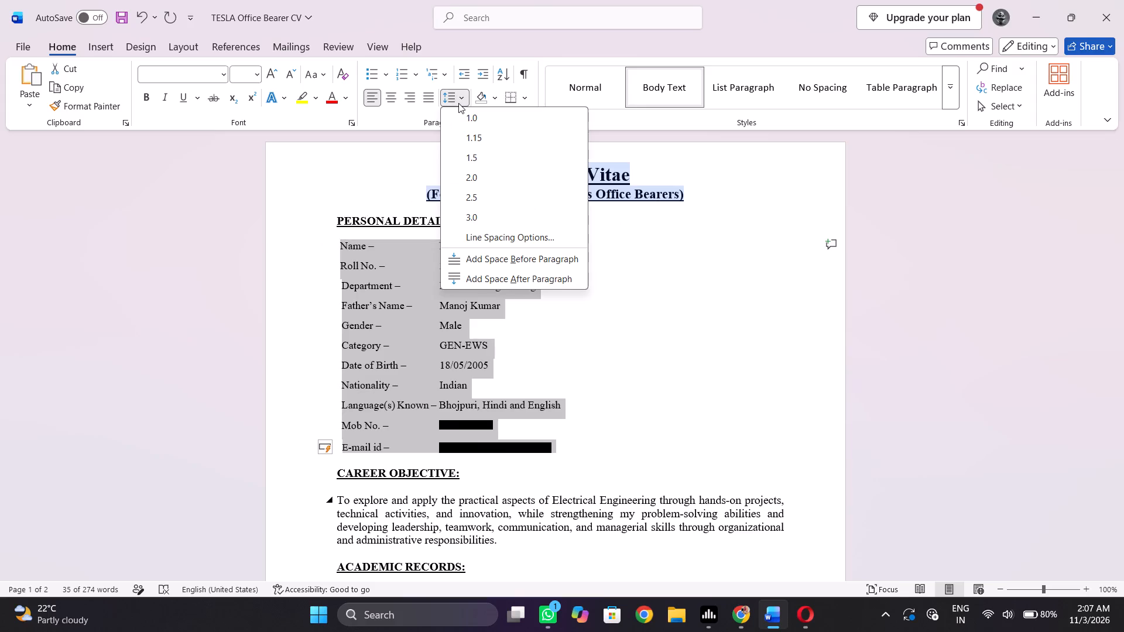
left_click(482, 142)
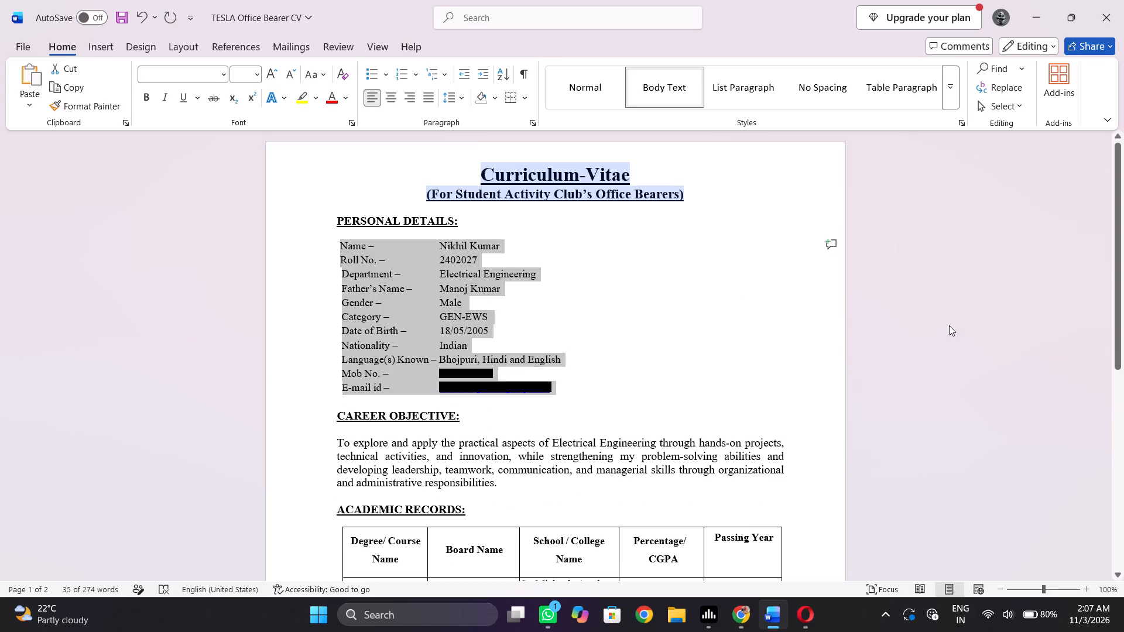
left_click(975, 344)
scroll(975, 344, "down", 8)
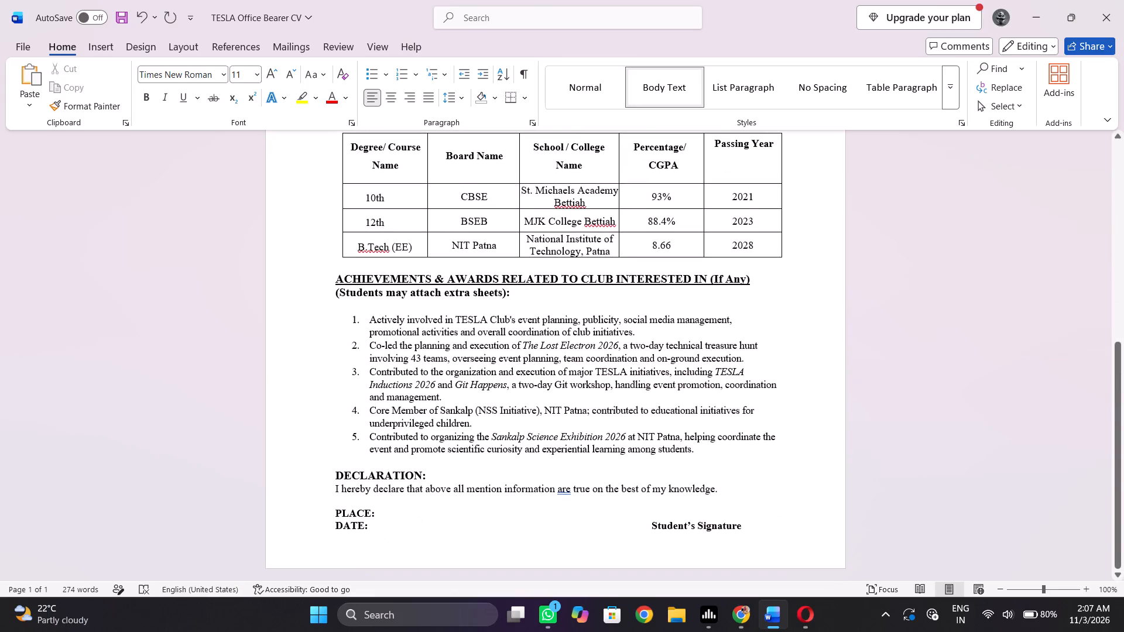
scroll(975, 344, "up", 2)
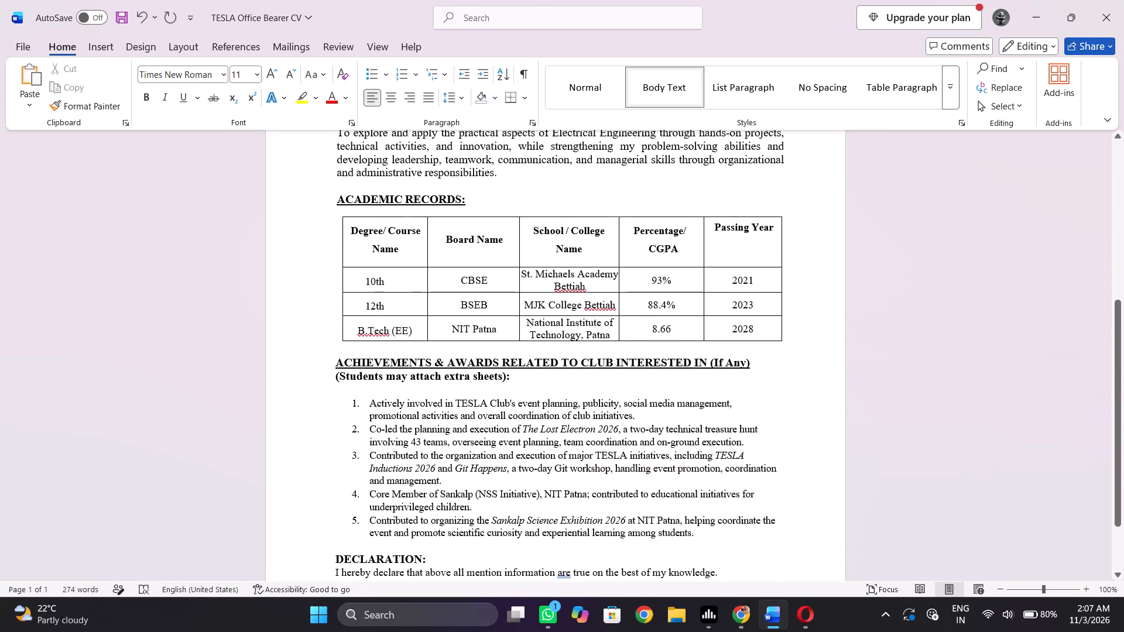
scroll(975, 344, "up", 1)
Review the CV from the personal details down to the signature line to check its layout on the page.
scroll(822, 410, "up", 3)
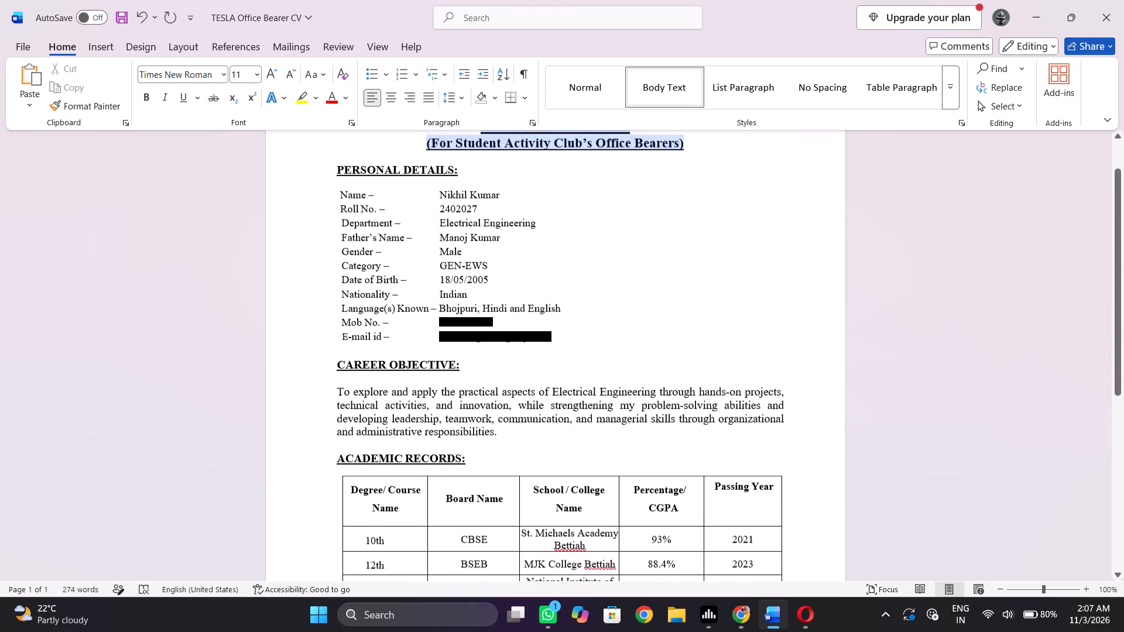
scroll(822, 410, "up", 1)
scroll(822, 410, "down", 4)
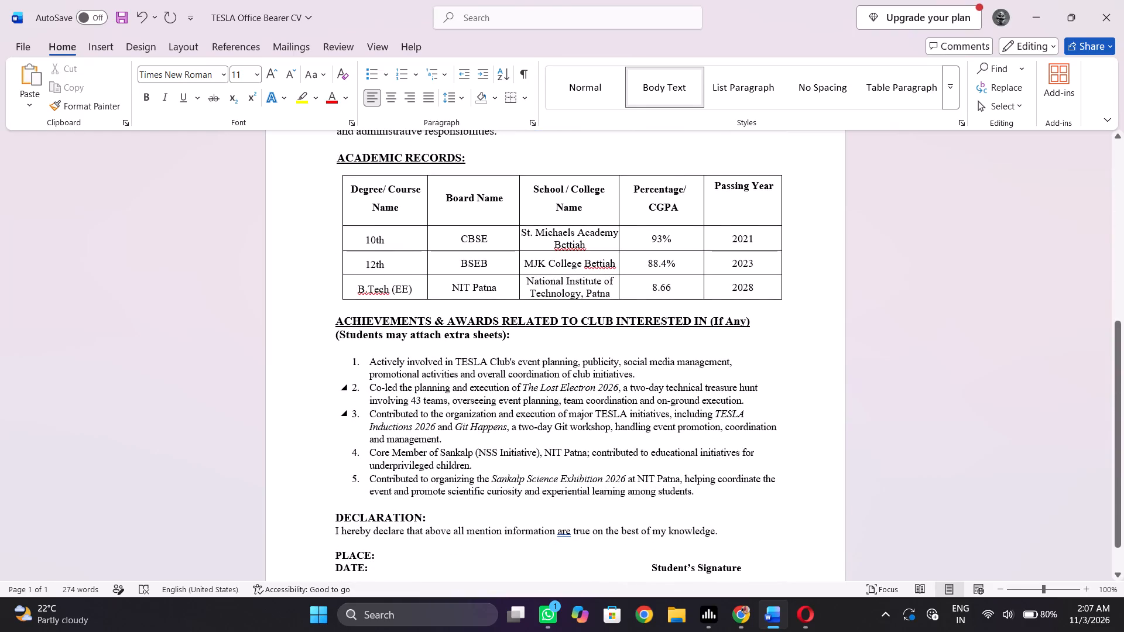
scroll(584, 451, "down", 1)
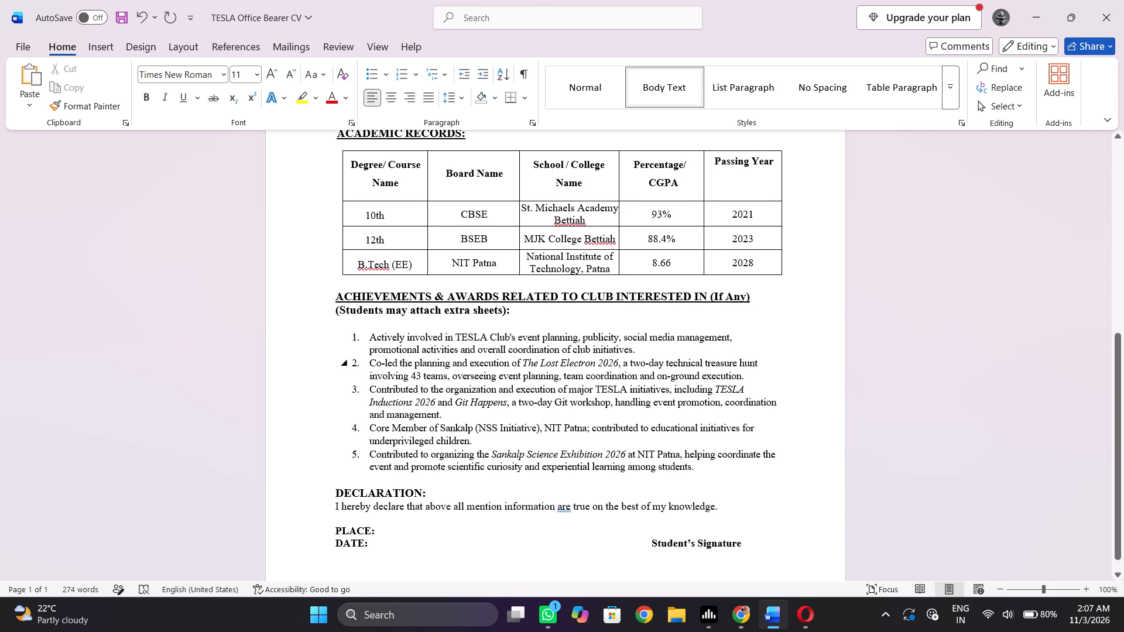
scroll(524, 363, "down", 1)
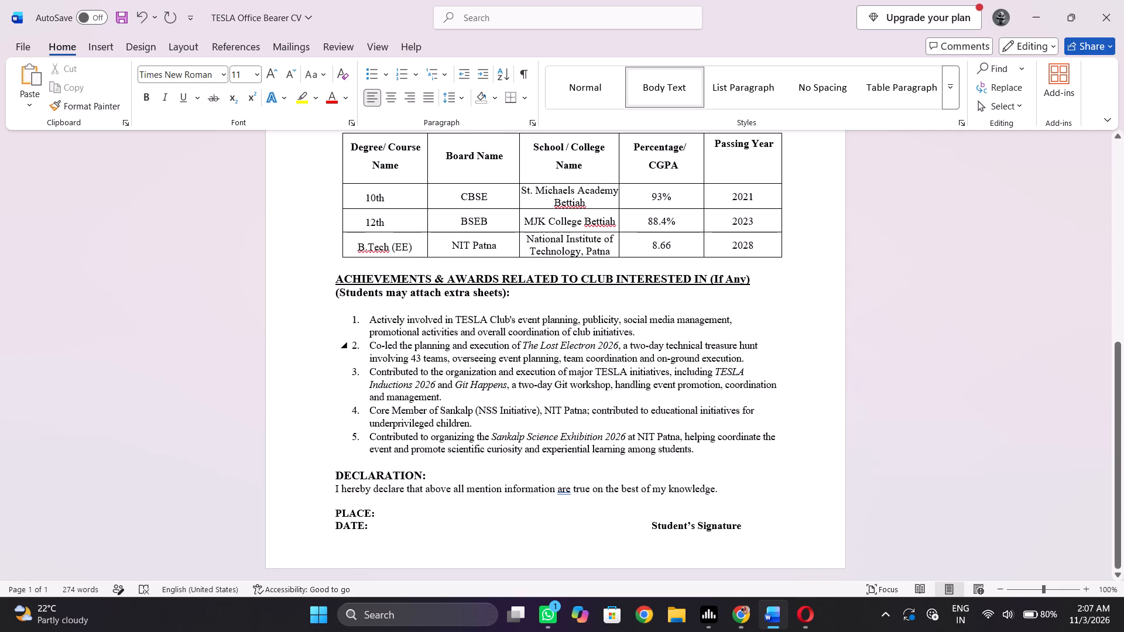
scroll(524, 363, "down", 1)
scroll(544, 441, "up", 2)
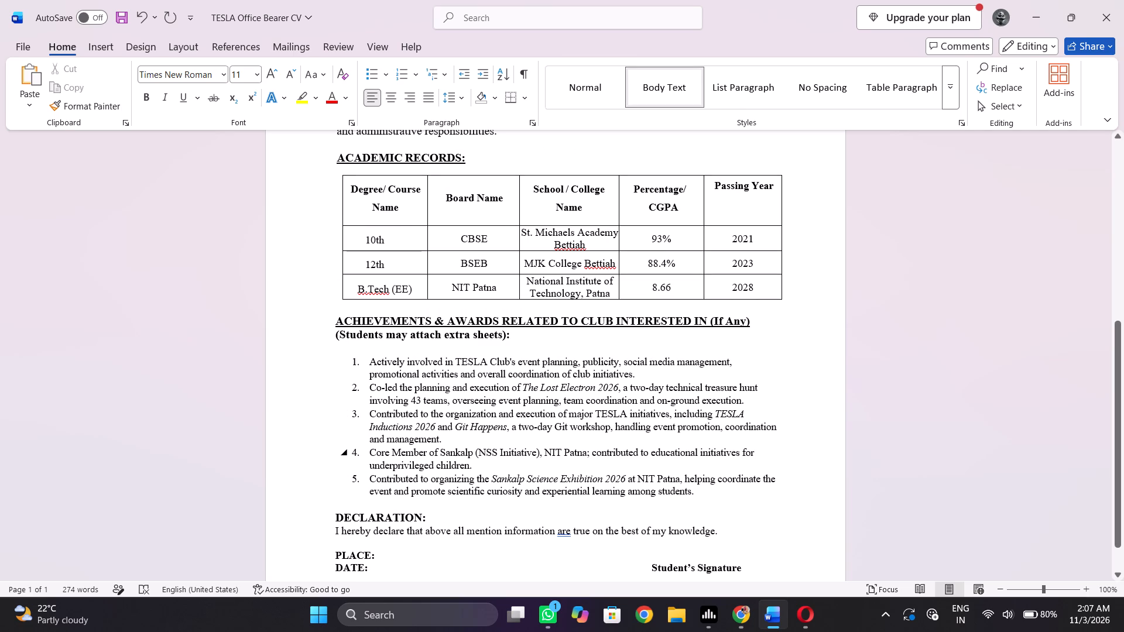
Bold "Core Member" in achievement point 4 and "The Lost Electron 2026" in point 2.
left_click_drag(427, 454, 371, 448)
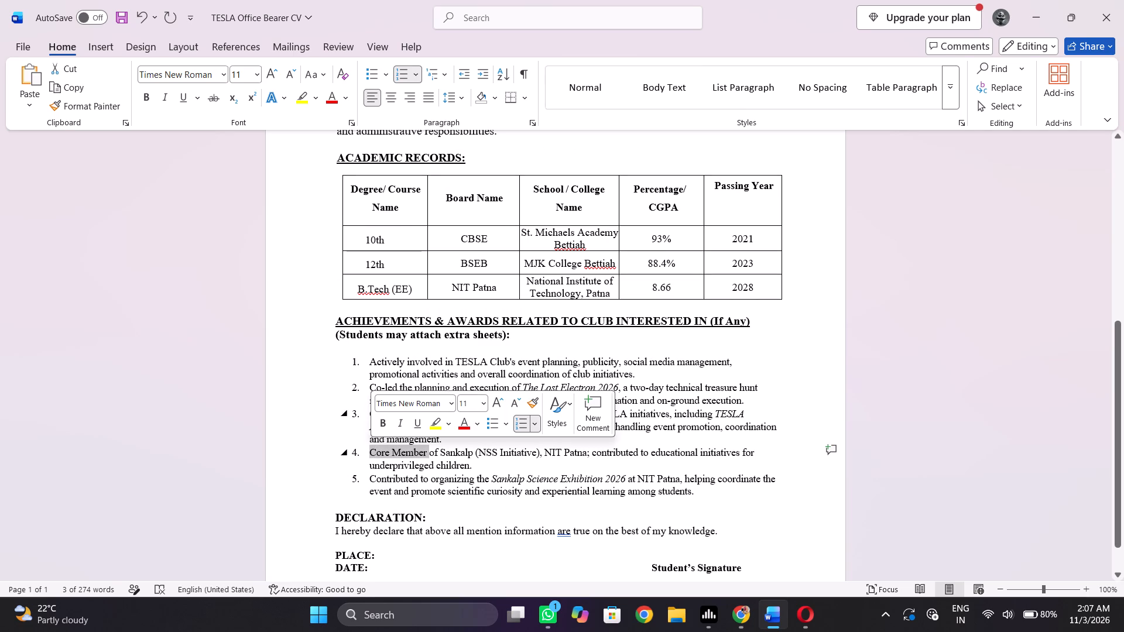
left_click(379, 431)
left_click(463, 489)
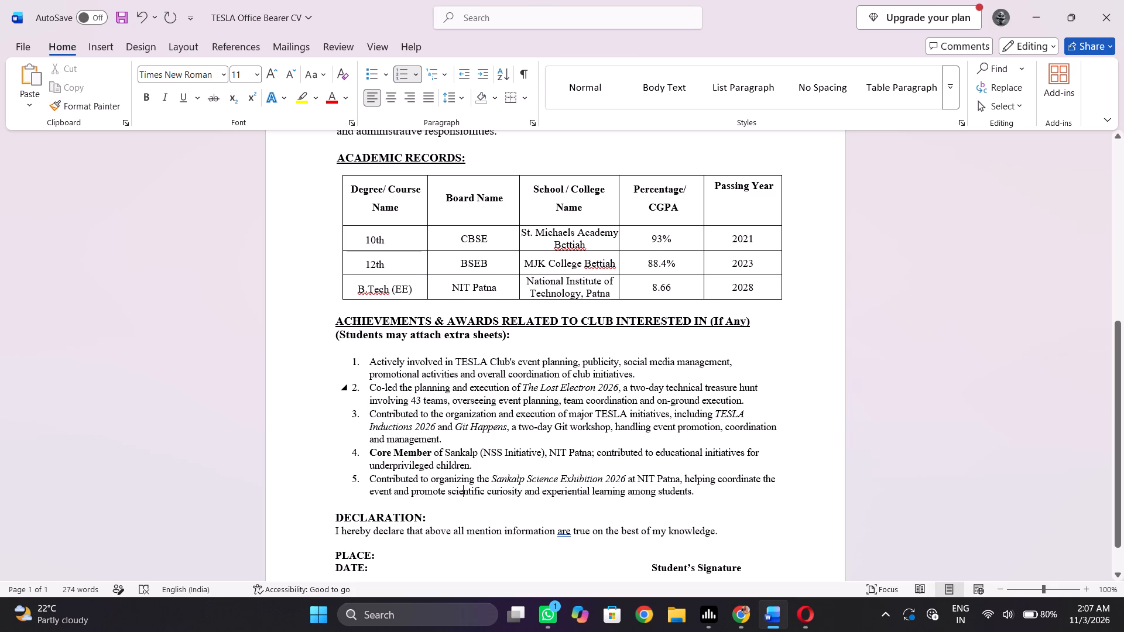
left_click_drag(522, 387, 609, 393)
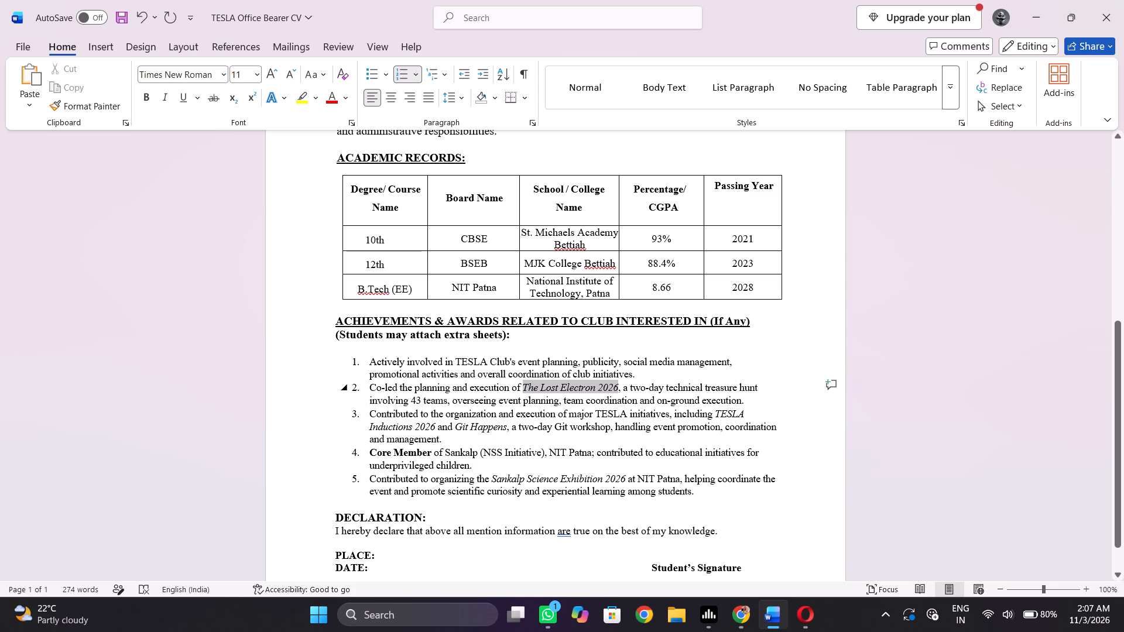
left_click_drag(609, 393, 618, 389)
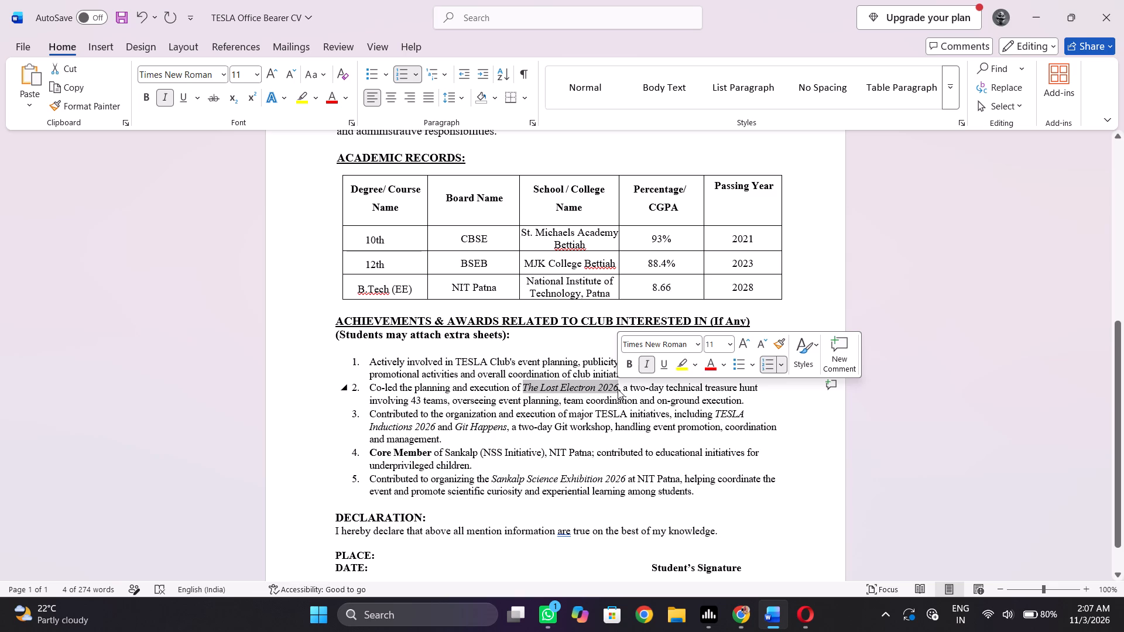
left_click(631, 366)
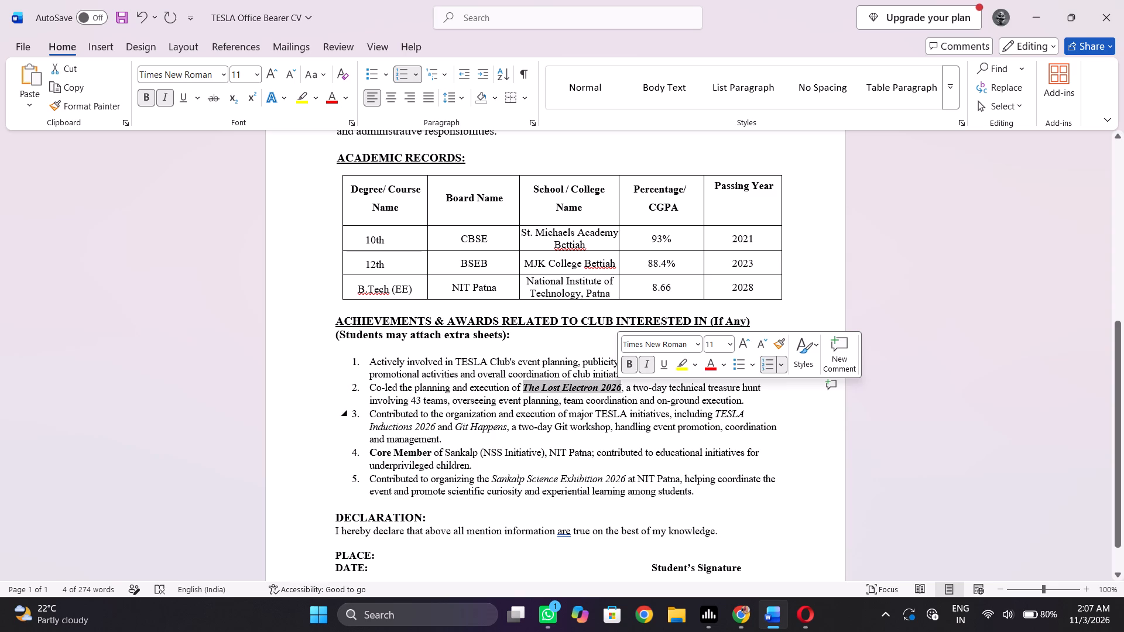
Italicize the bold words "Core Member" at the start of achievement point 4.
left_click_drag(430, 451, 372, 457)
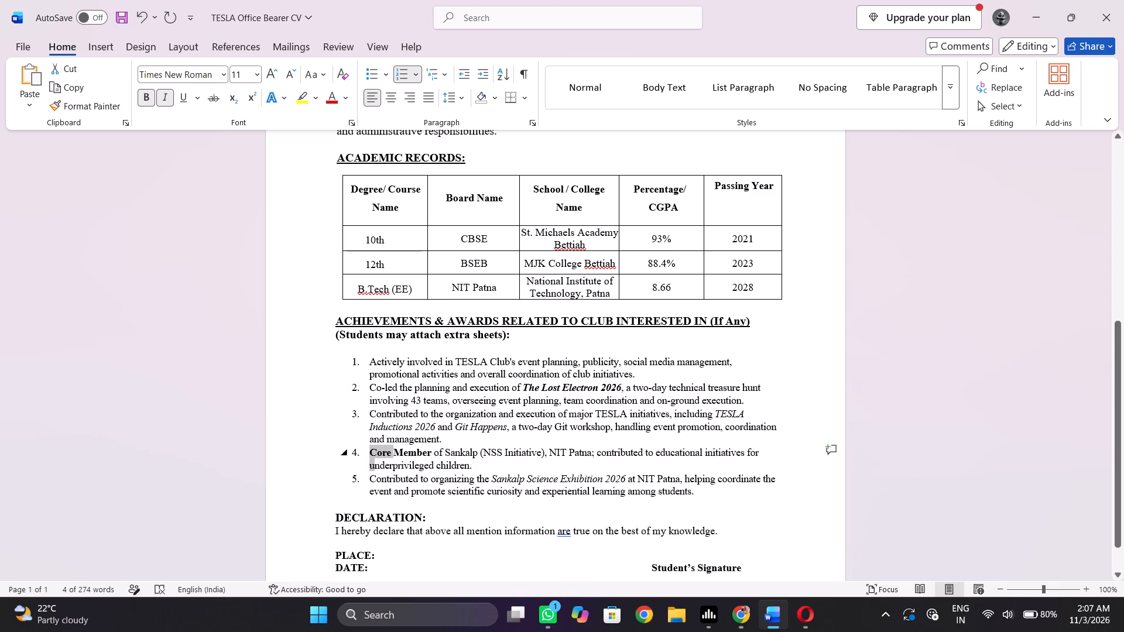
left_click_drag(372, 457, 370, 453)
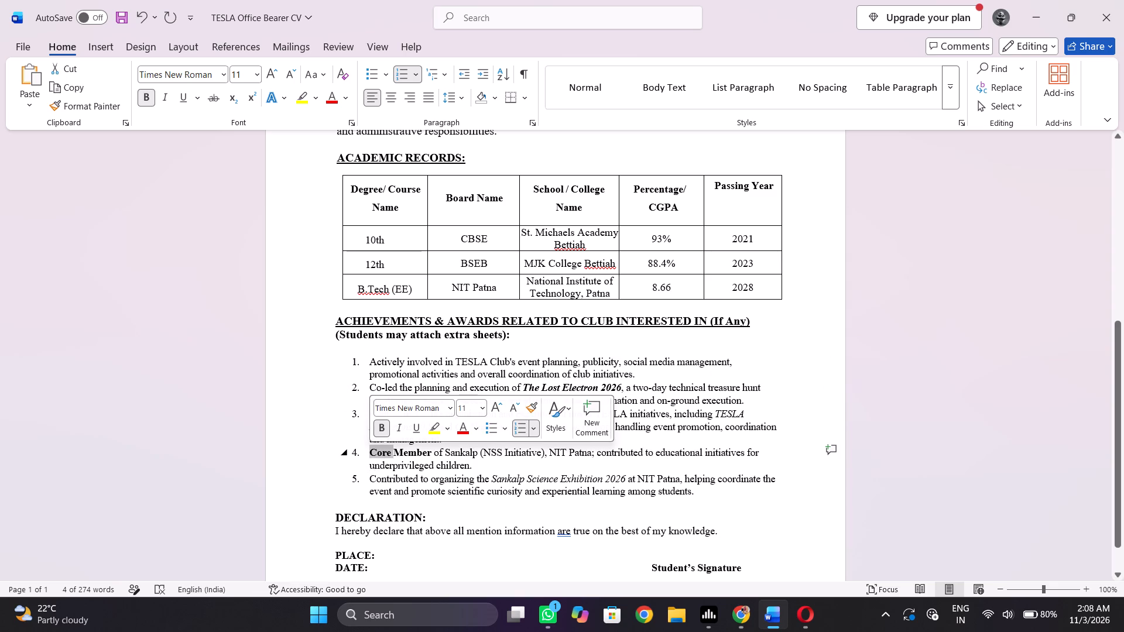
left_click(429, 454)
left_click_drag(431, 454, 366, 457)
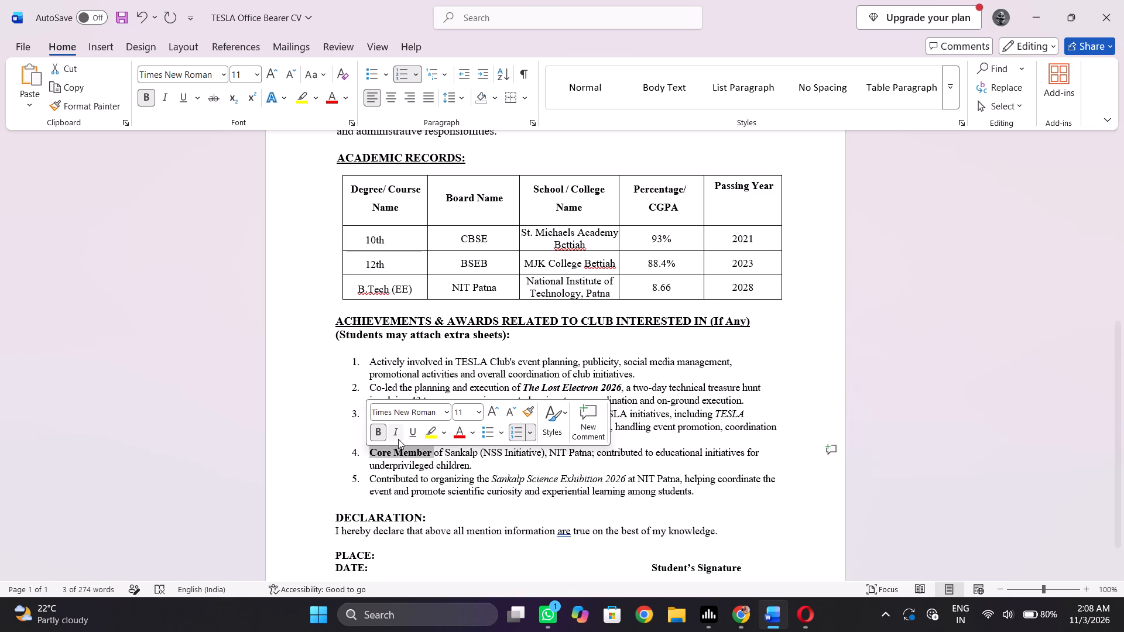
left_click(398, 439)
left_click(484, 480)
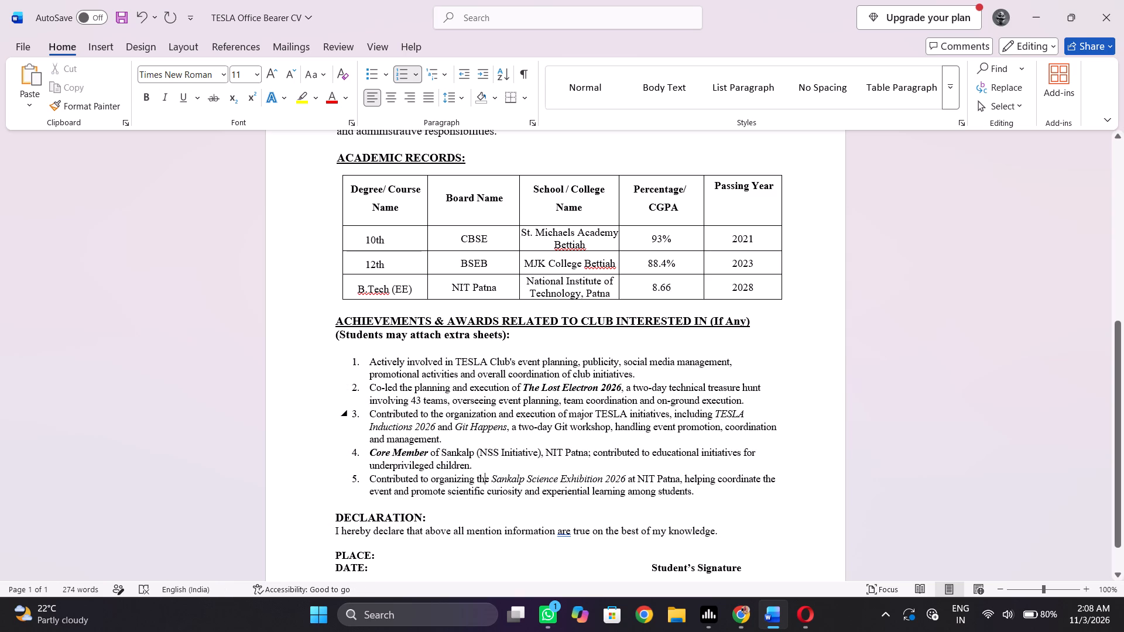
Bold the phrase "TESLA Inductions 2026 and Git Happens" in achievement point 3.
left_click_drag(506, 428, 429, 430)
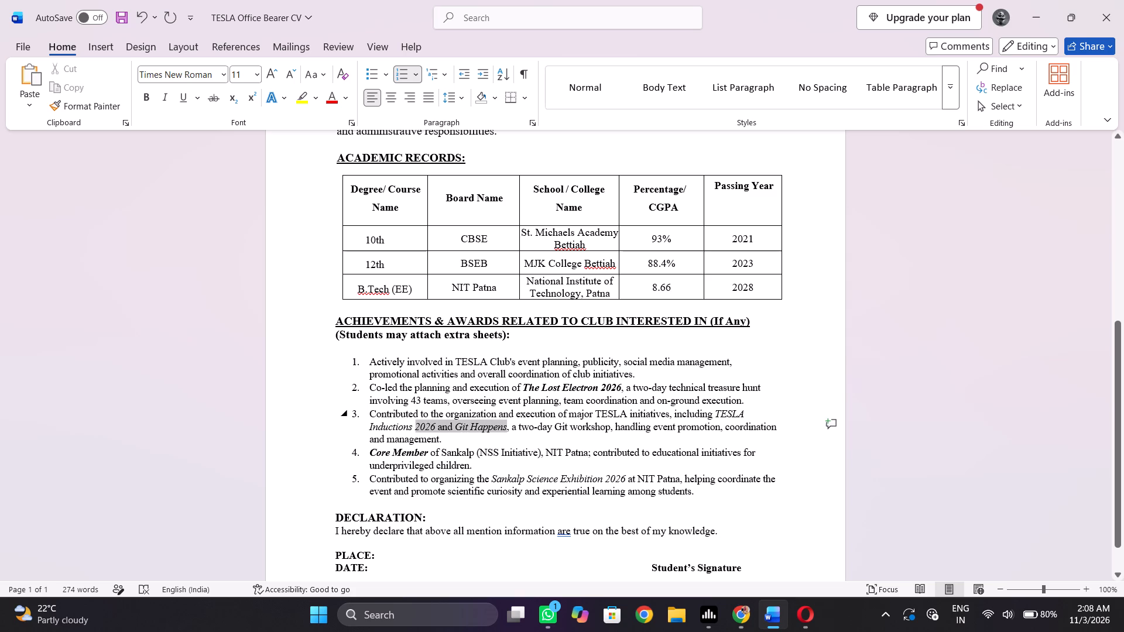
left_click_drag(429, 430, 653, 428)
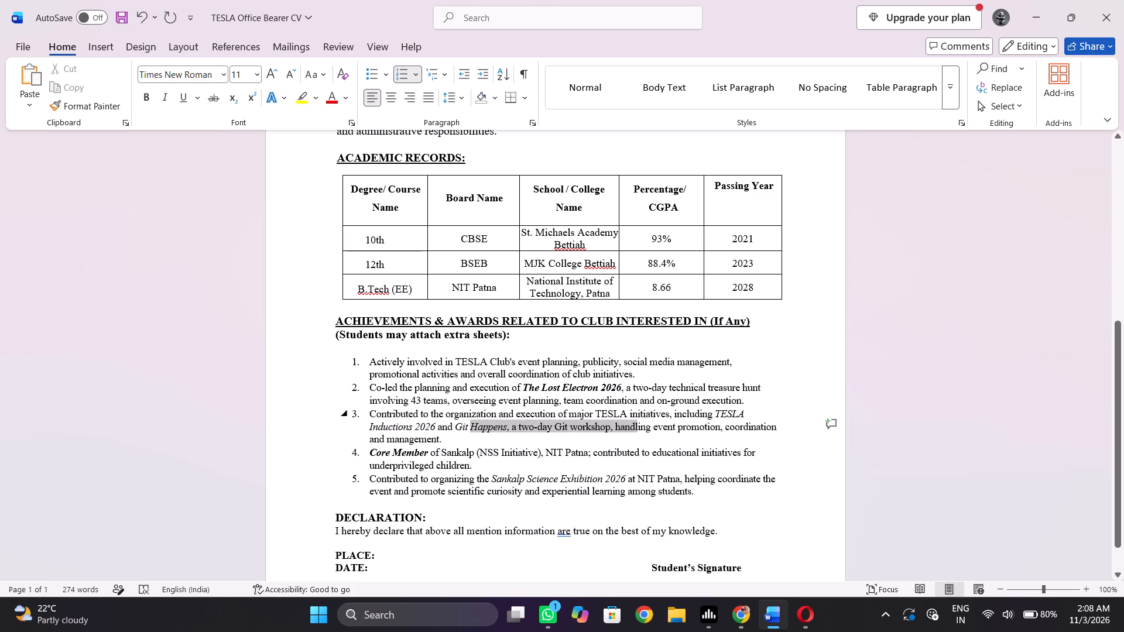
left_click_drag(653, 428, 716, 409)
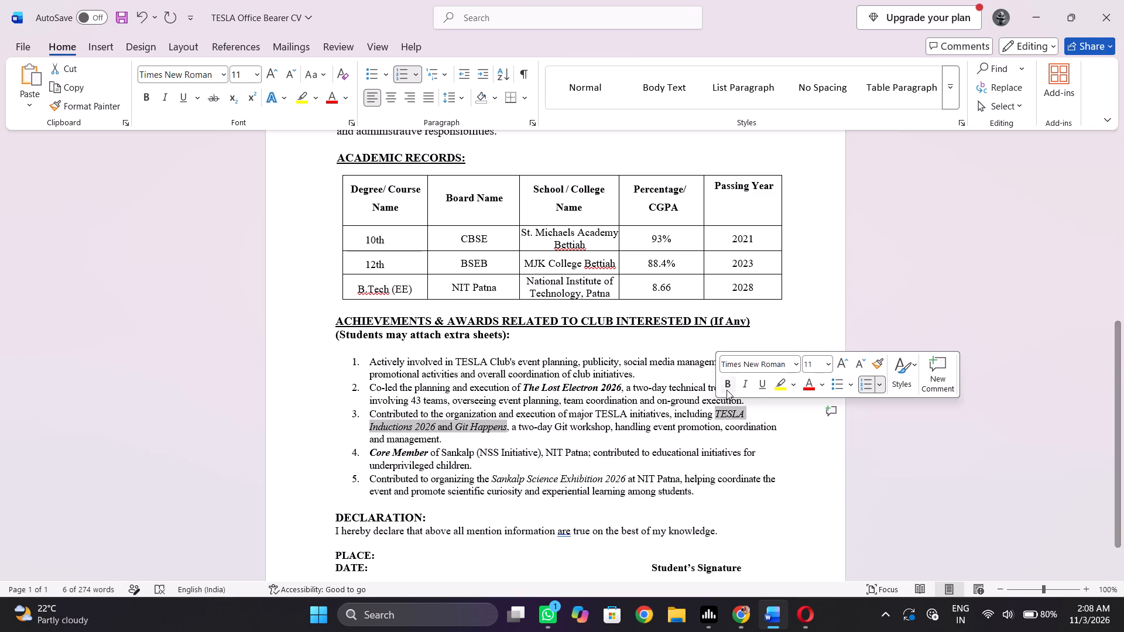
left_click(727, 389)
left_click(625, 428)
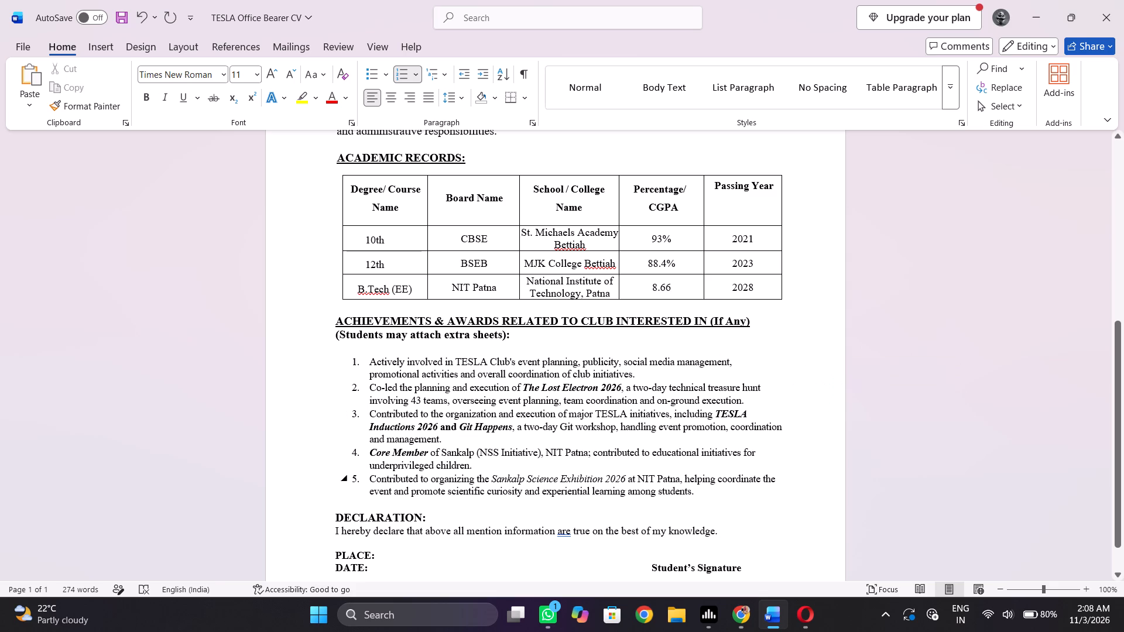
Bold the full event name "Sankalp Science Exhibition 2026", including the year, in achievement point 5.
left_click_drag(625, 479, 534, 483)
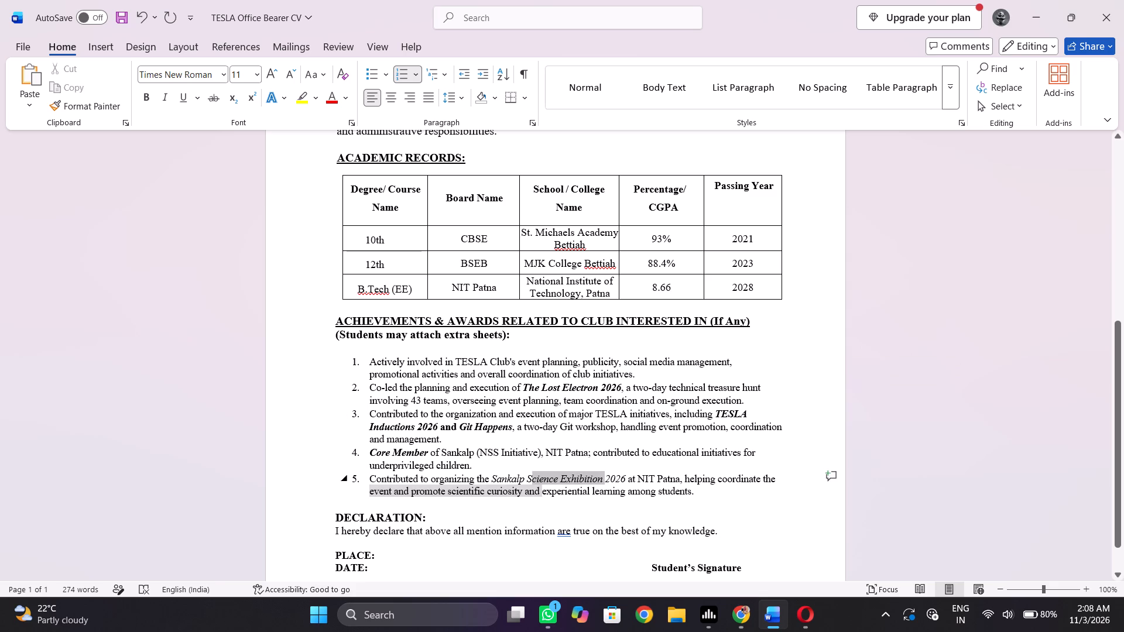
left_click_drag(534, 483, 502, 479)
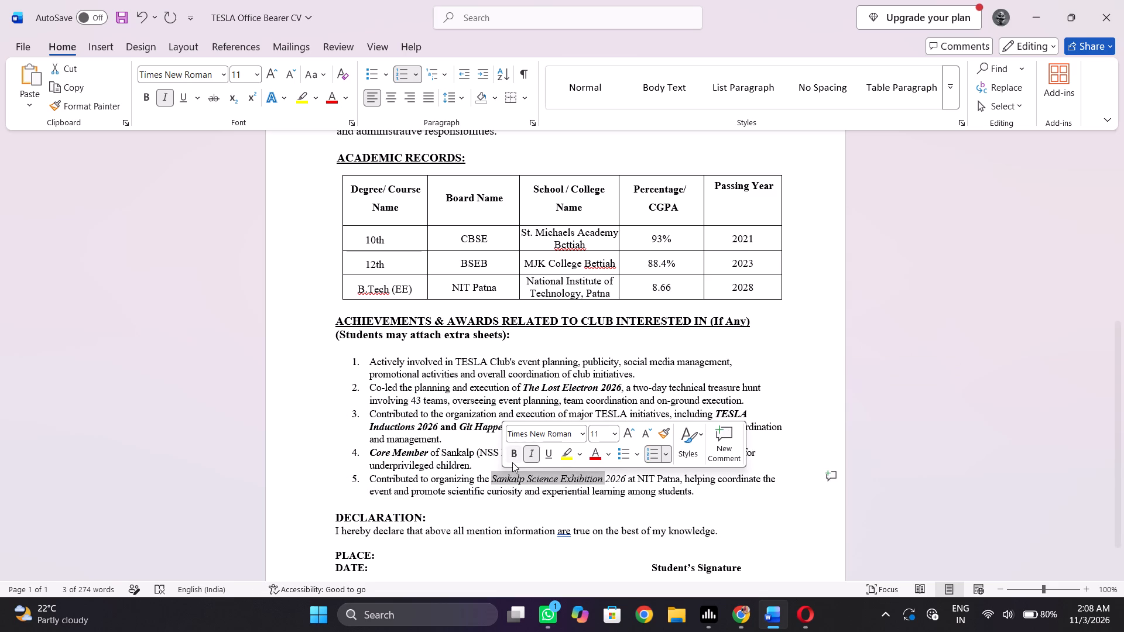
left_click(512, 462)
left_click(629, 510)
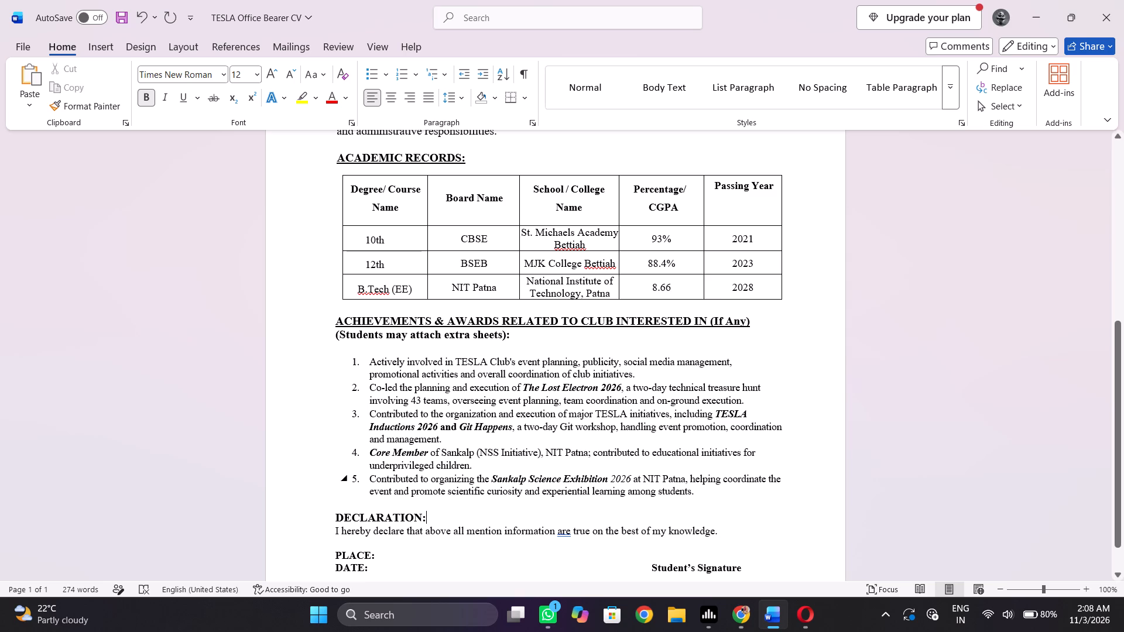
left_click_drag(630, 482, 609, 482)
left_click(618, 460)
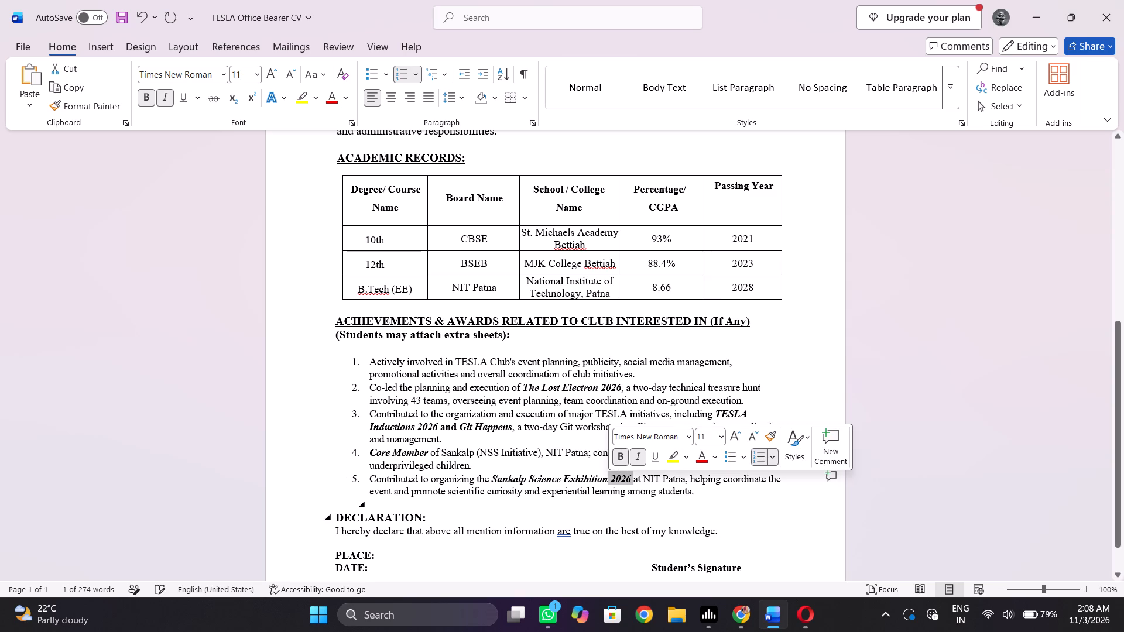
left_click(653, 510)
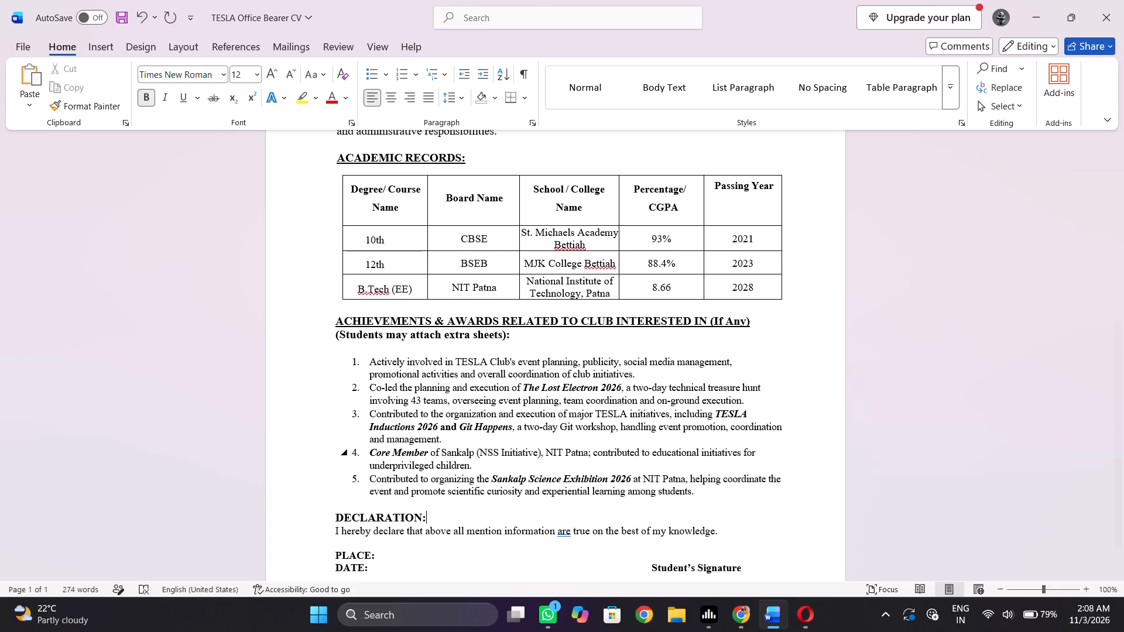
Review the whole CV from the declaration up to the title to check the formatting of each section.
scroll(470, 450, "down", 4)
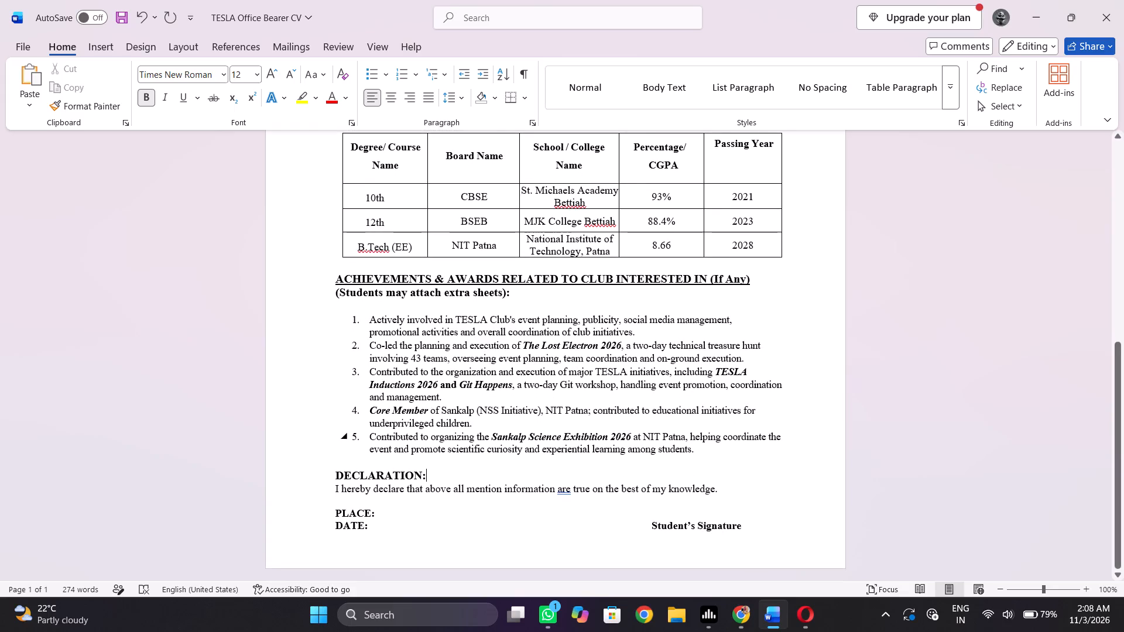
scroll(470, 450, "up", 2)
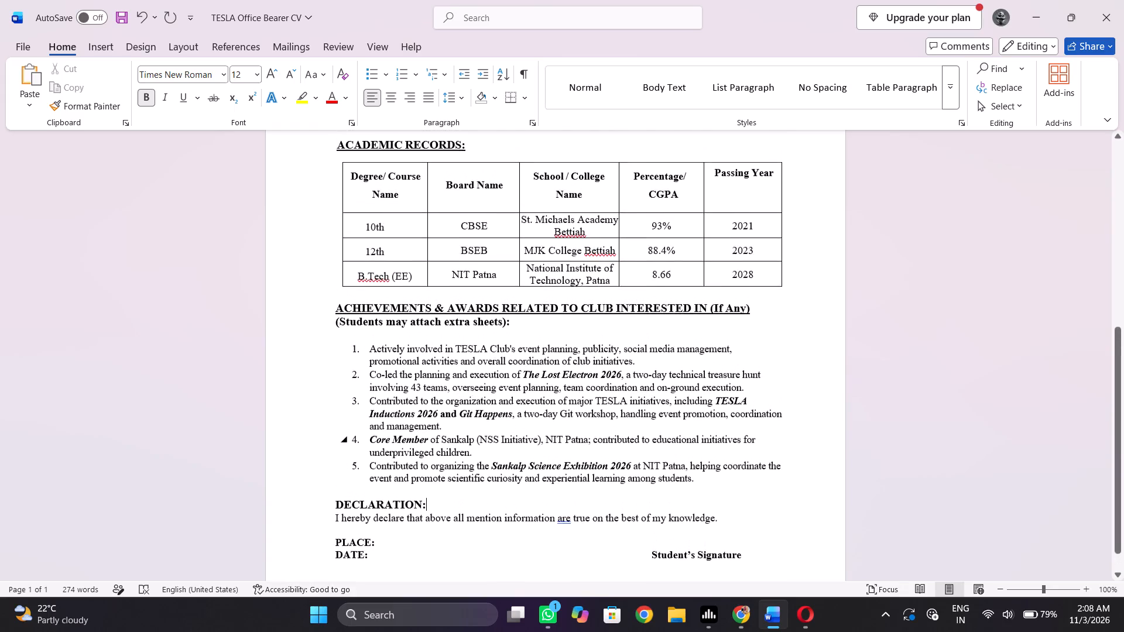
scroll(470, 450, "up", 3)
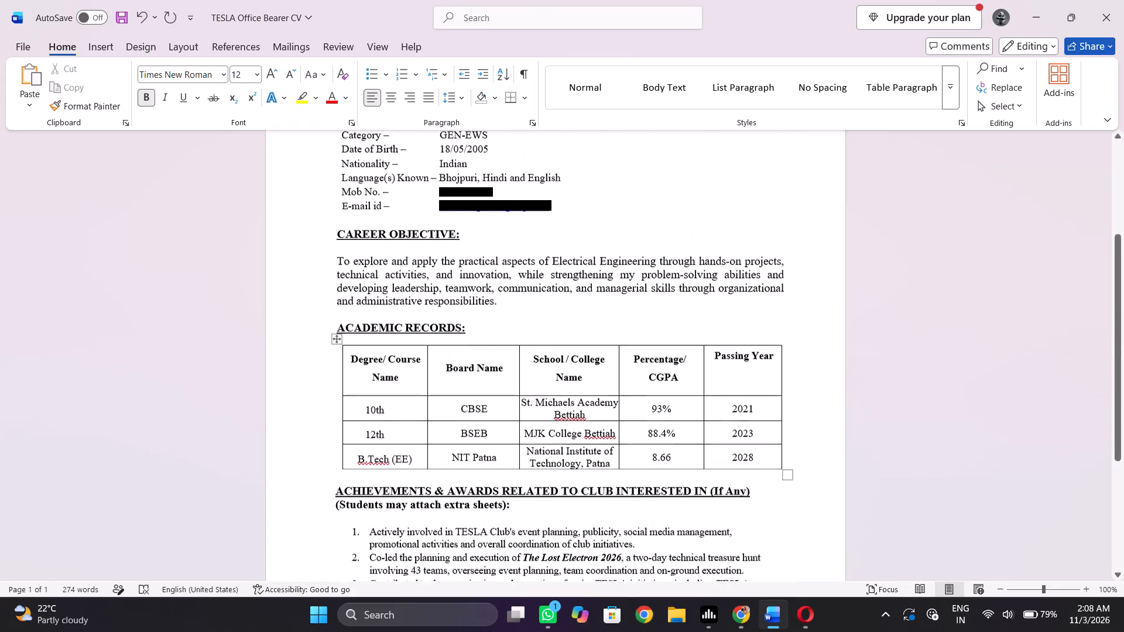
scroll(470, 450, "up", 2)
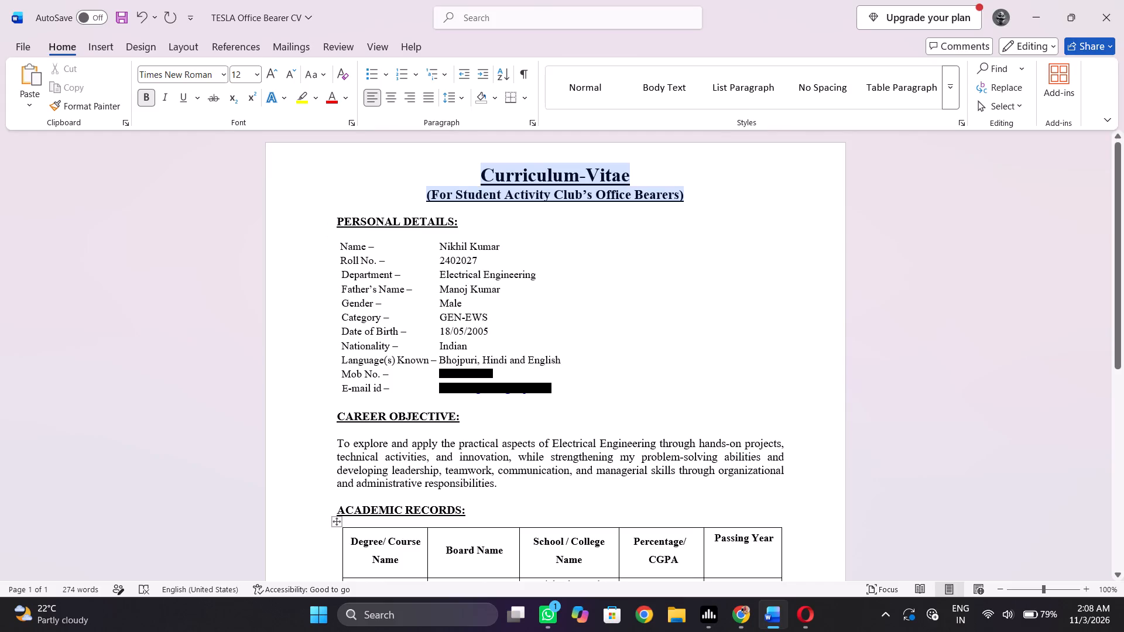
scroll(591, 383, "down", 1)
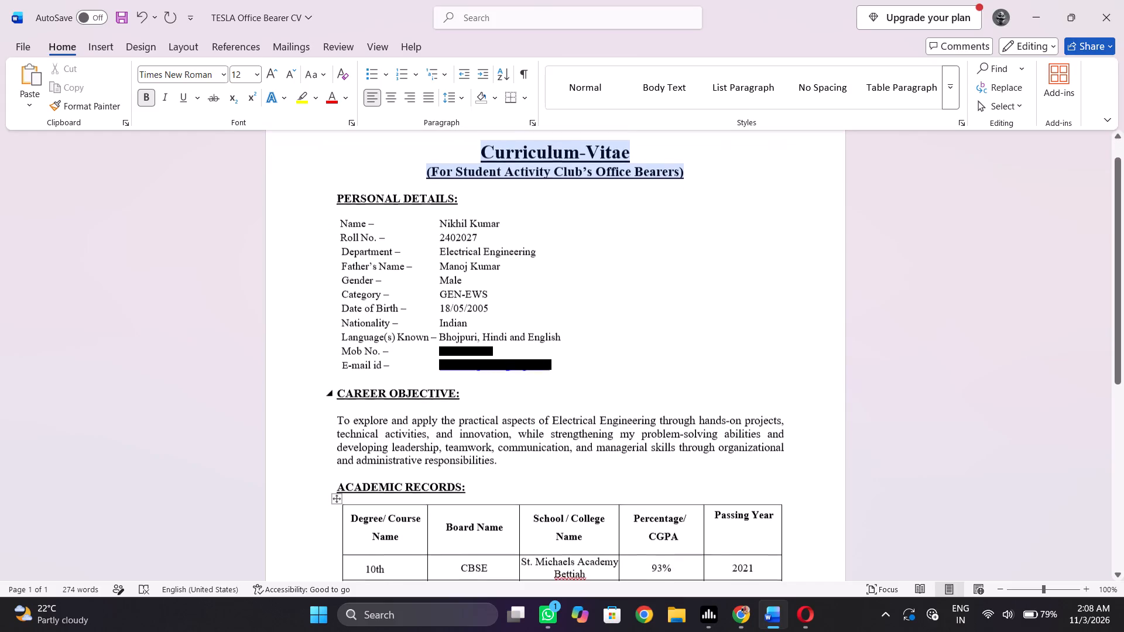
scroll(591, 383, "down", 1)
Set the font size of the CAREER OBJECTIVE paragraph to 11, like the personal details text.
left_click(471, 266)
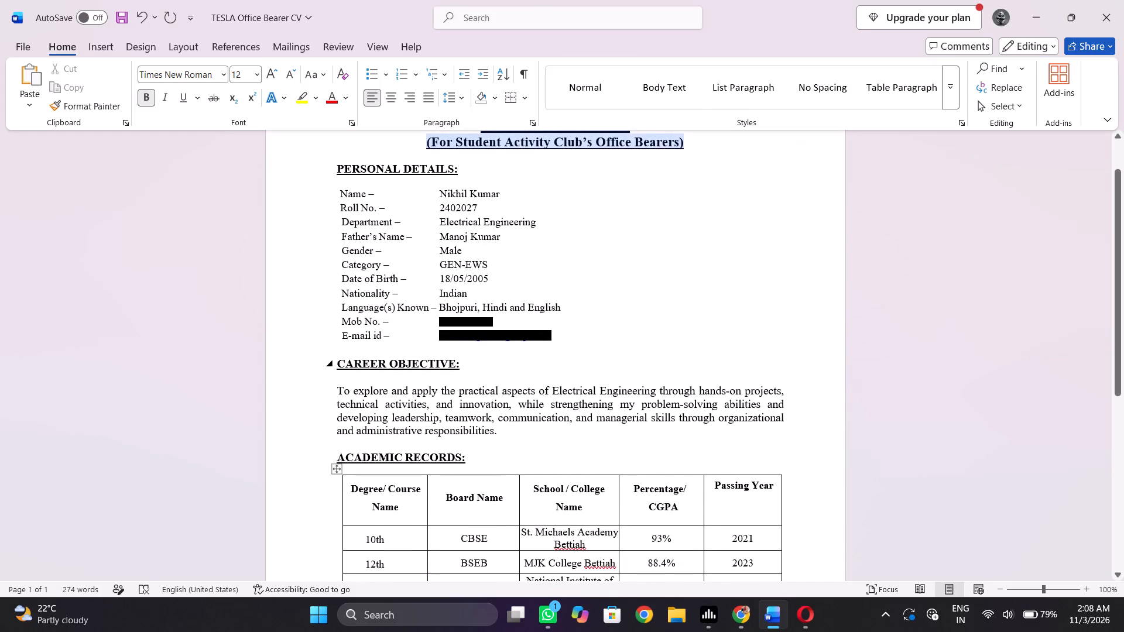
left_click(410, 389)
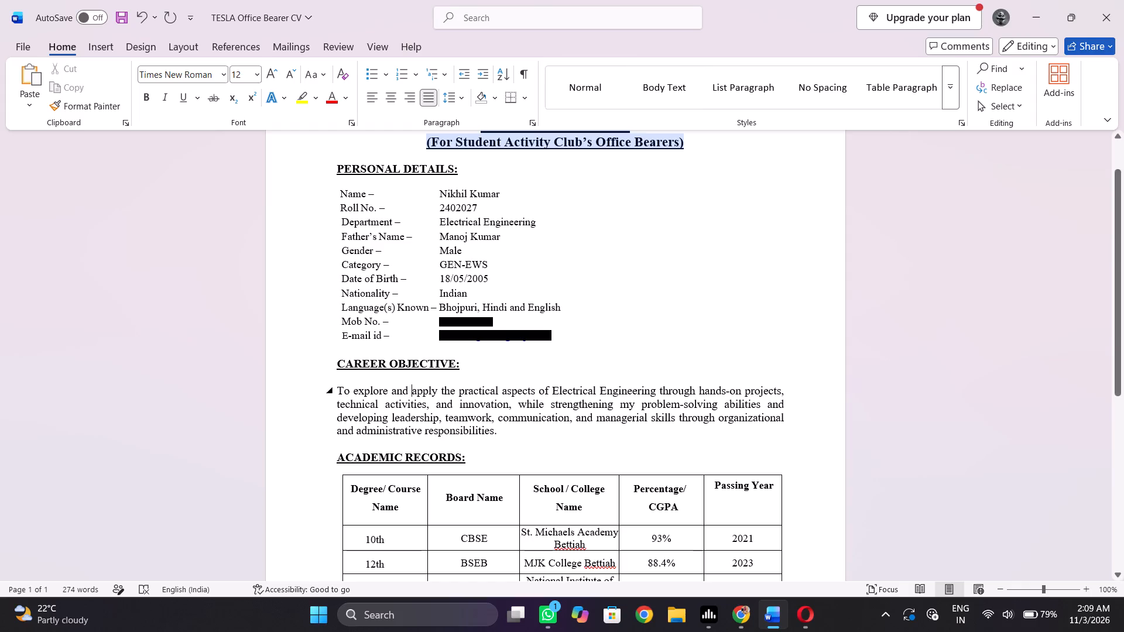
left_click_drag(499, 428, 334, 387)
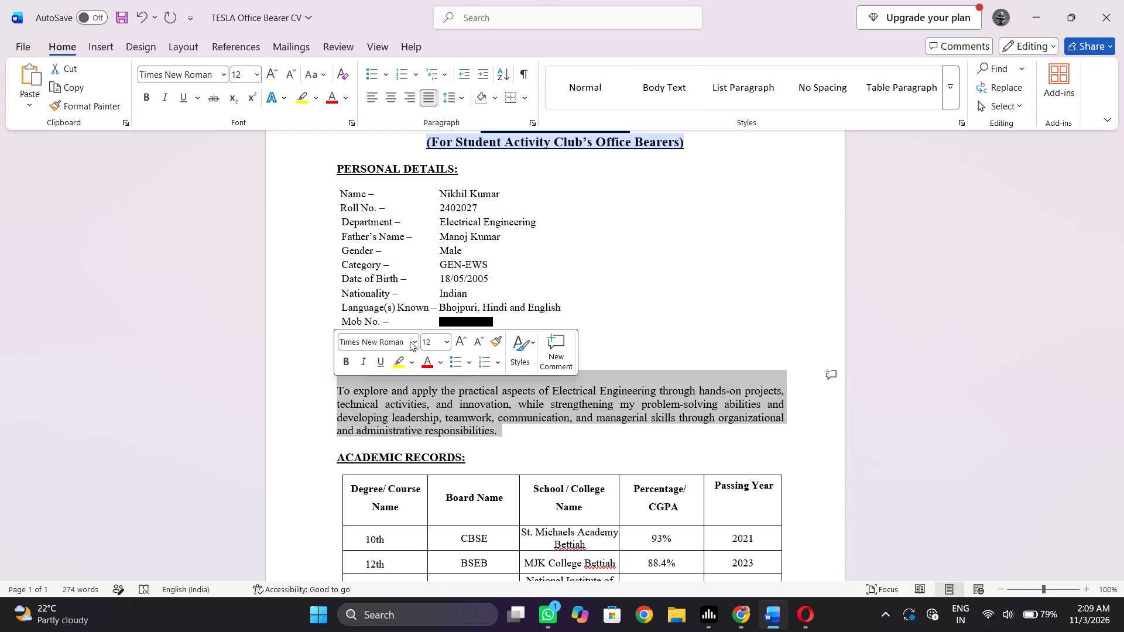
left_click(444, 344)
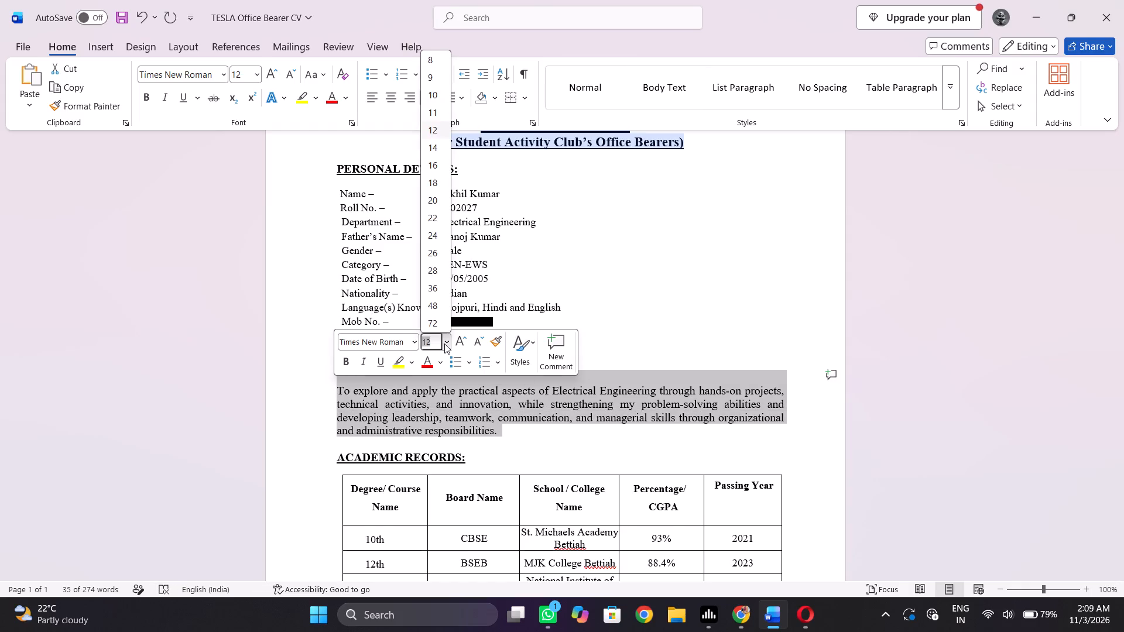
left_click(427, 108)
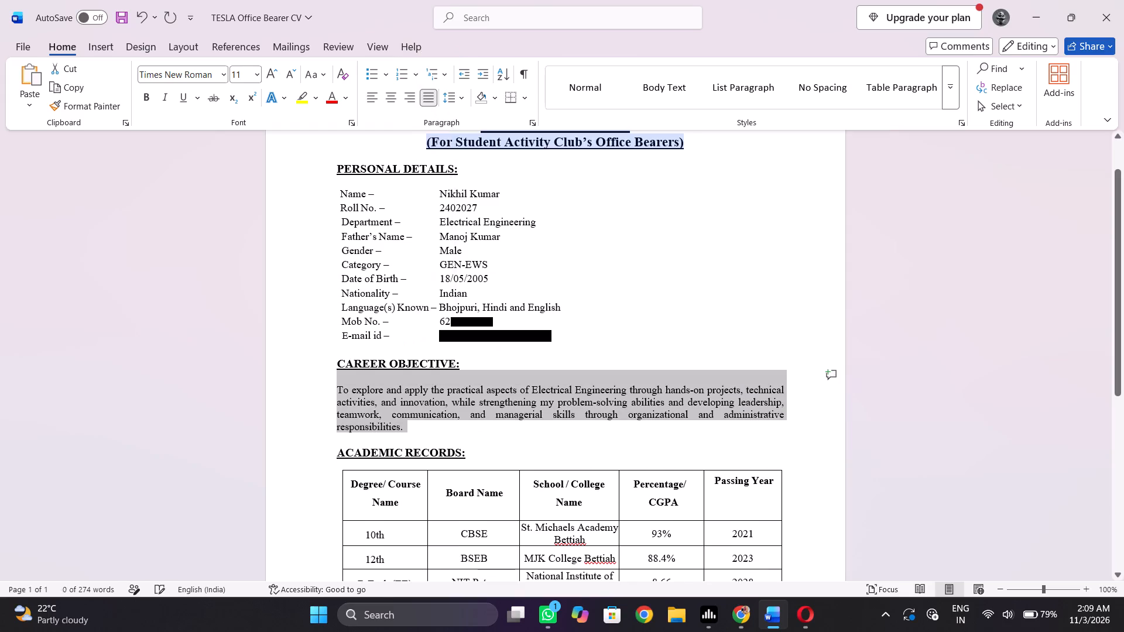
left_click(524, 401)
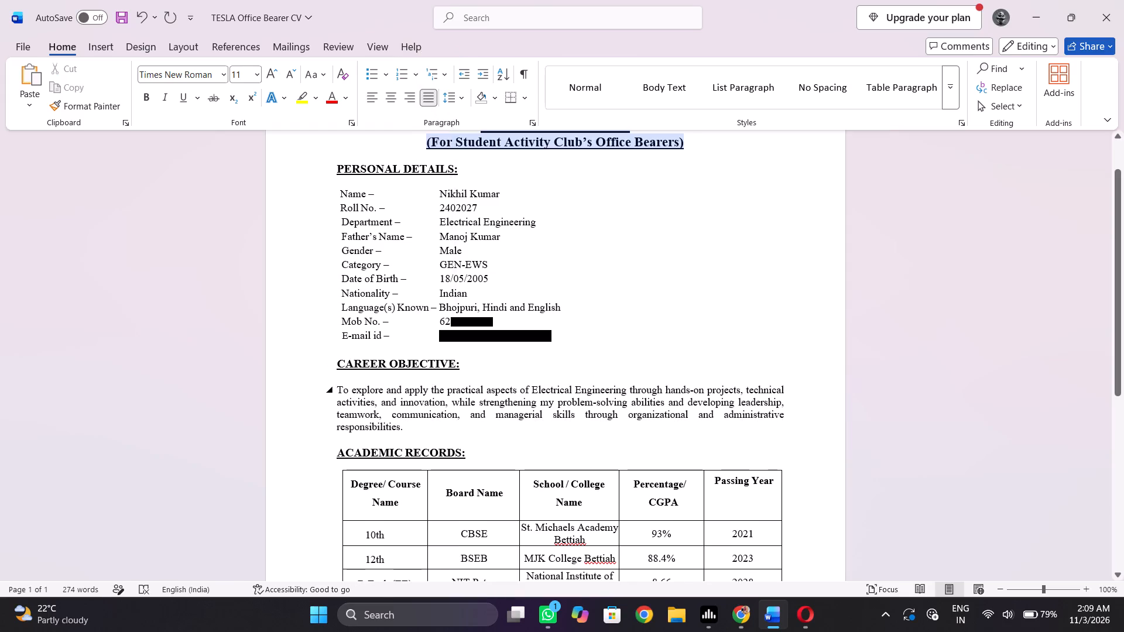
Check the font size and style of the CV text from the CAREER OBJECTIVE down to the Student's Signature label.
left_click_drag(407, 424, 336, 389)
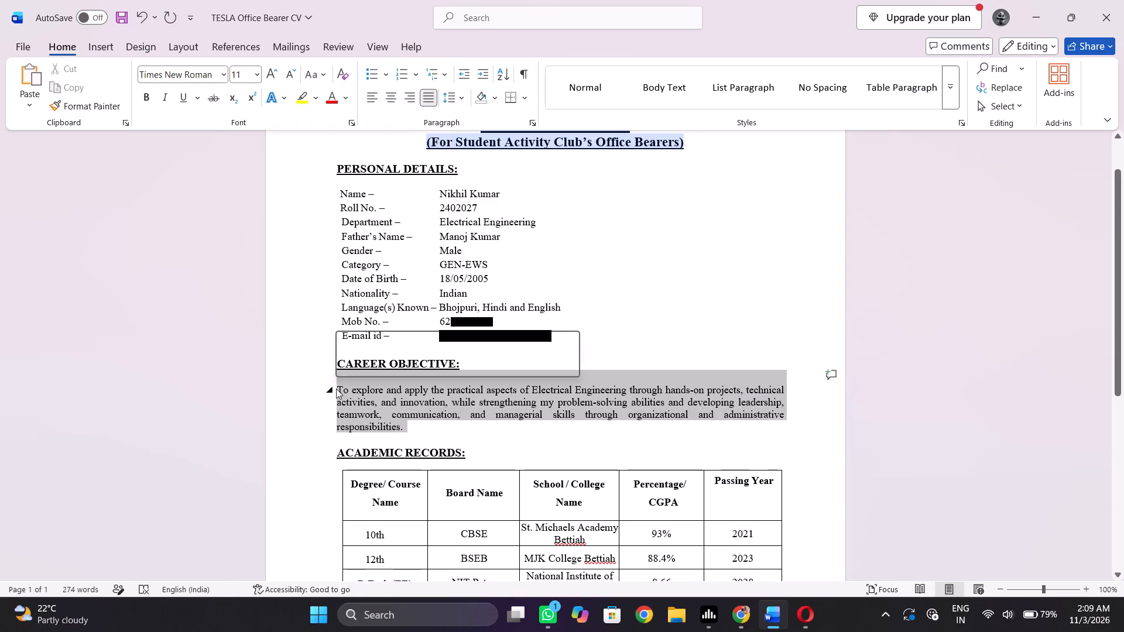
left_click(240, 369)
left_click(240, 369)
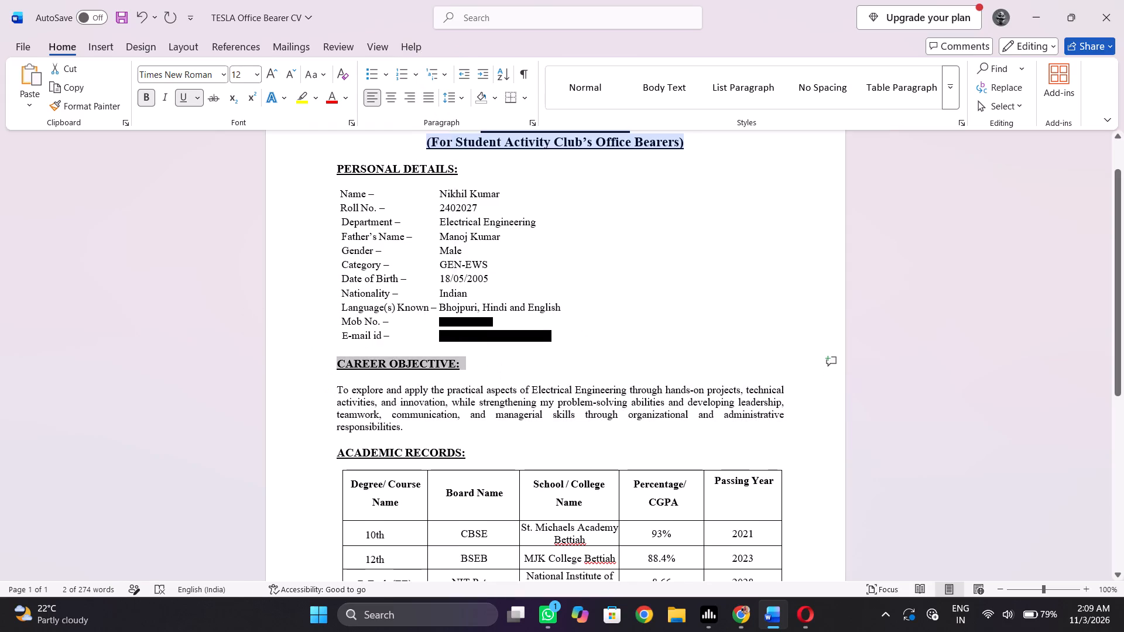
left_click(904, 425)
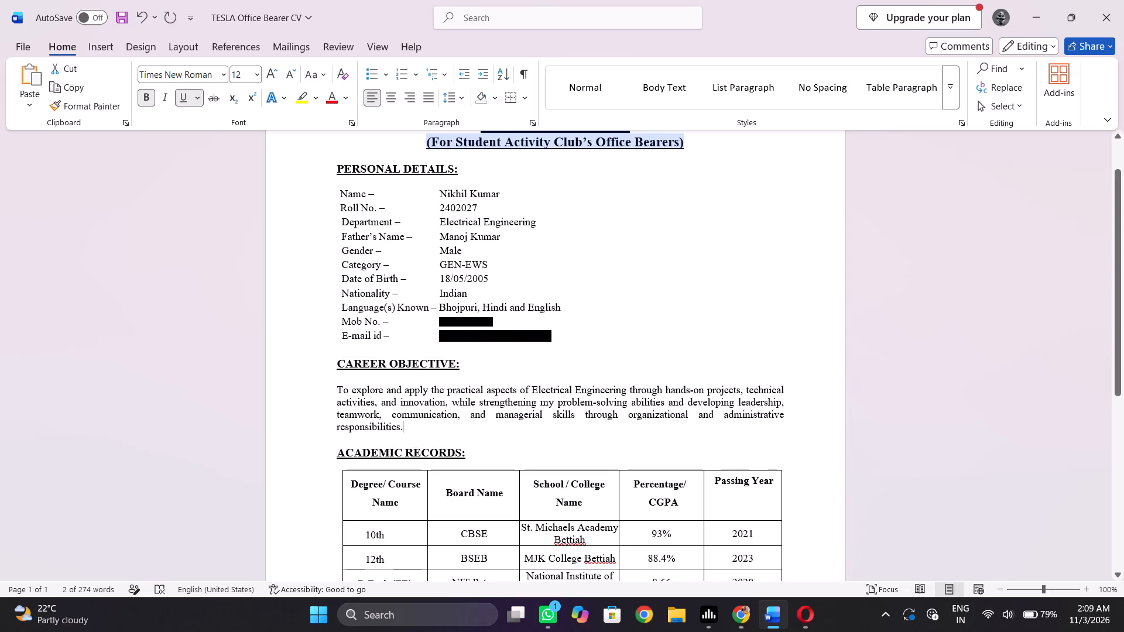
scroll(904, 425, "down", 2)
left_click(657, 475)
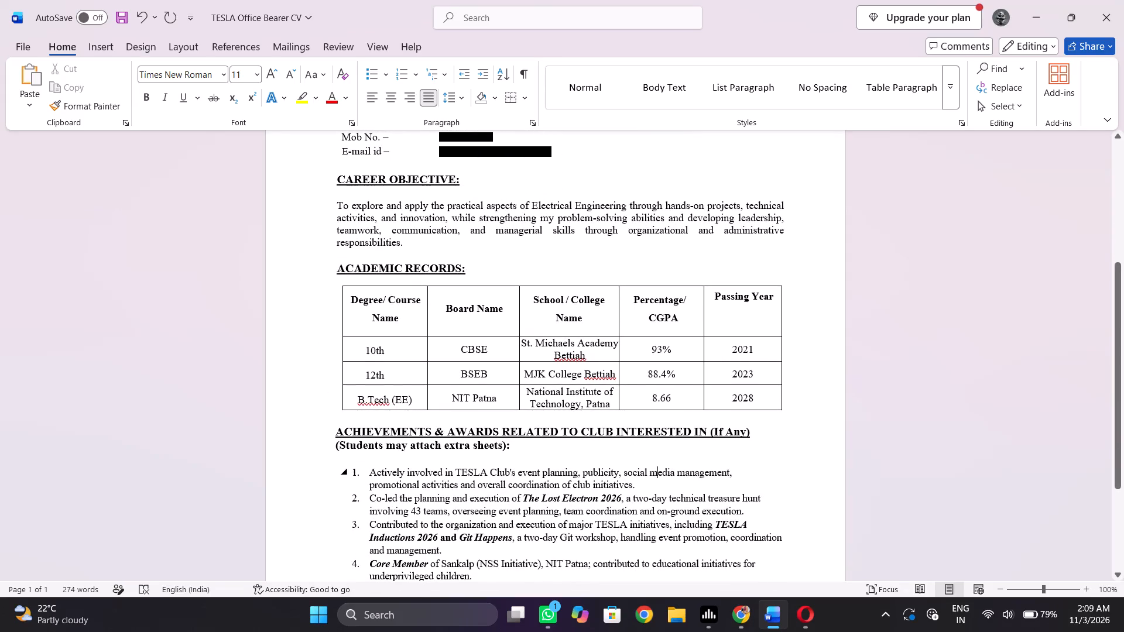
scroll(657, 475, "down", 4)
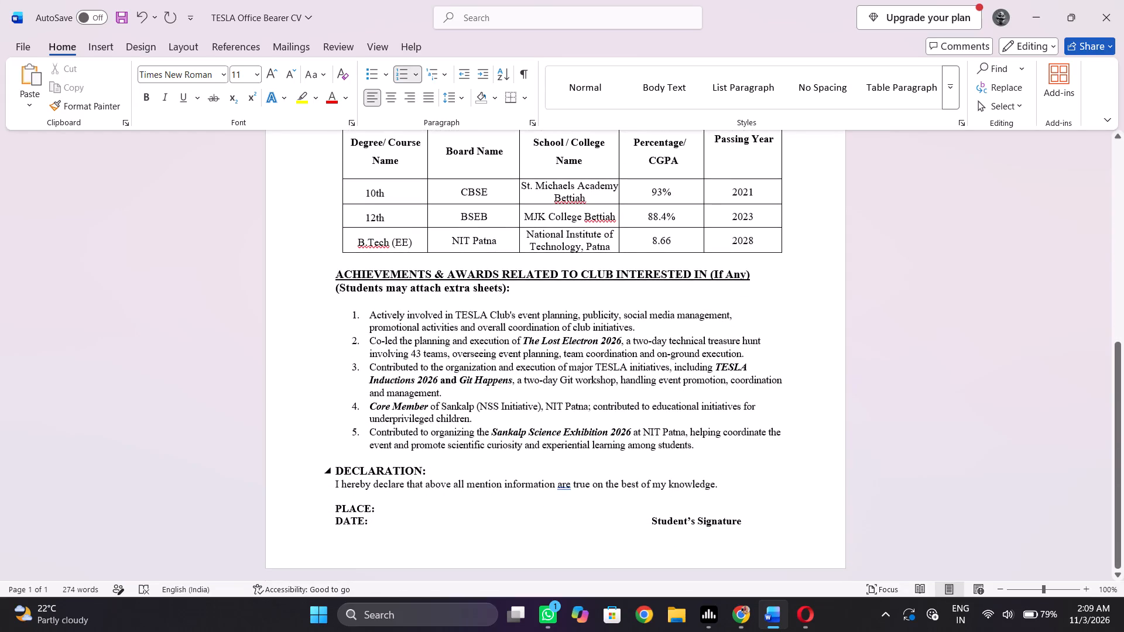
scroll(657, 475, "down", 1)
left_click(634, 487)
left_click(699, 524)
left_click(873, 517)
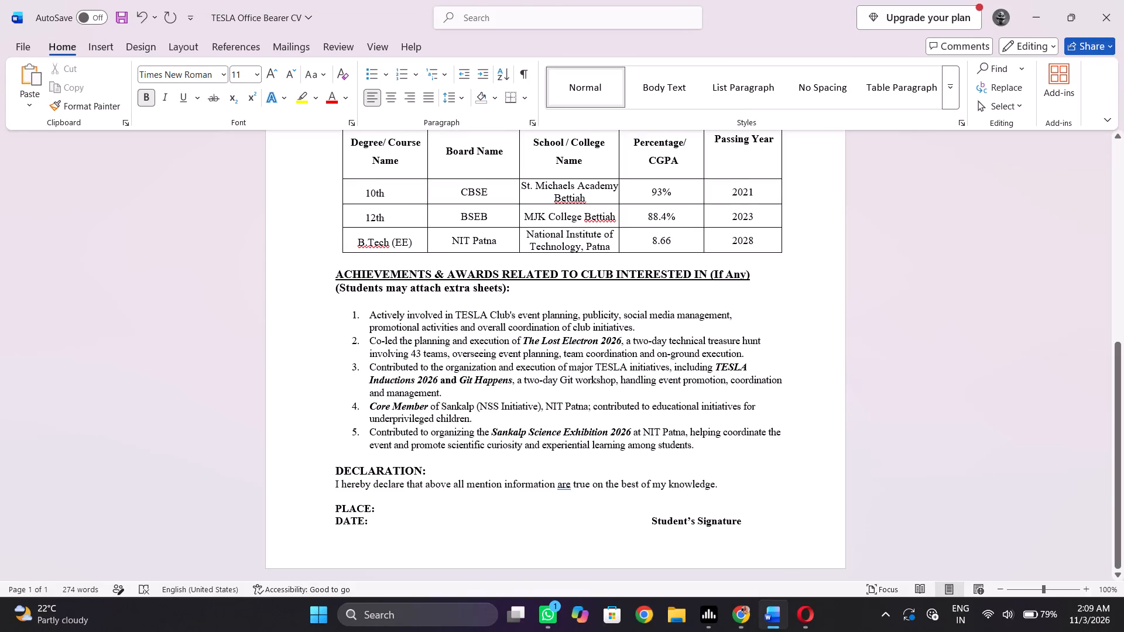
left_click_drag(639, 515, 750, 518)
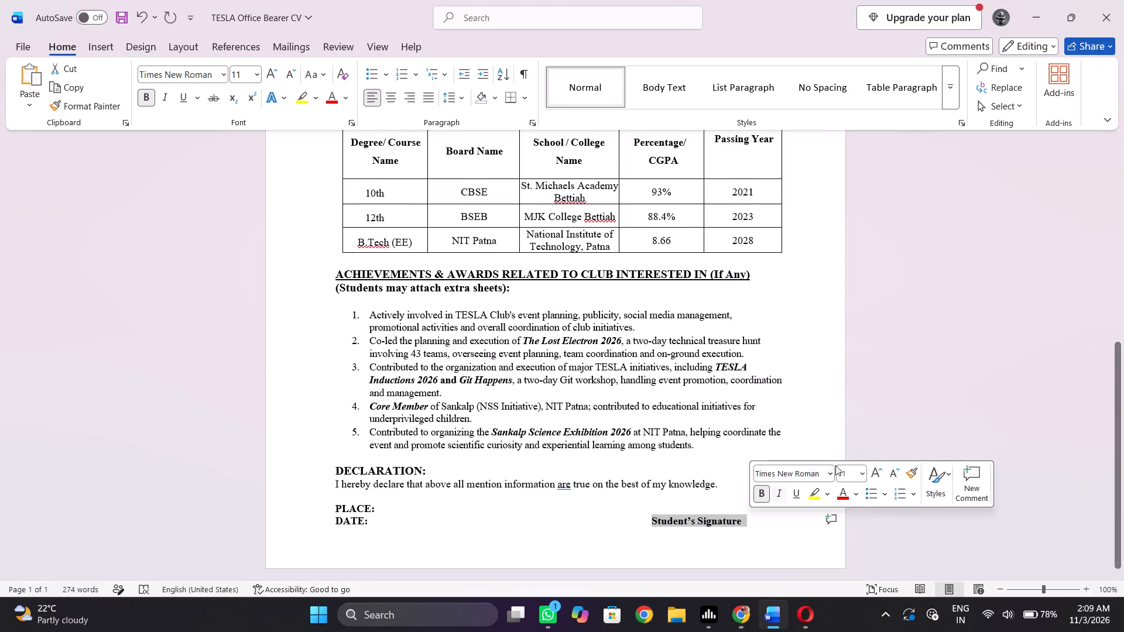
left_click(921, 408)
Reread the CV from the personal details down to the declaration and signature area.
scroll(921, 408, "up", 3)
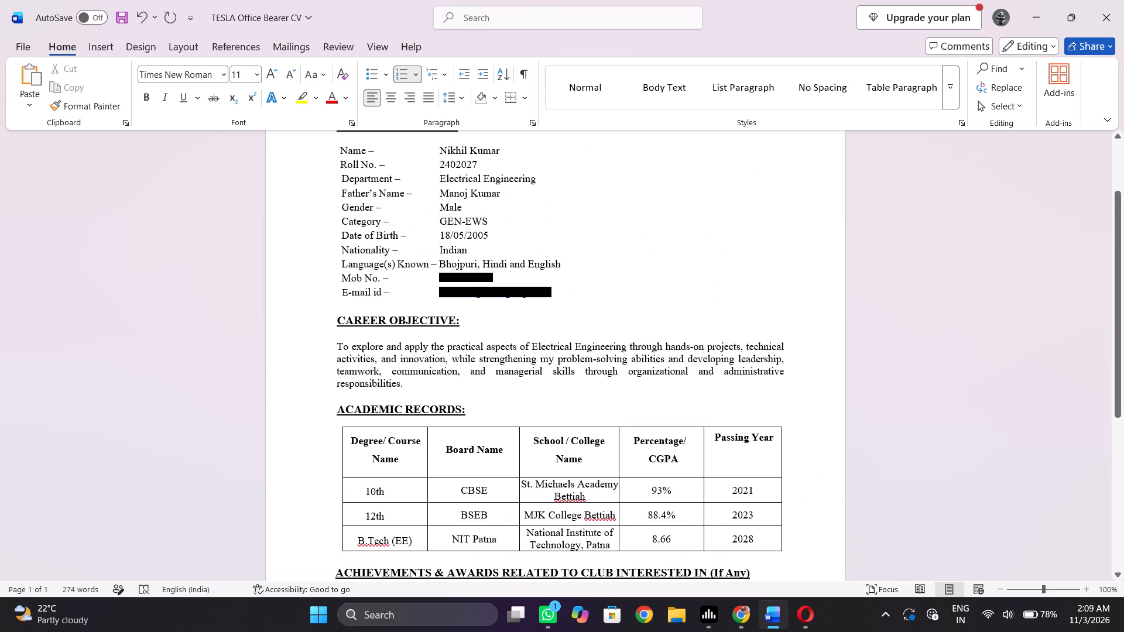
scroll(921, 408, "down", 1)
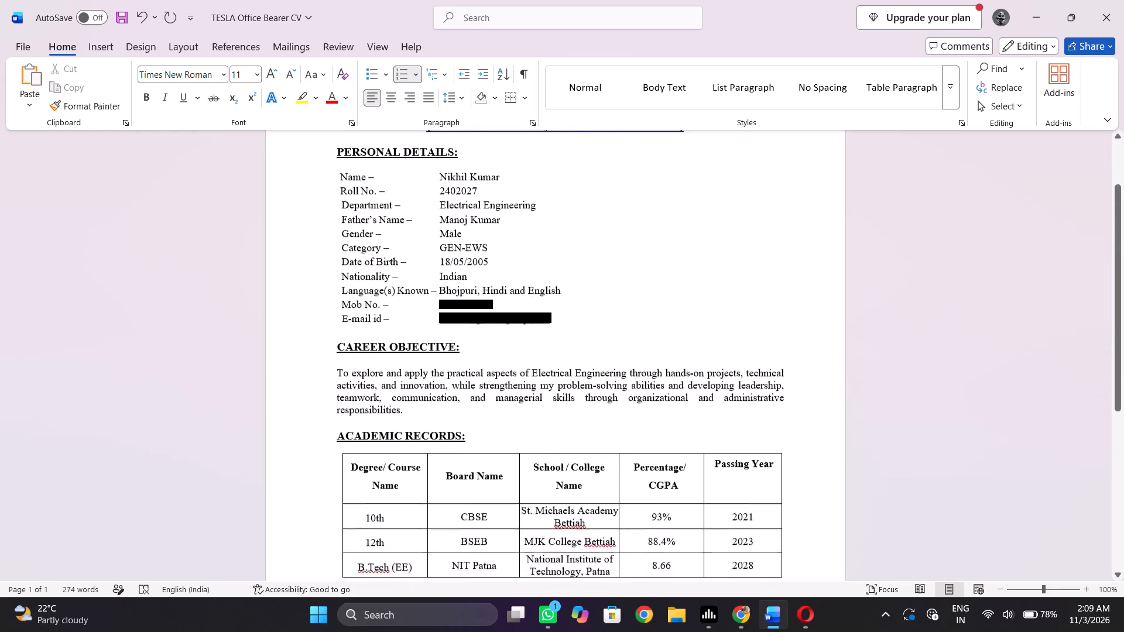
scroll(921, 408, "down", 1)
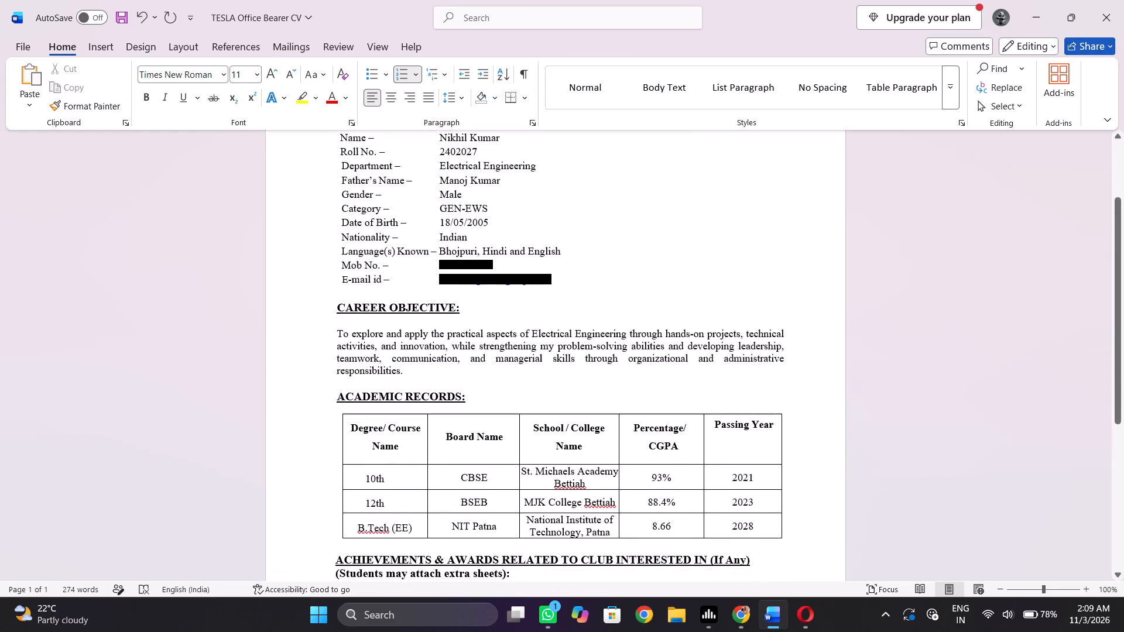
scroll(921, 408, "down", 2)
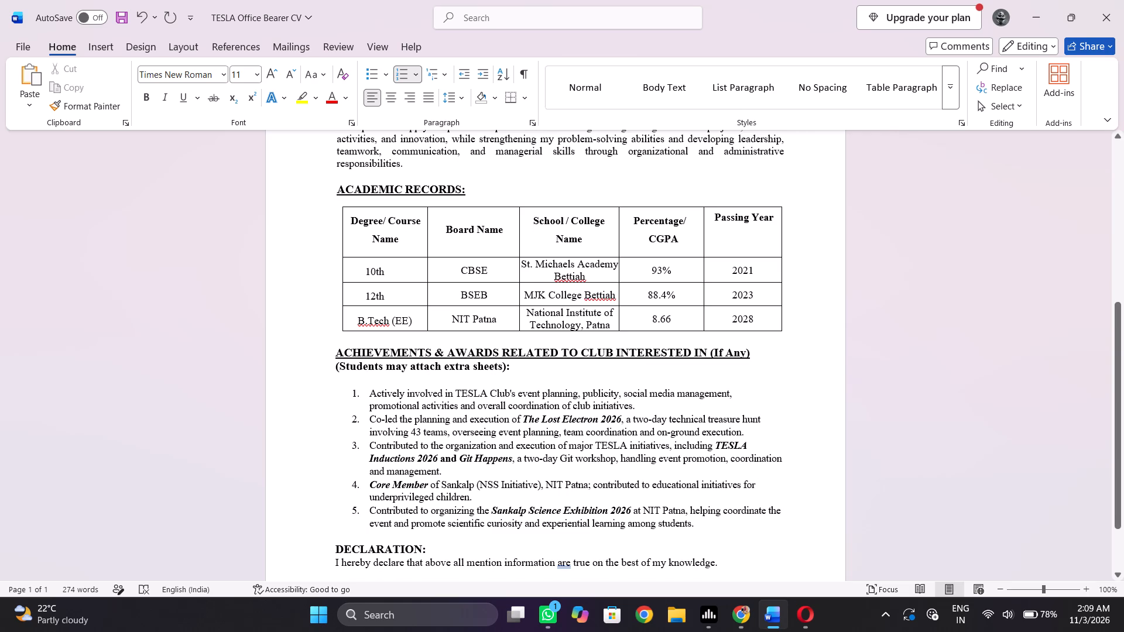
scroll(921, 408, "down", 1)
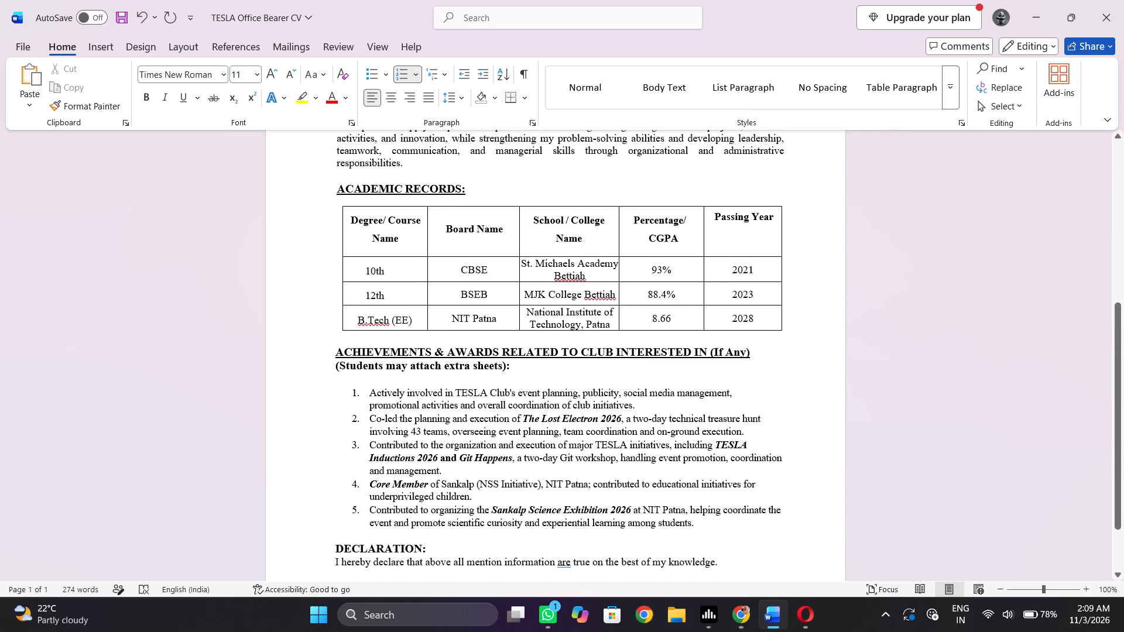
scroll(921, 408, "down", 1)
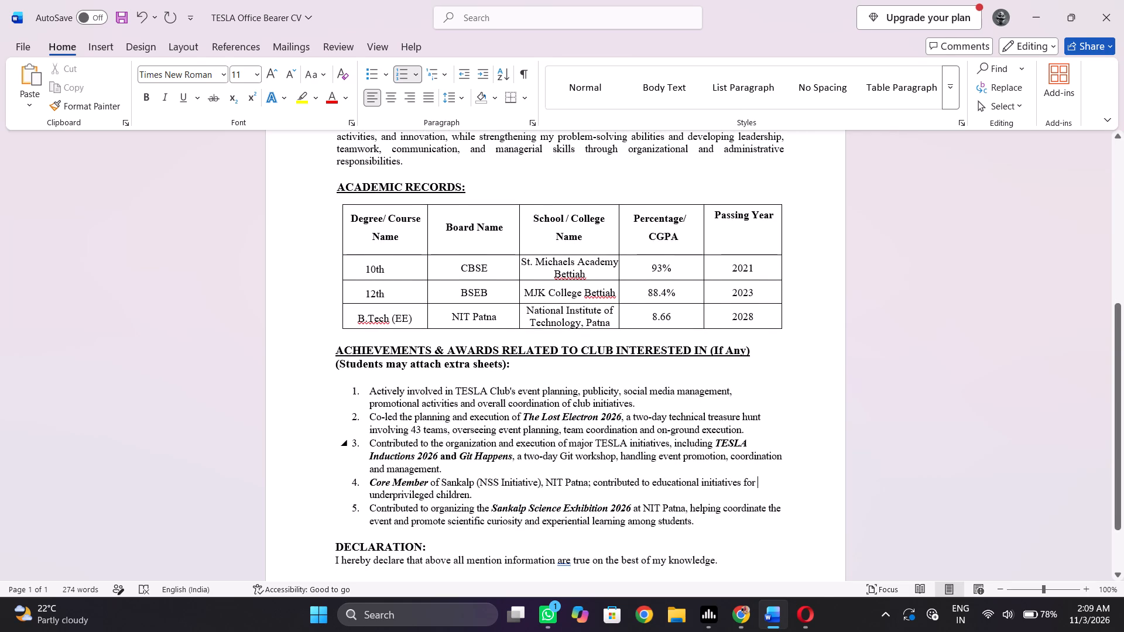
scroll(591, 443, "down", 5)
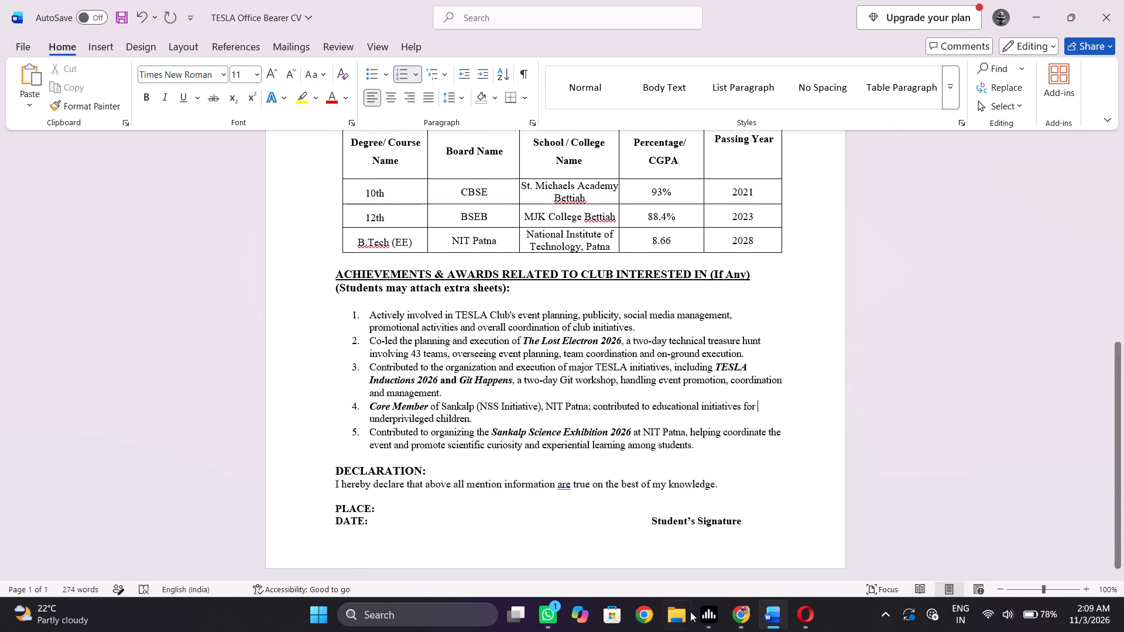
Insert the scanned signature picture stored on this device into the CV.
left_click(101, 46)
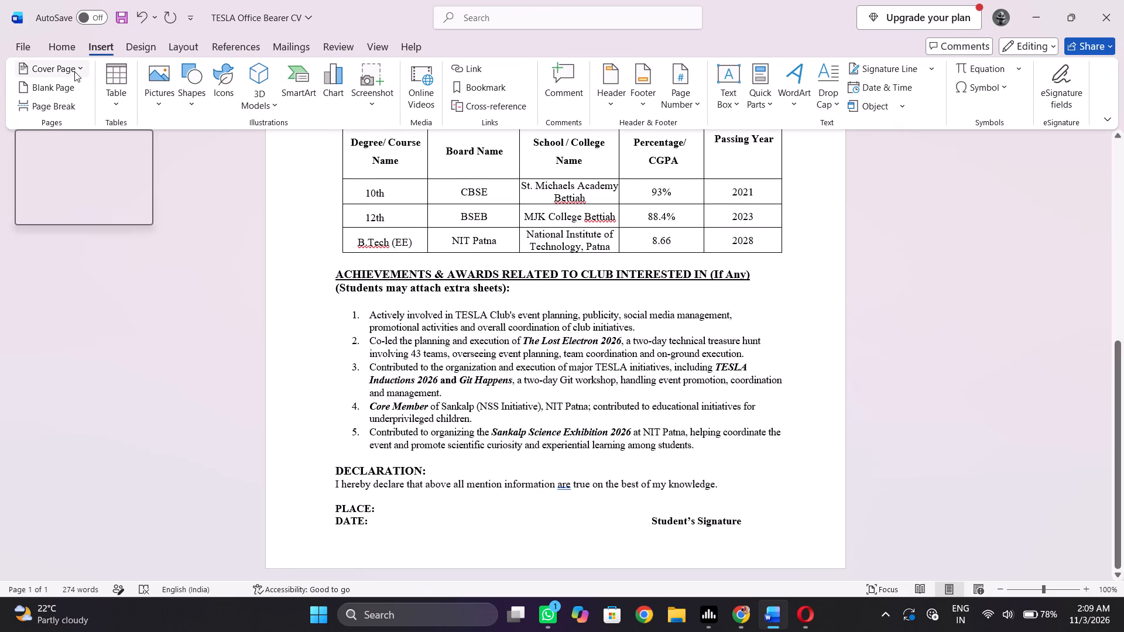
left_click(163, 112)
left_click(200, 149)
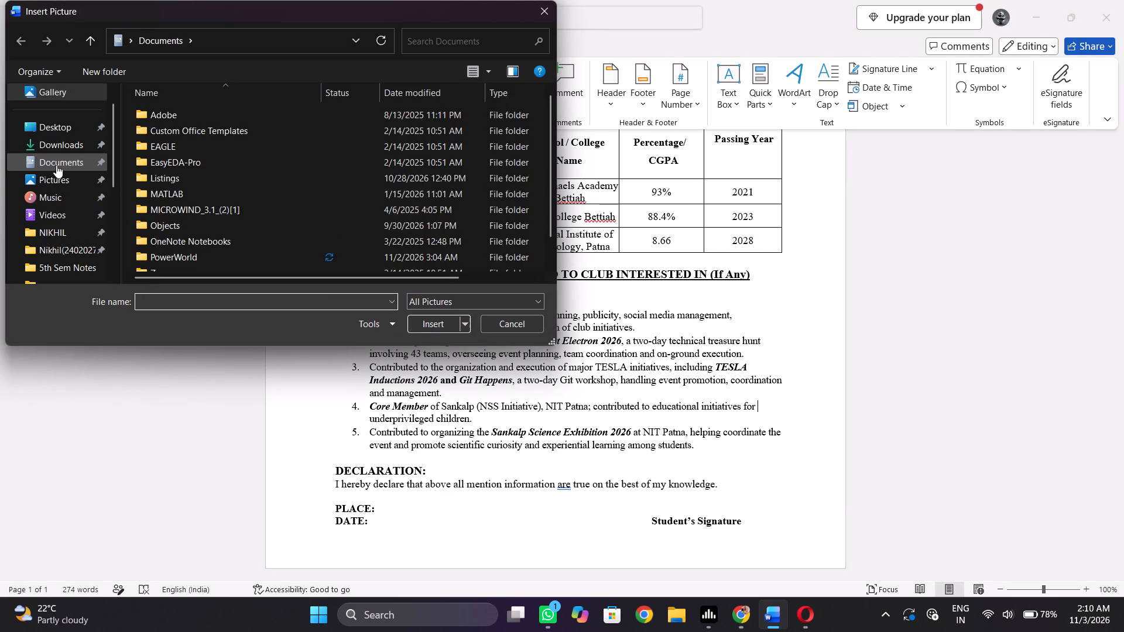
Look through the Pictures folder for the scanned signature image.
left_click(57, 176)
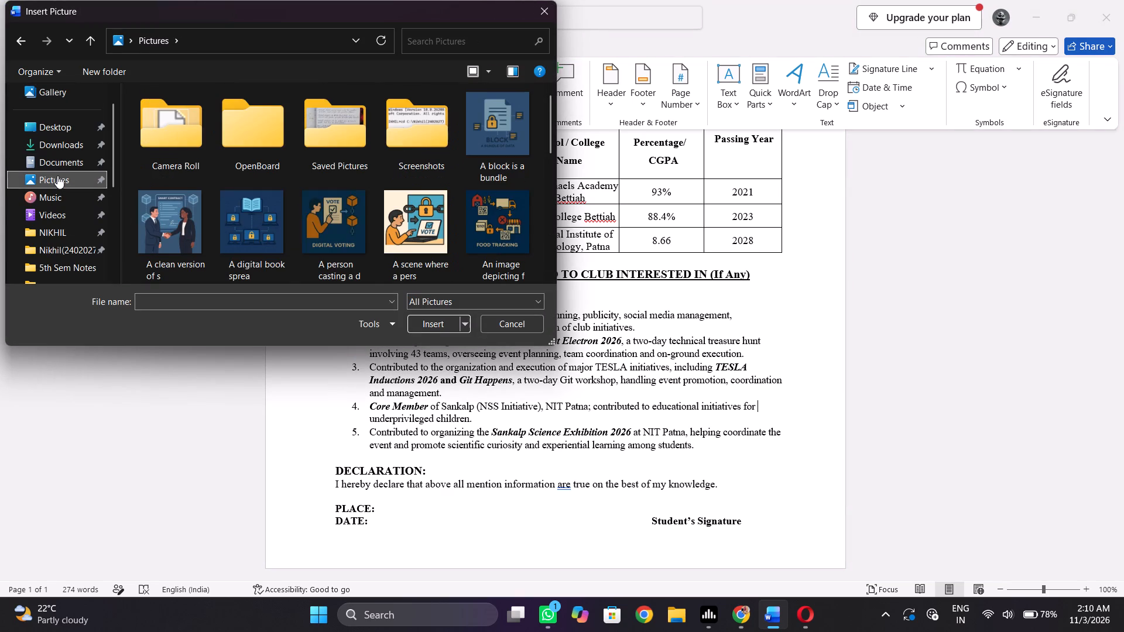
scroll(314, 217, "down", 18)
scroll(314, 217, "up", 9)
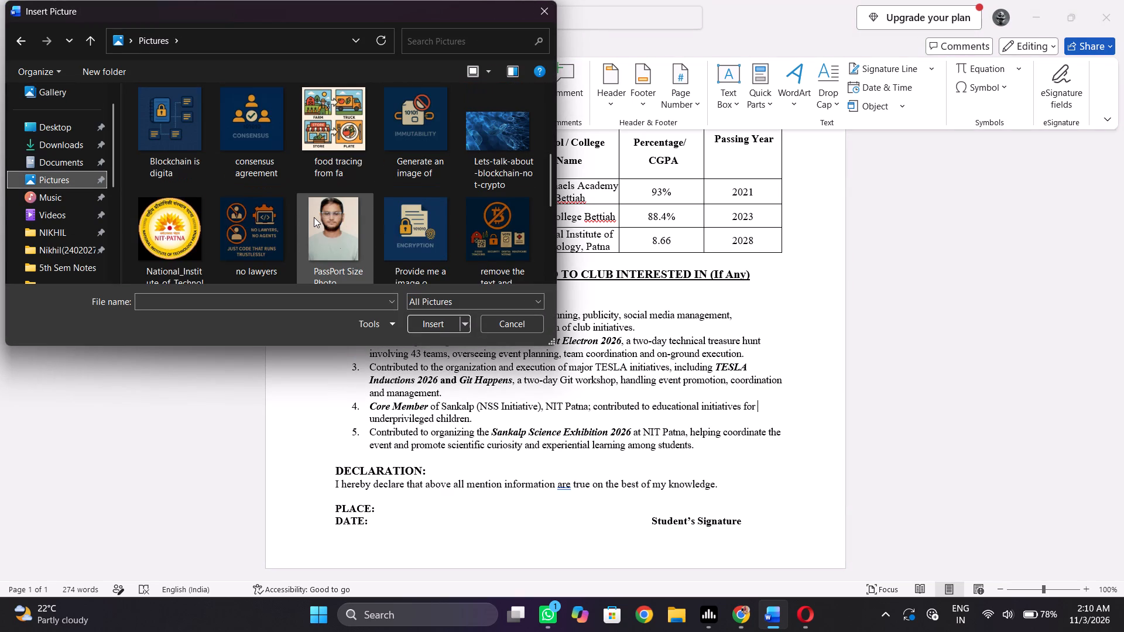
scroll(314, 217, "down", 2)
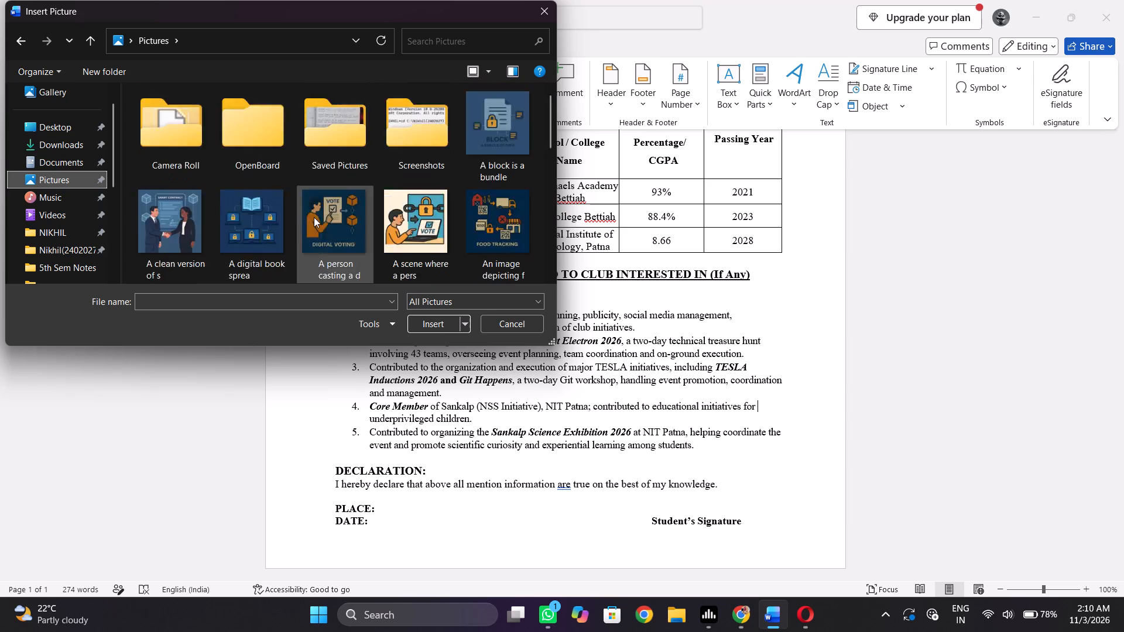
scroll(314, 217, "down", 6)
scroll(94, 212, "down", 5)
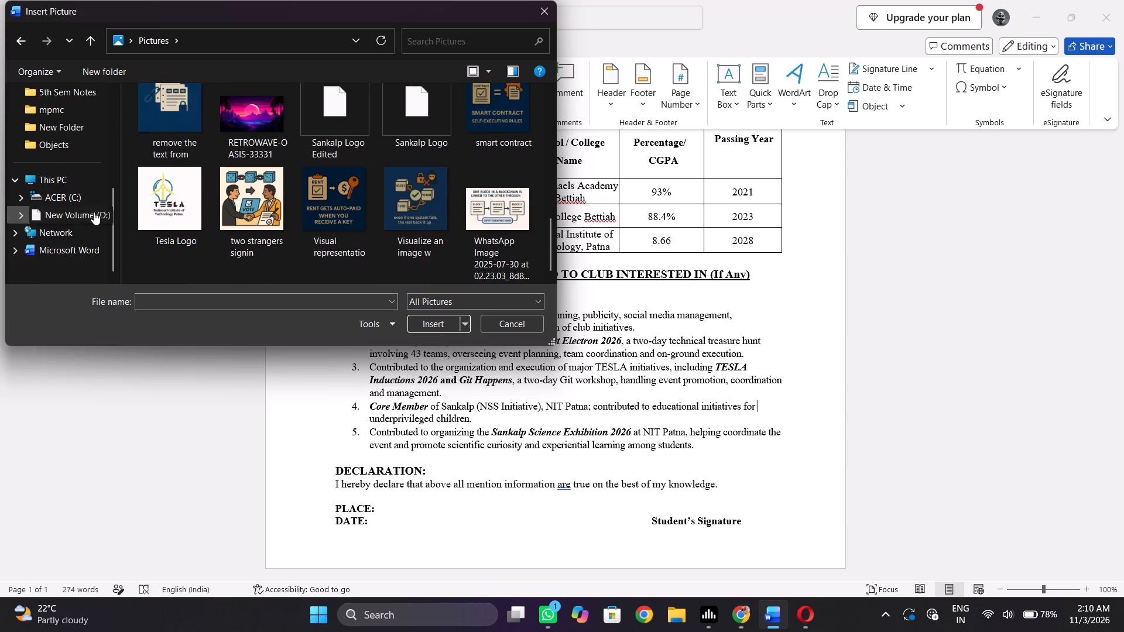
scroll(239, 204, "up", 9)
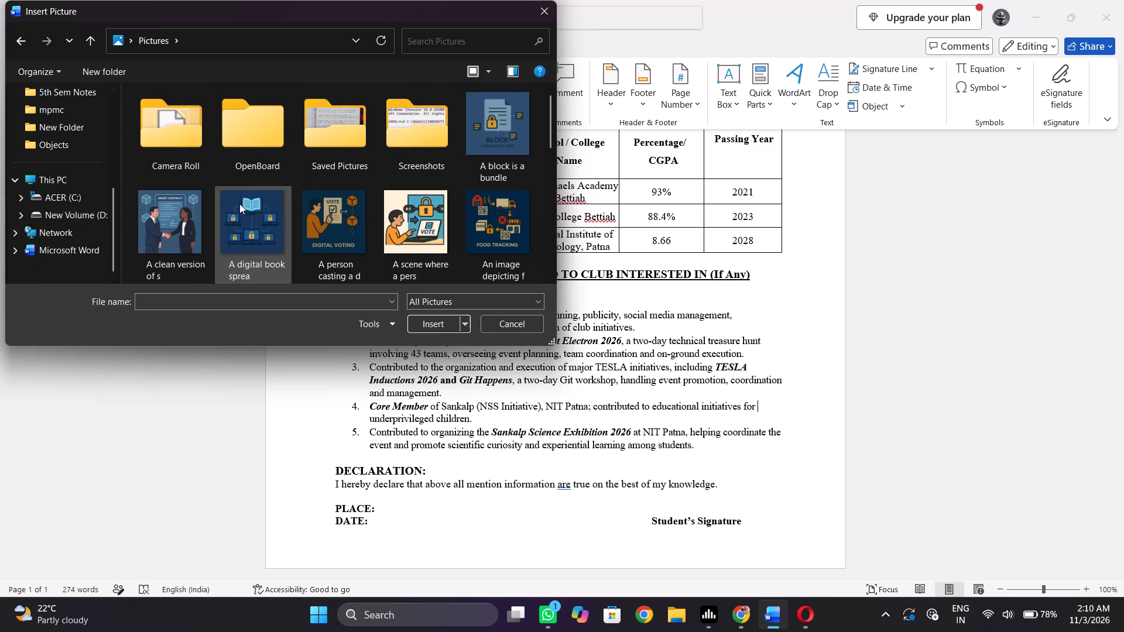
scroll(239, 204, "up", 5)
scroll(87, 139, "up", 8)
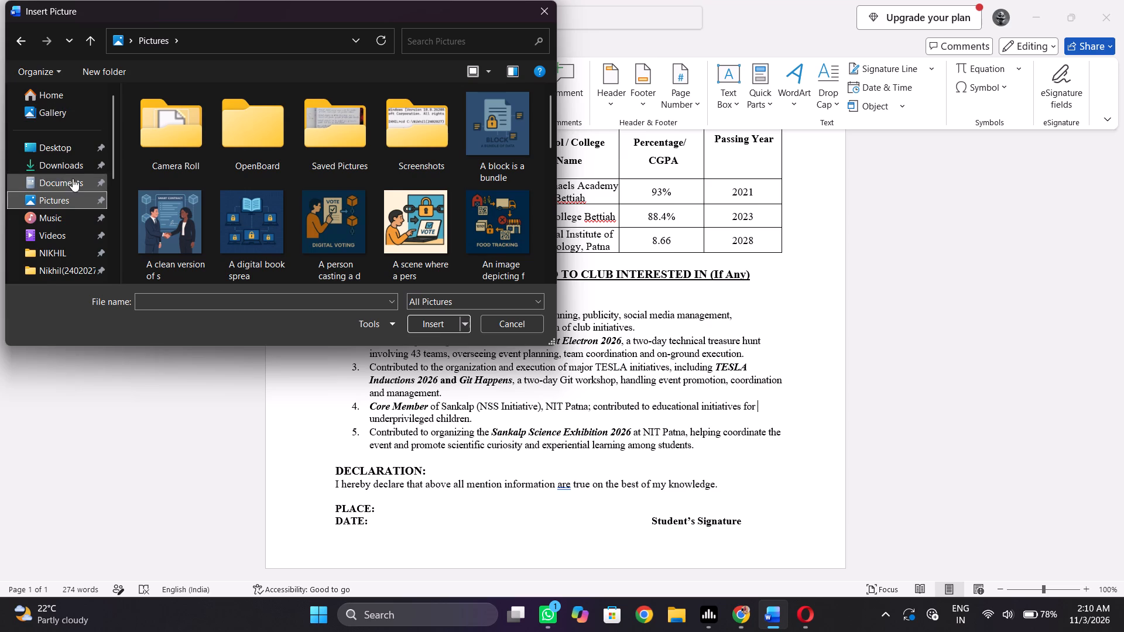
Insert the English signature picture "WhatsApp Image 2025-11-24 at 10.45.32 PM" from New Volume (D:) into the CV.
scroll(73, 178, "down", 8)
left_click(66, 206)
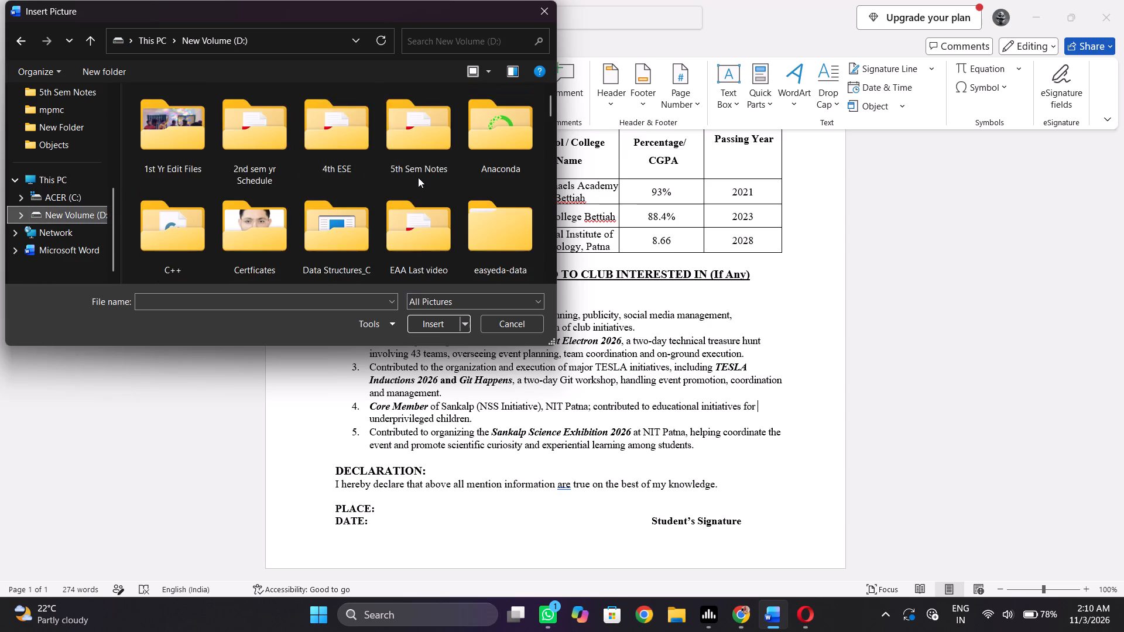
scroll(418, 177, "down", 3)
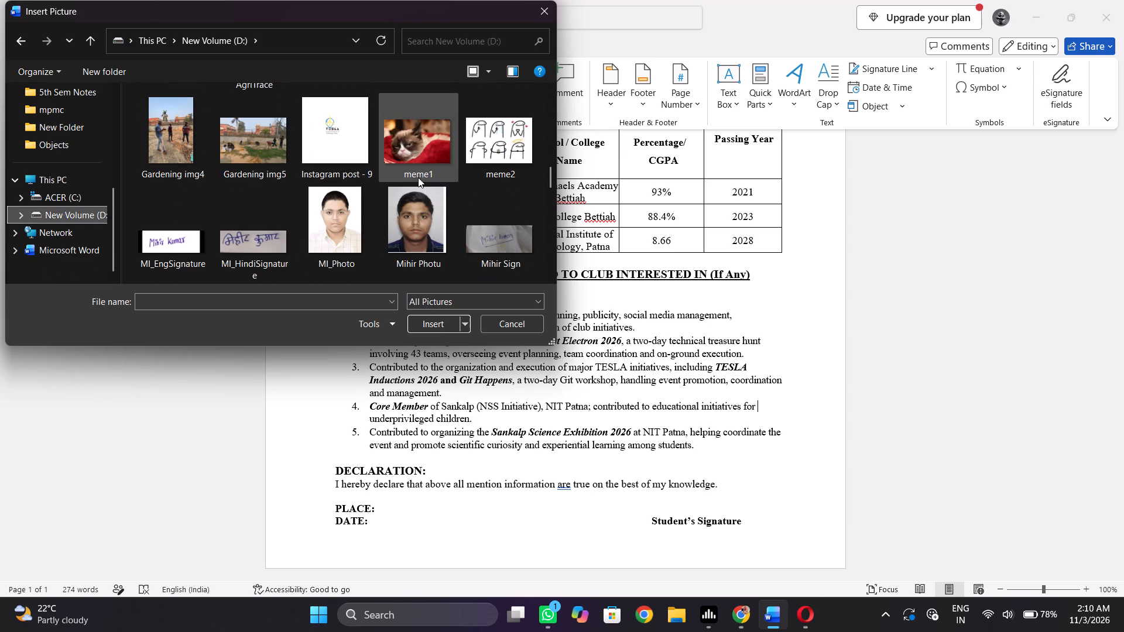
scroll(418, 177, "down", 1)
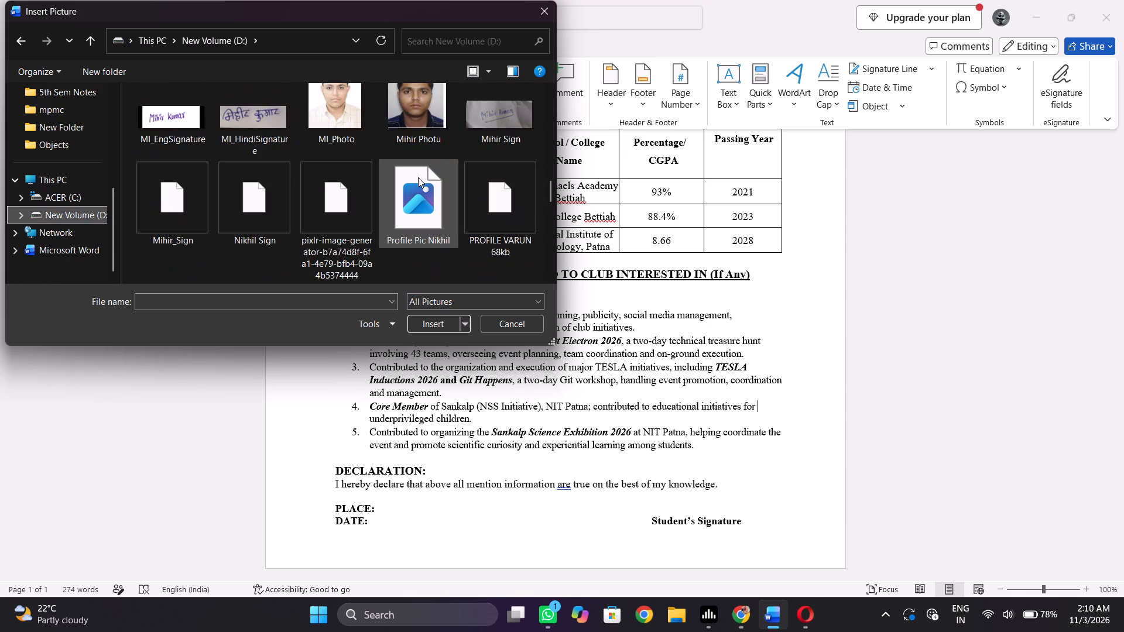
scroll(418, 177, "down", 1)
scroll(273, 226, "down", 2)
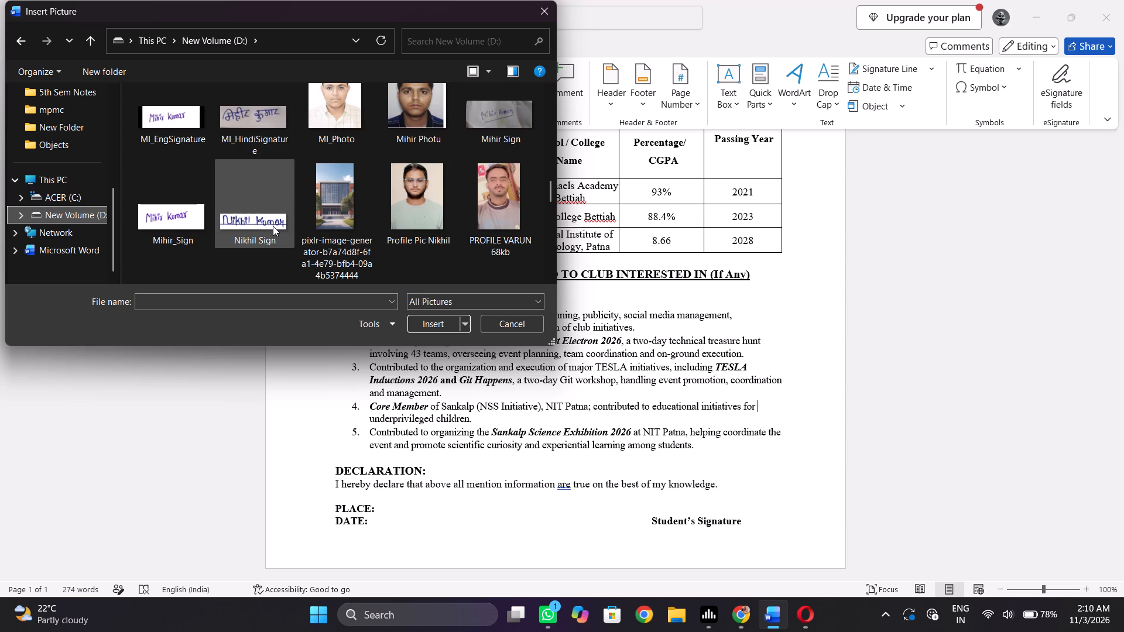
scroll(273, 226, "down", 2)
scroll(273, 226, "up", 1)
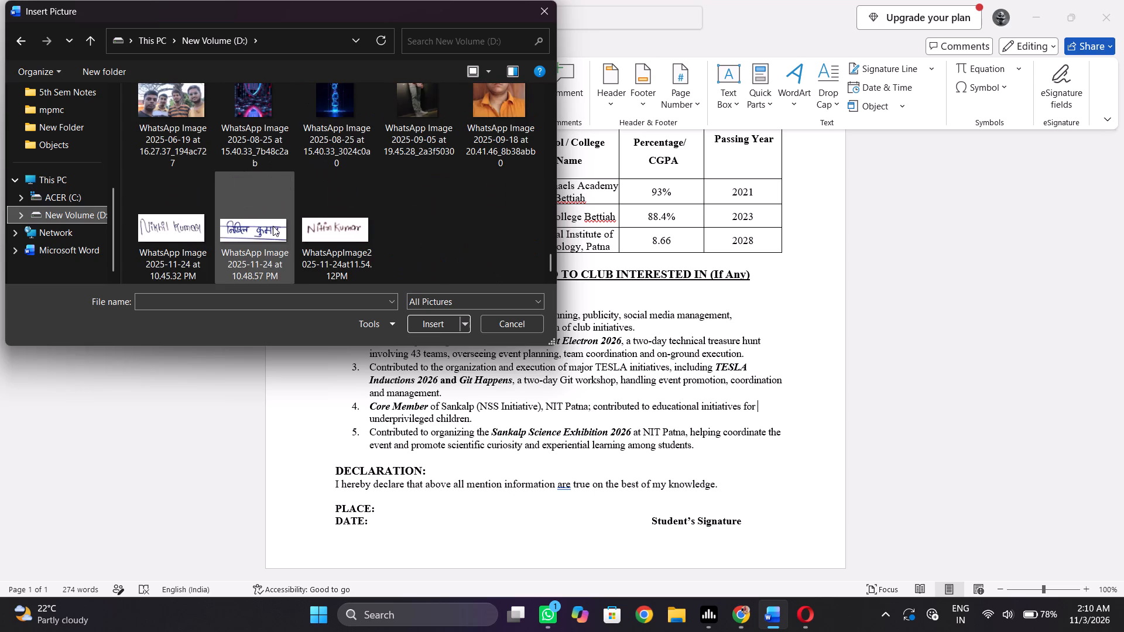
left_click(194, 231)
double_click(194, 231)
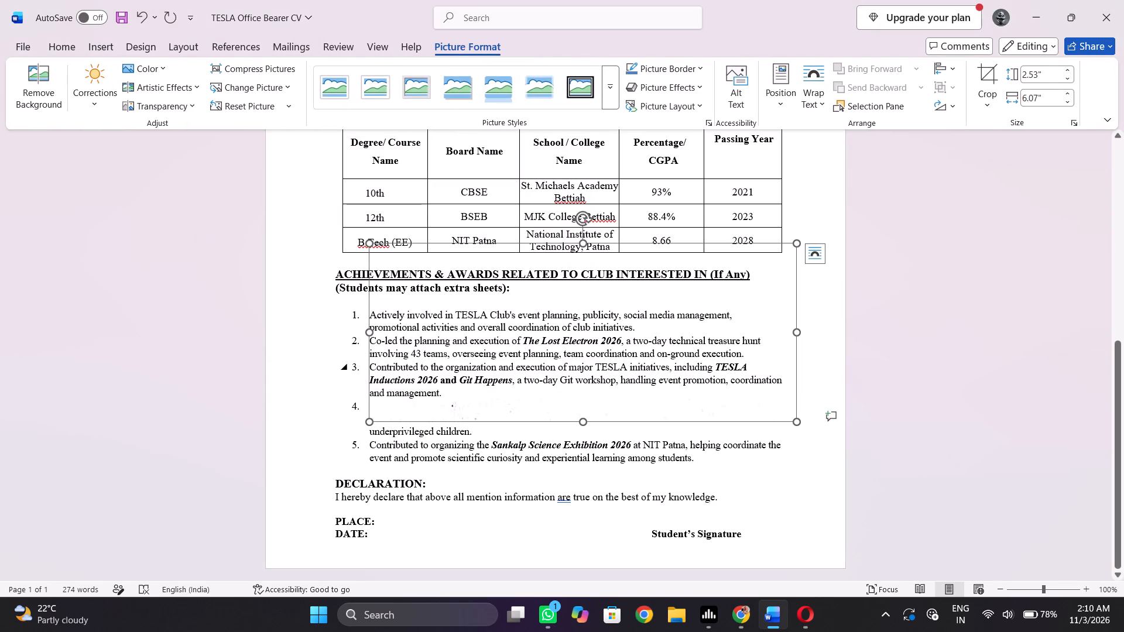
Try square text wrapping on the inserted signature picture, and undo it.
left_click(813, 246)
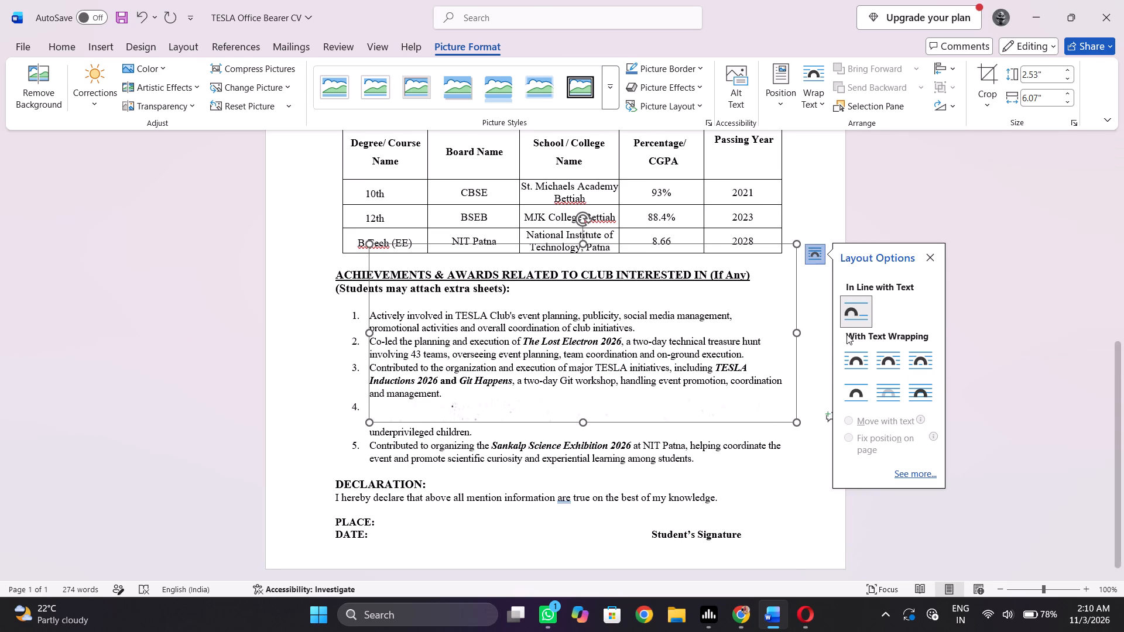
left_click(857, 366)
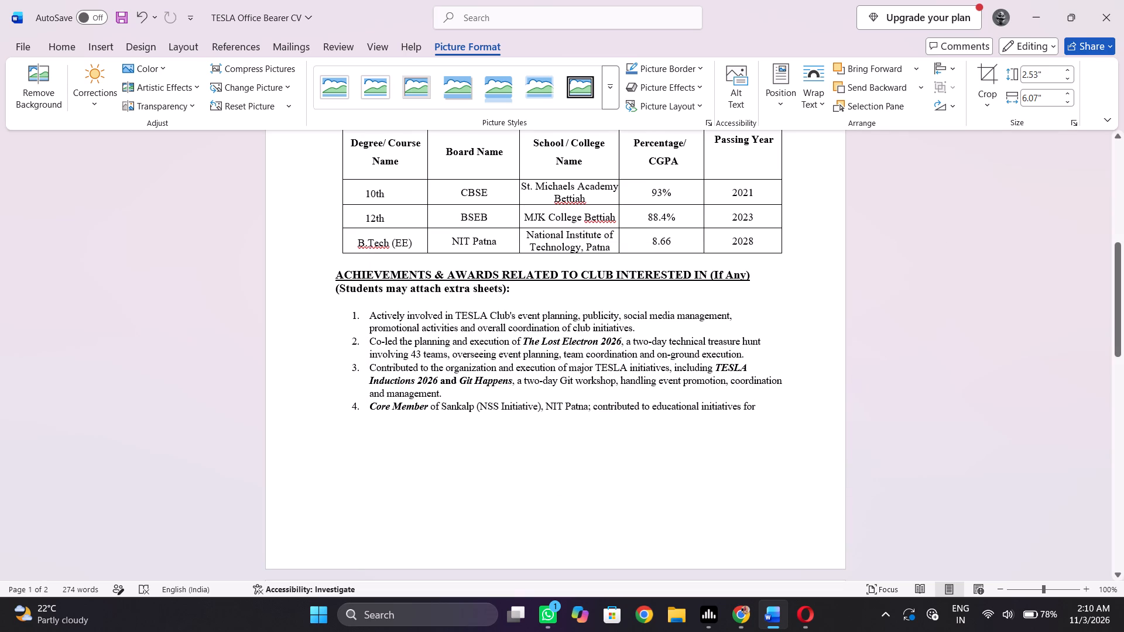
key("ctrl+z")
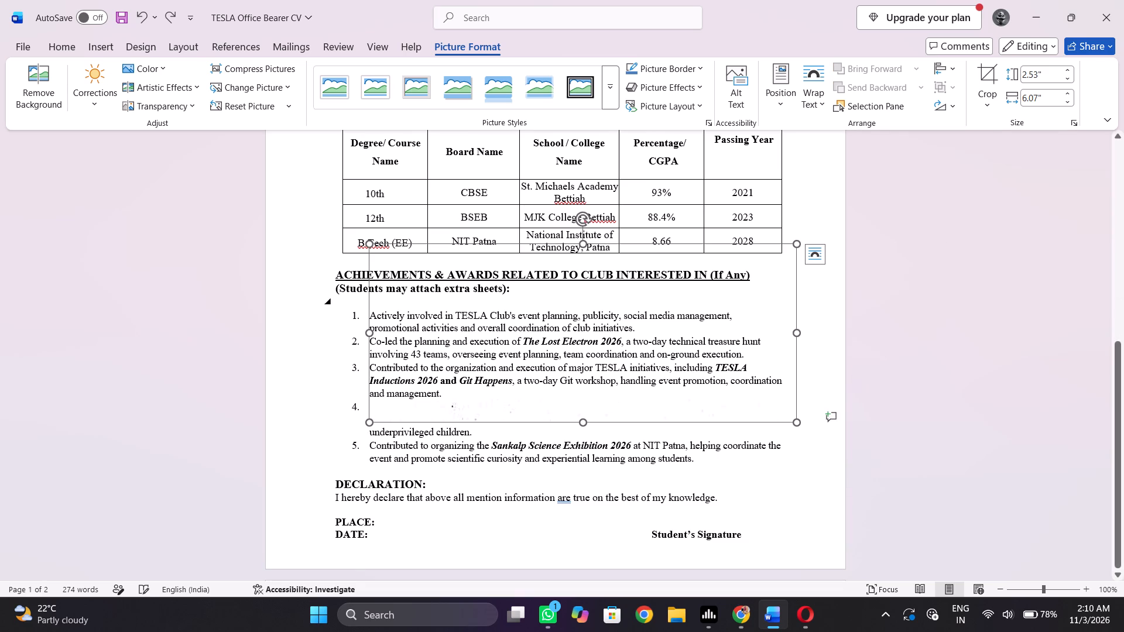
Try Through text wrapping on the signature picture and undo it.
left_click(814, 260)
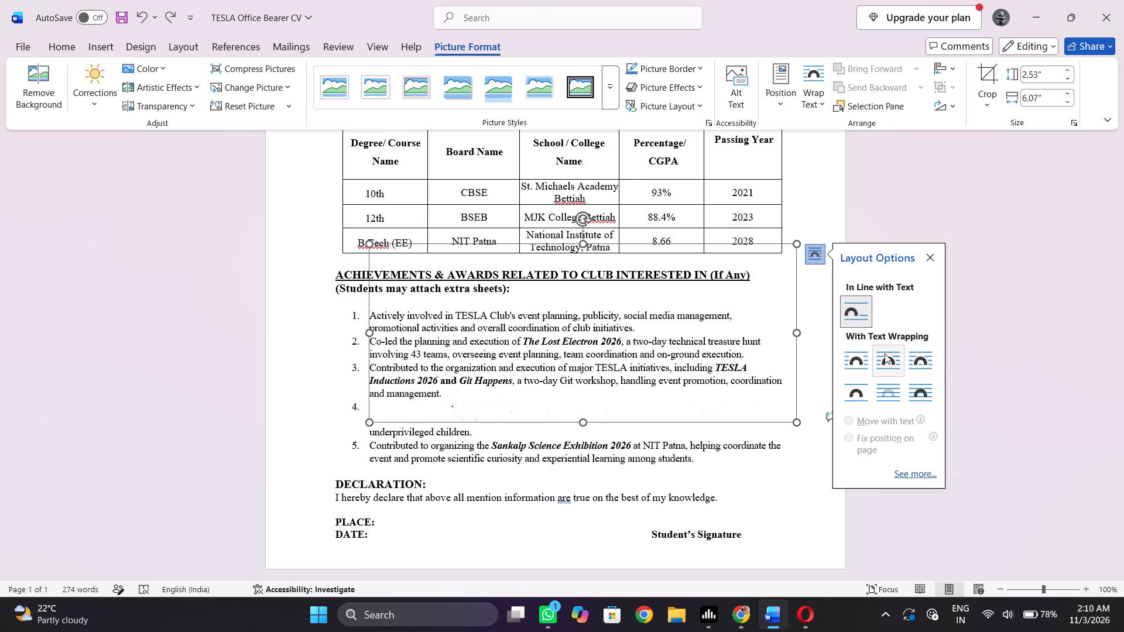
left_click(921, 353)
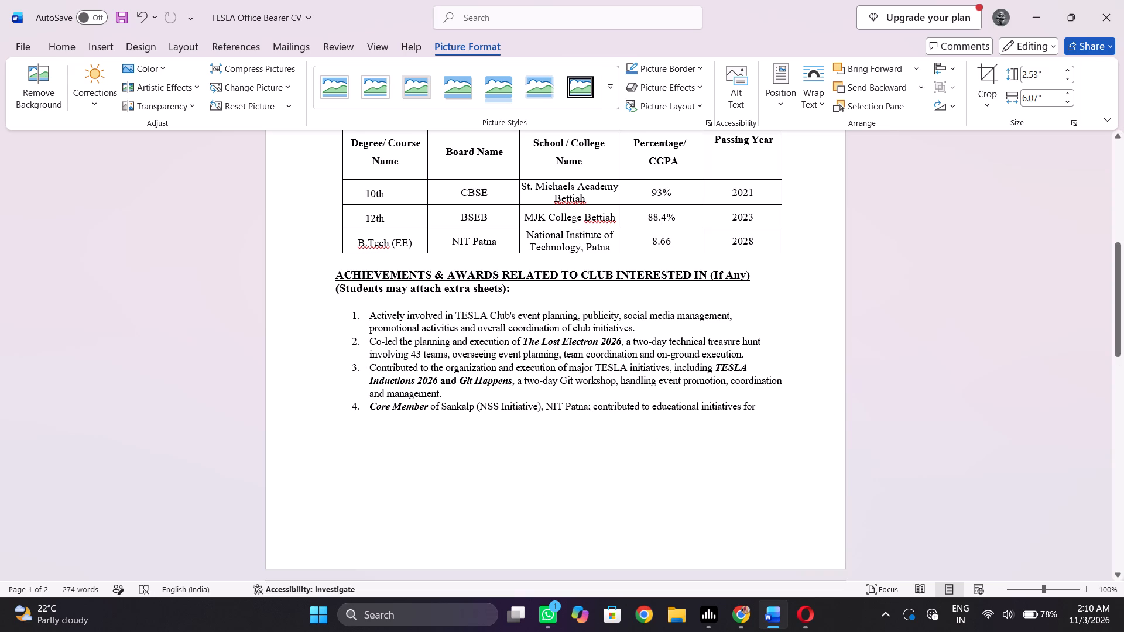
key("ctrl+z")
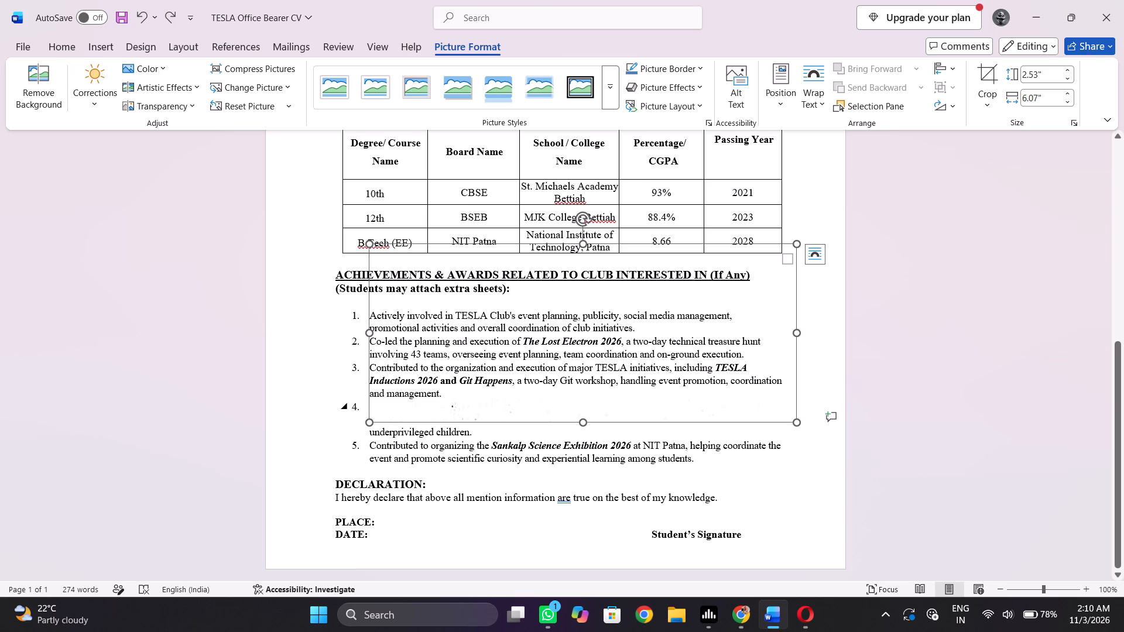
Move the signature picture from achievement point 4 to just after PLACE: below the declaration.
left_click_drag(554, 408, 591, 526)
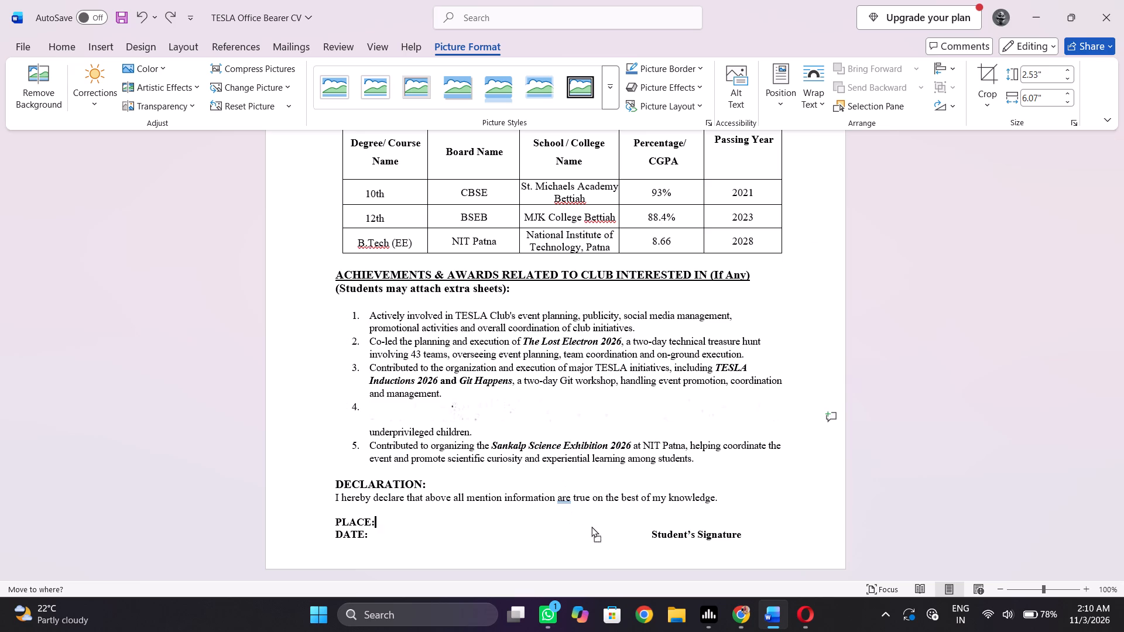
left_click_drag(591, 526, 688, 519)
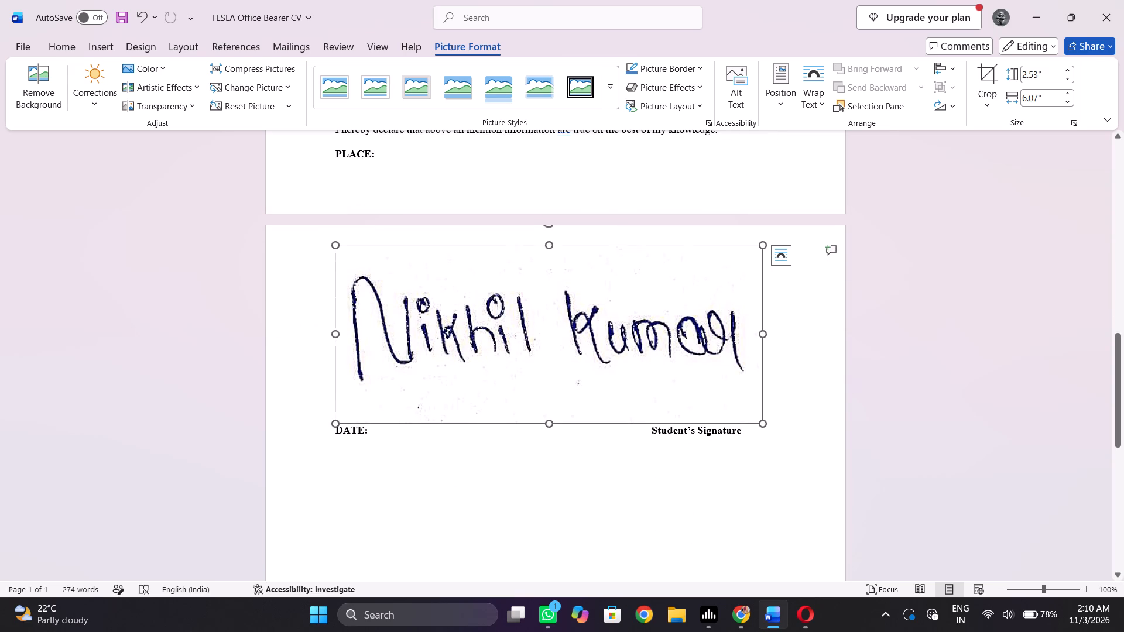
Shrink the signature picture to about 0.55" high by 1.31" wide so it fits beside PLACE: below the declaration.
left_click_drag(334, 423, 410, 380)
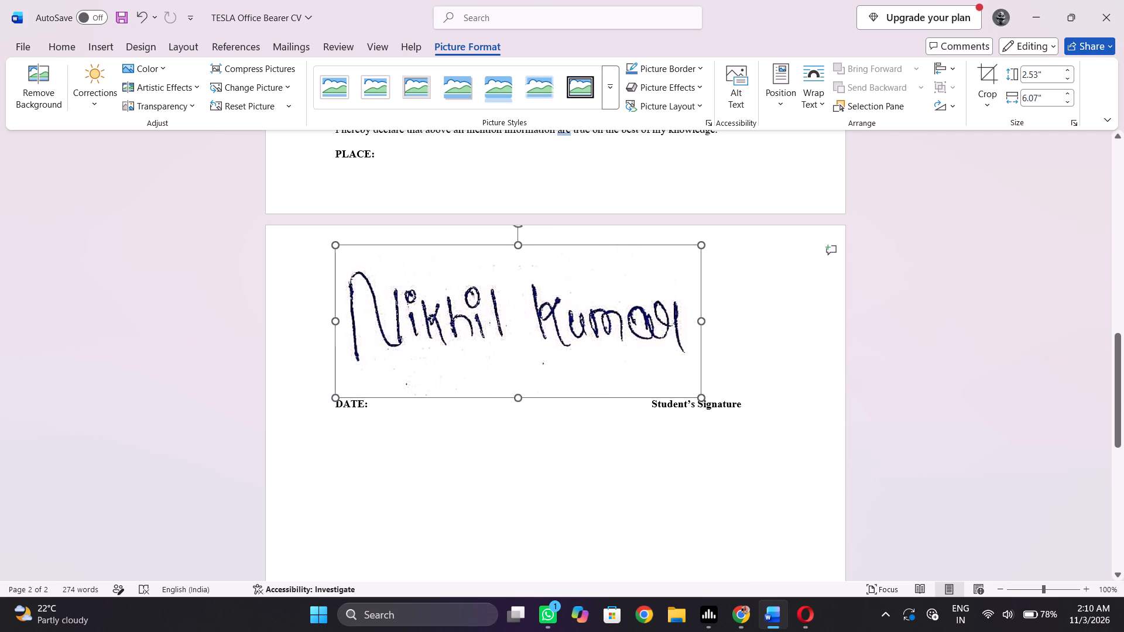
left_click_drag(410, 380, 519, 281)
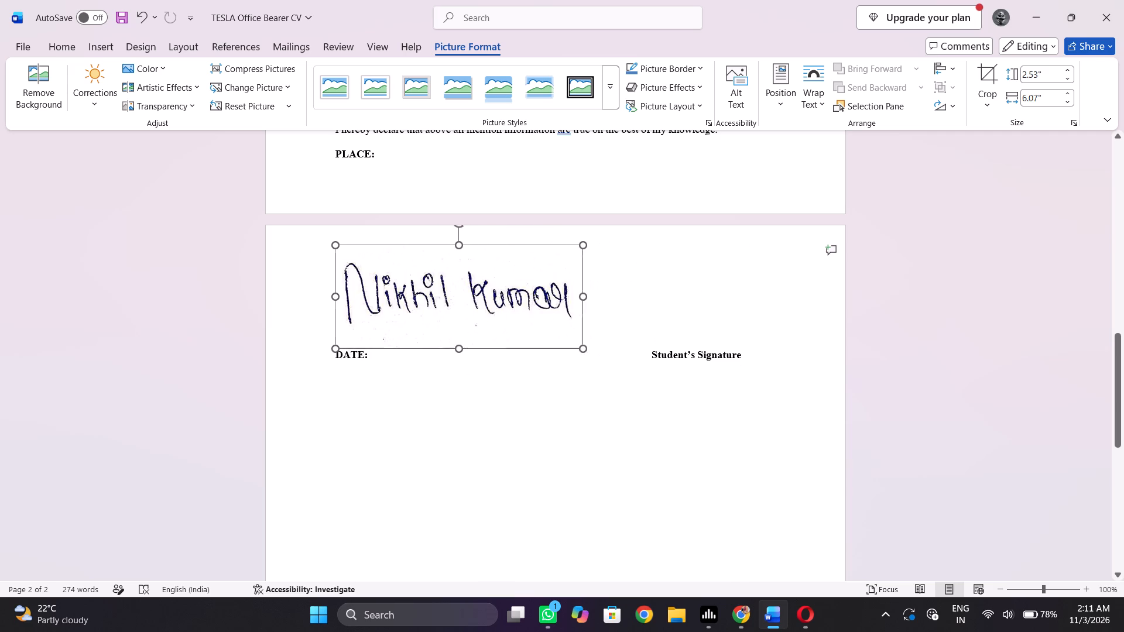
left_click_drag(519, 281, 577, 401)
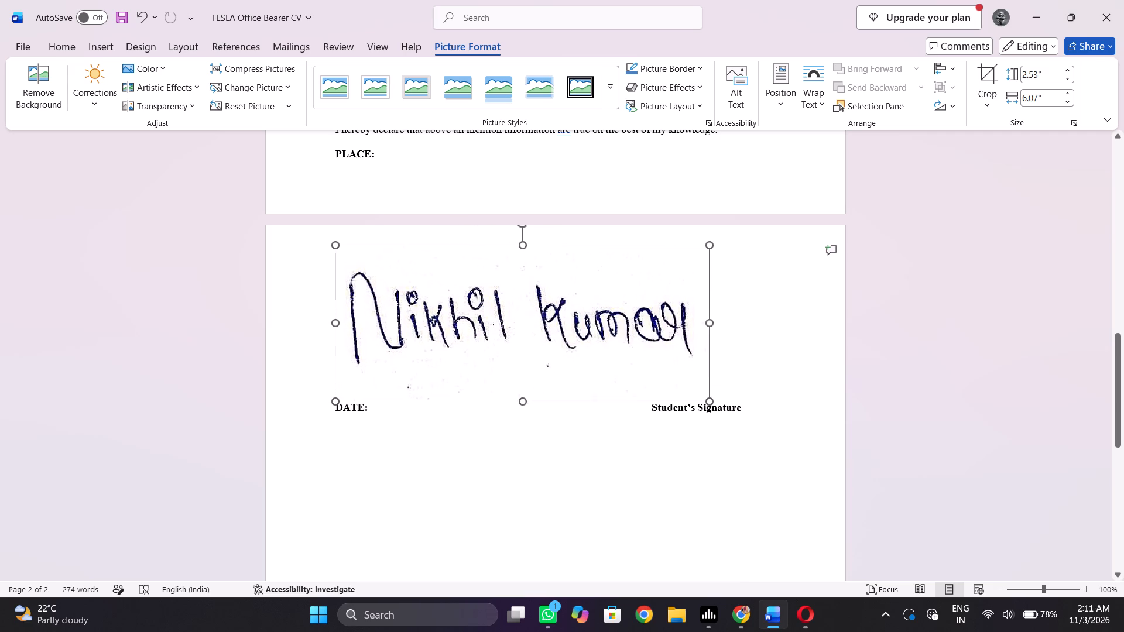
left_click_drag(577, 401, 516, 390)
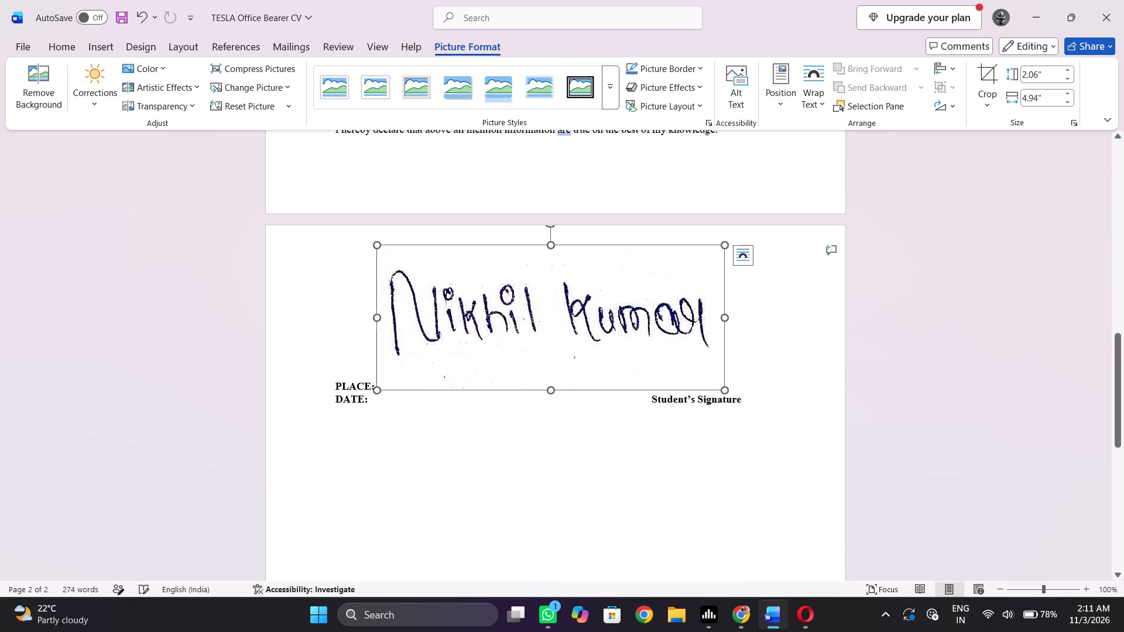
left_click_drag(376, 388, 646, 221)
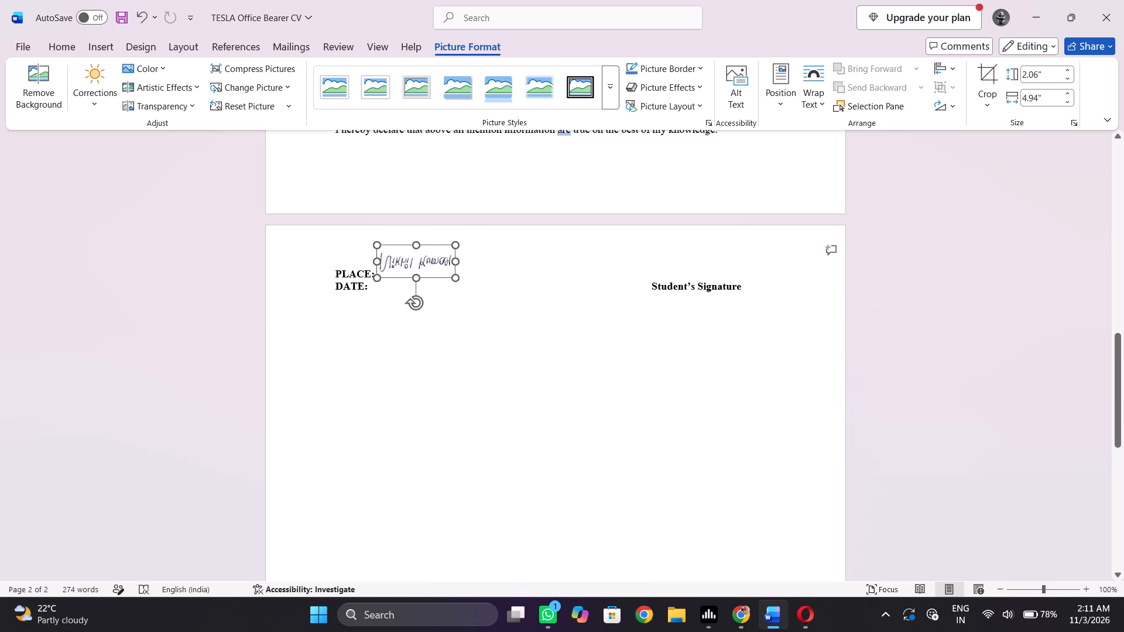
left_click_drag(646, 221, 646, 223)
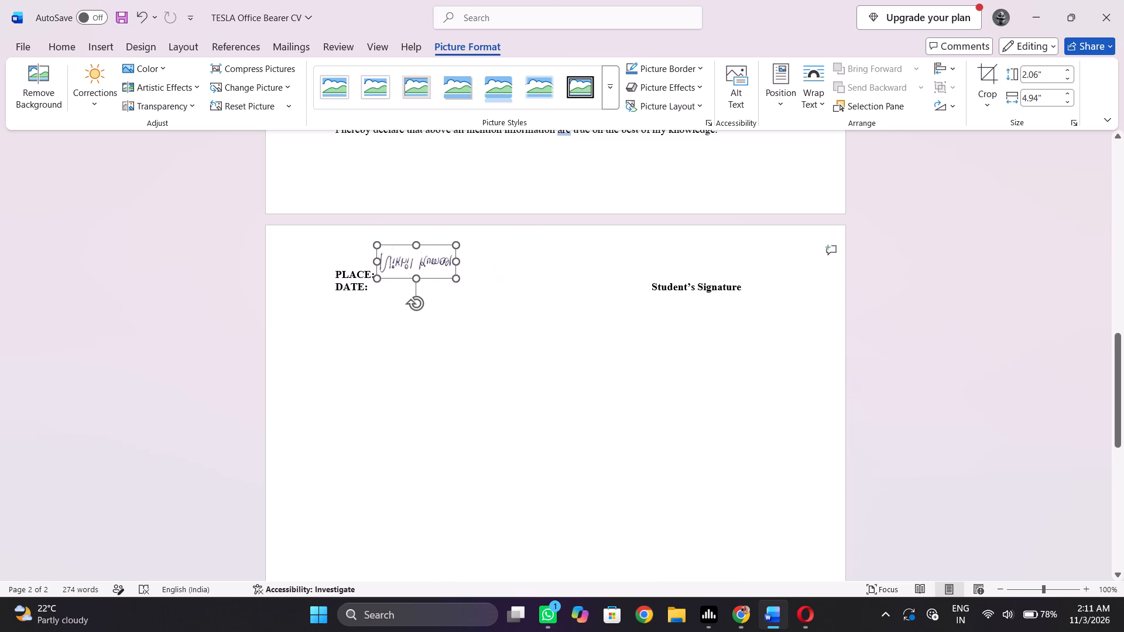
left_click_drag(646, 223, 632, 267)
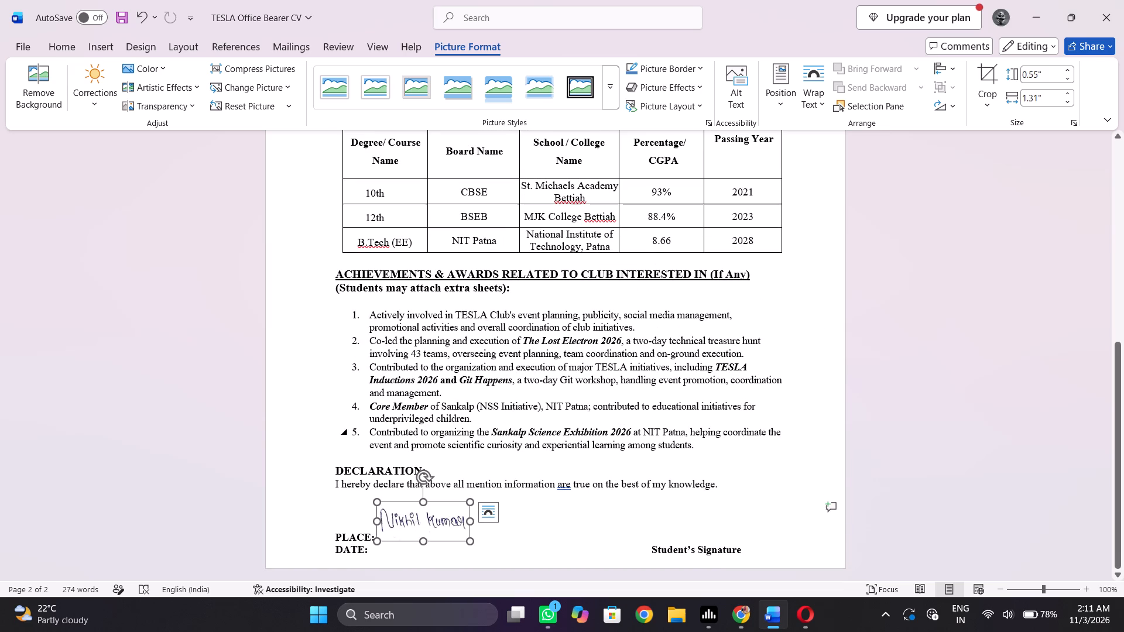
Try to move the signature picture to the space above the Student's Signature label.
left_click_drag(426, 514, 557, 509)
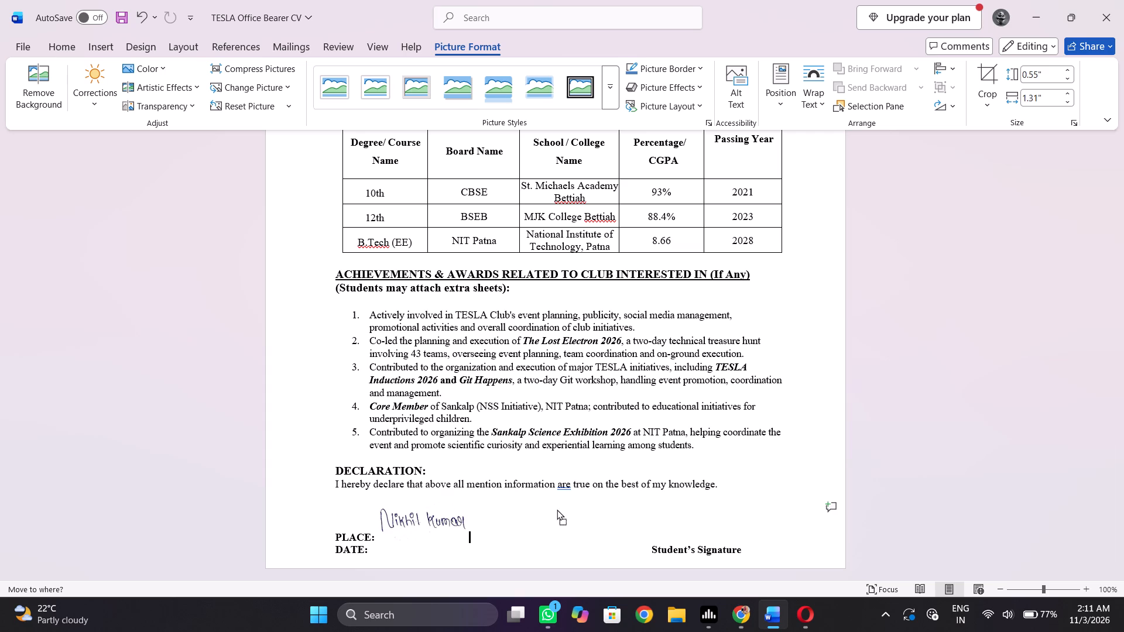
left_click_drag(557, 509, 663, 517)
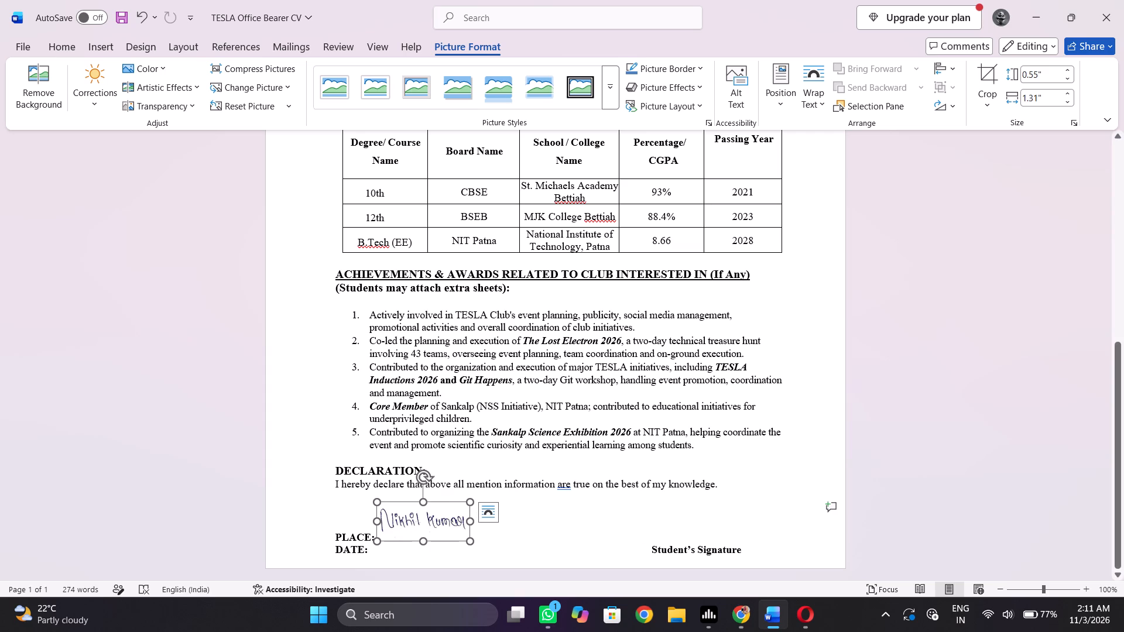
Set the signature picture's text wrapping to In Front of Text.
left_click(486, 511)
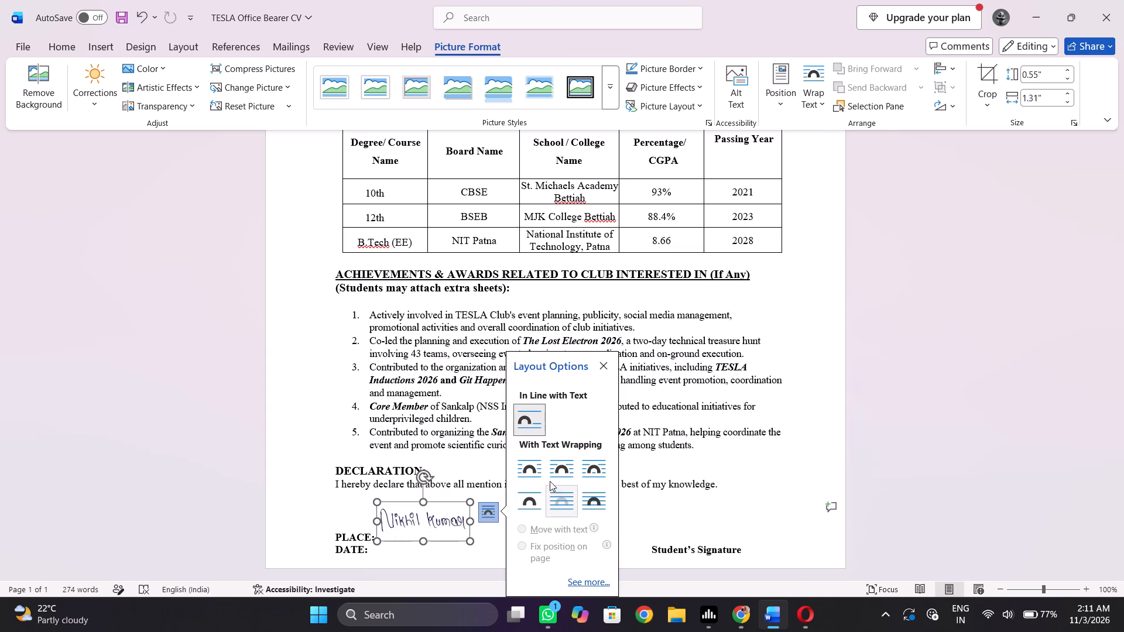
left_click(532, 474)
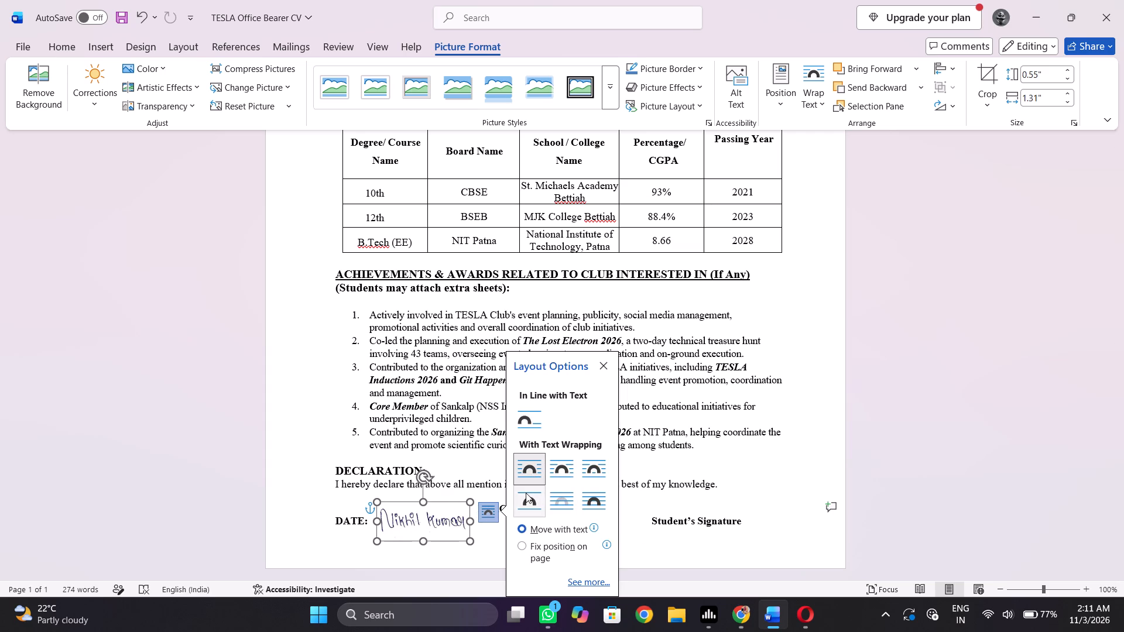
left_click(558, 469)
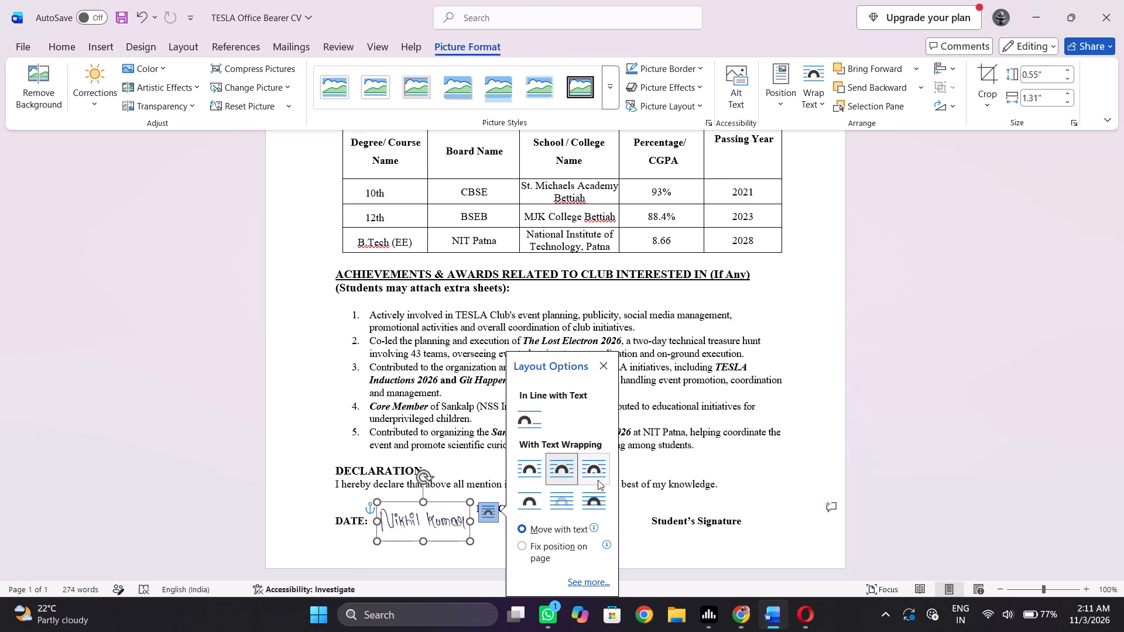
left_click(598, 480)
left_click(598, 505)
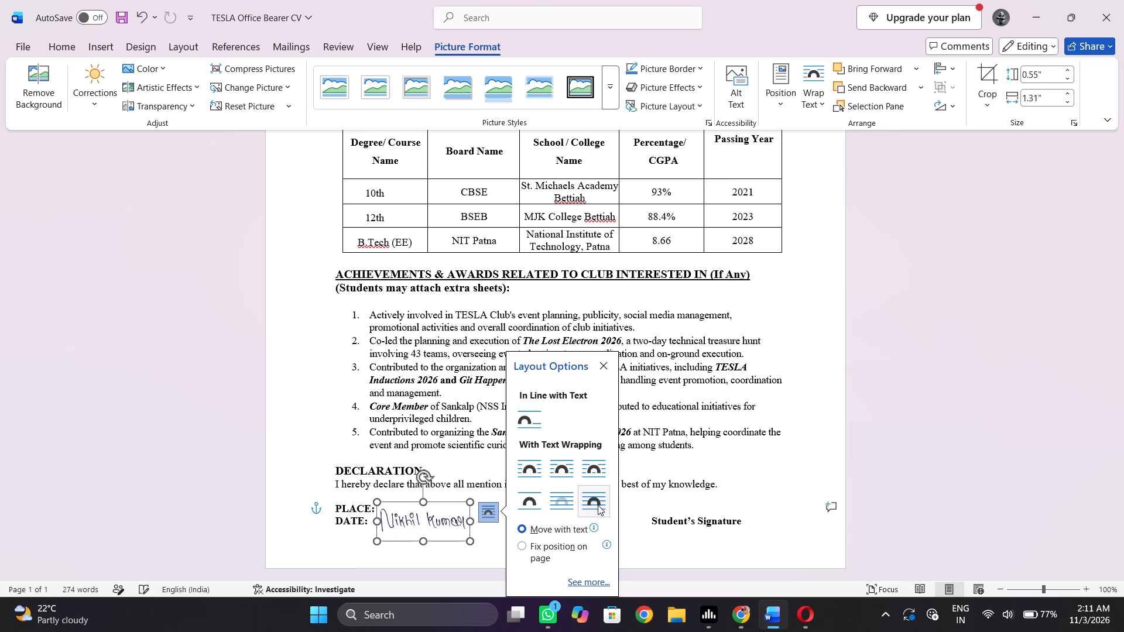
Fix the signature picture's position on the page and move it beside the declaration's end, over the Student's Signature label.
left_click(526, 552)
left_click_drag(426, 520, 544, 512)
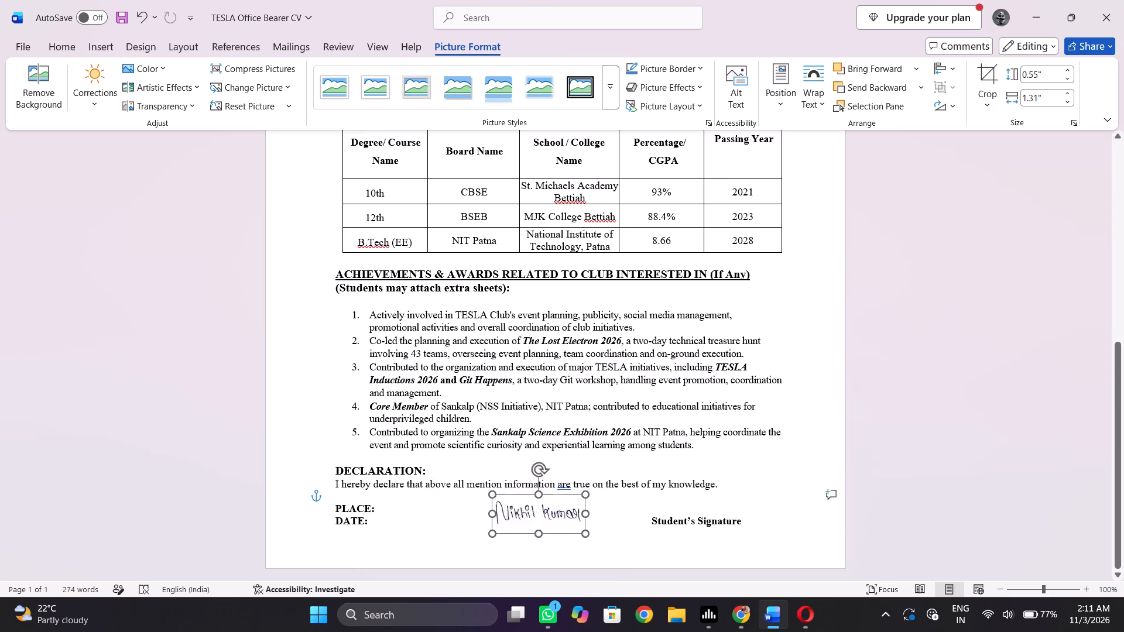
left_click_drag(544, 512, 690, 502)
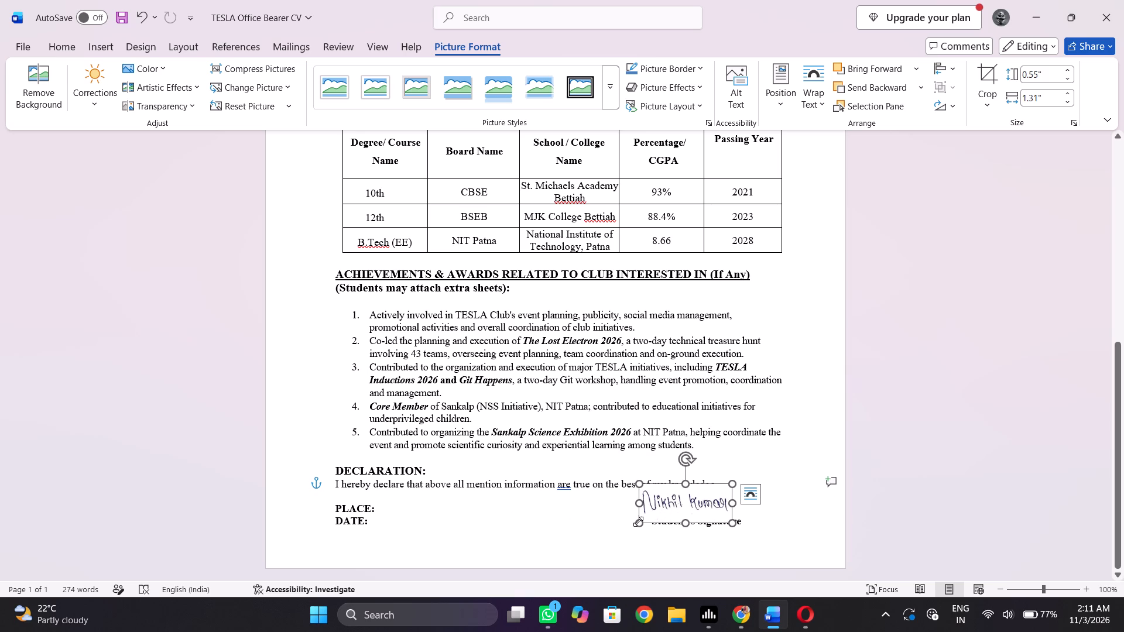
Shrink the signature picture to about 0.38" high by 0.91" wide and nudge it into place just above the Student's Signature label.
left_click_drag(638, 521, 667, 508)
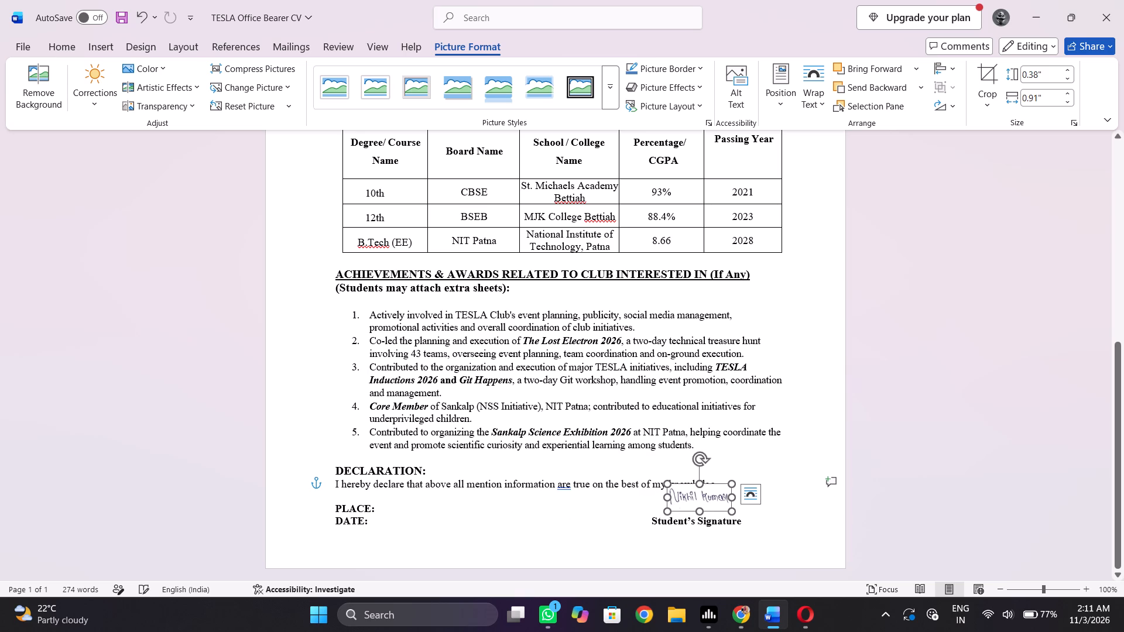
left_click_drag(698, 498, 694, 503)
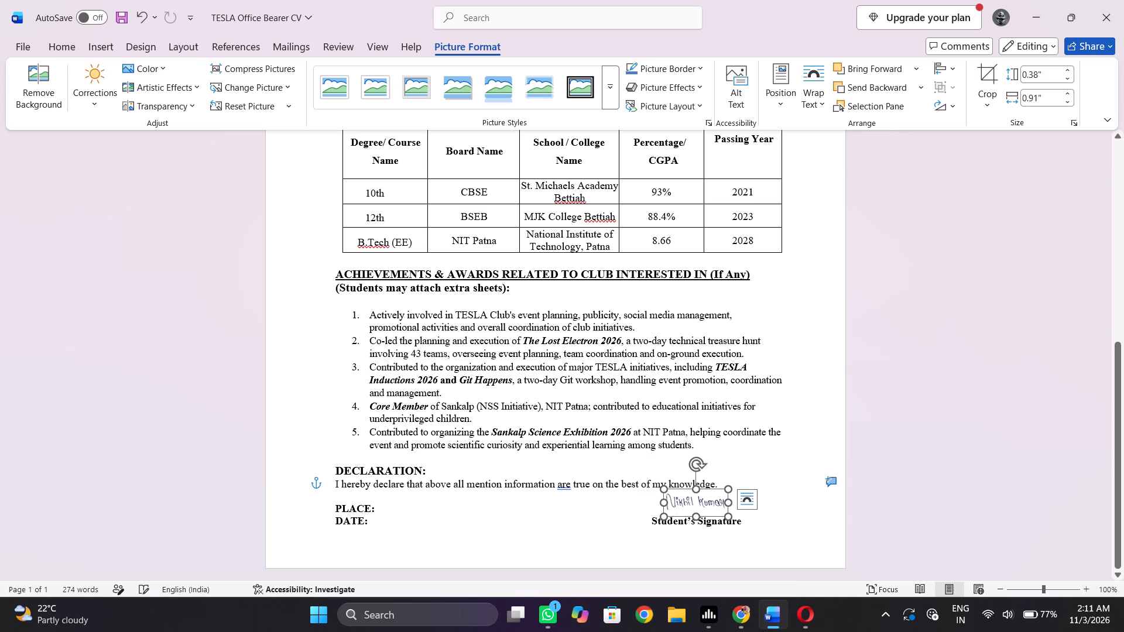
left_click(930, 481)
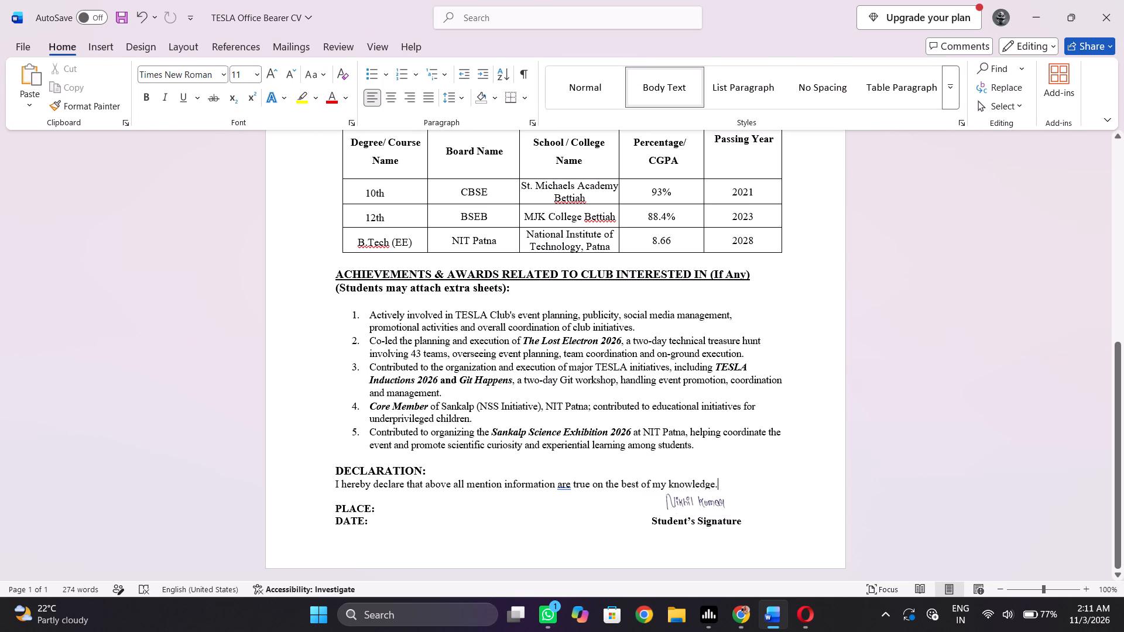
left_click(696, 506)
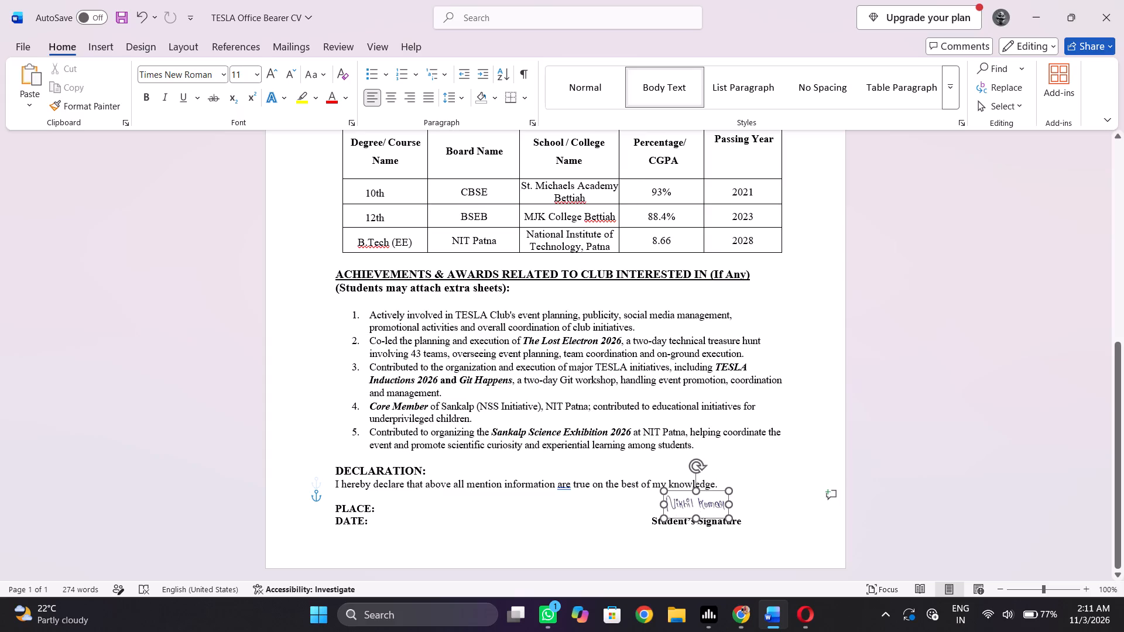
left_click(914, 406)
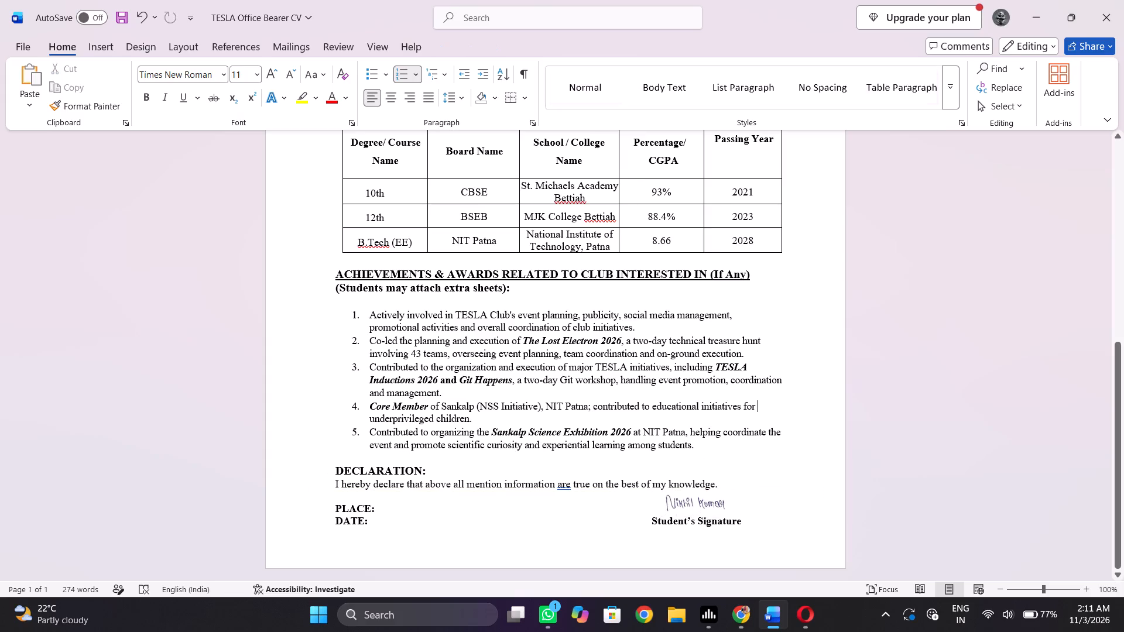
Review the CV from the title and personal details down to the declaration and signature block.
scroll(914, 406, "down", 2)
scroll(914, 406, "up", 7)
scroll(914, 406, "down", 2)
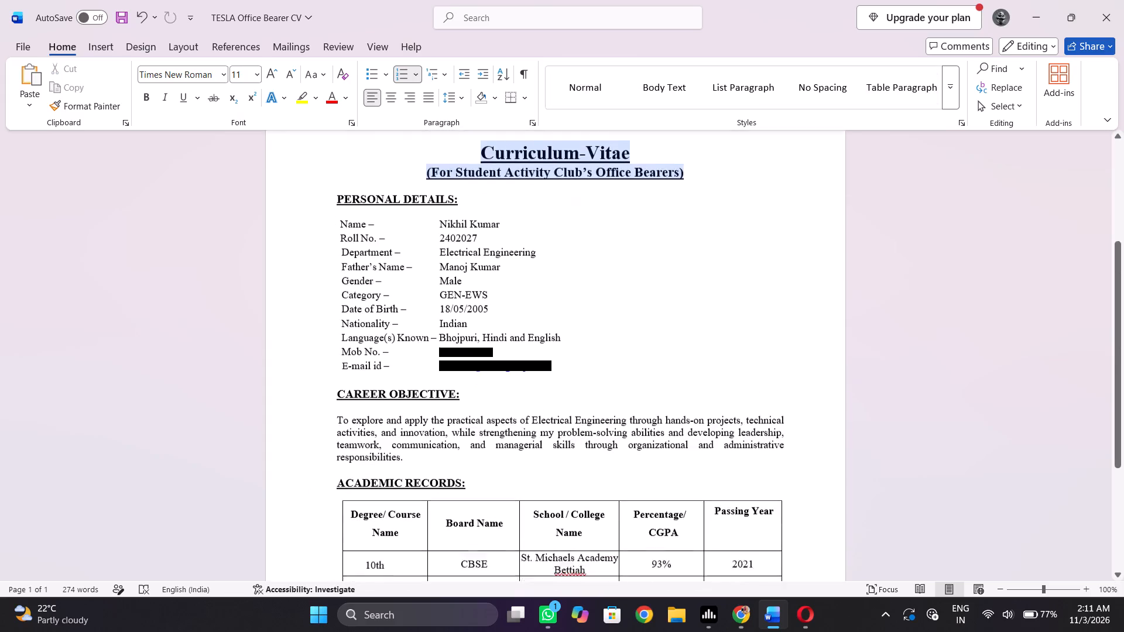
scroll(914, 406, "down", 8)
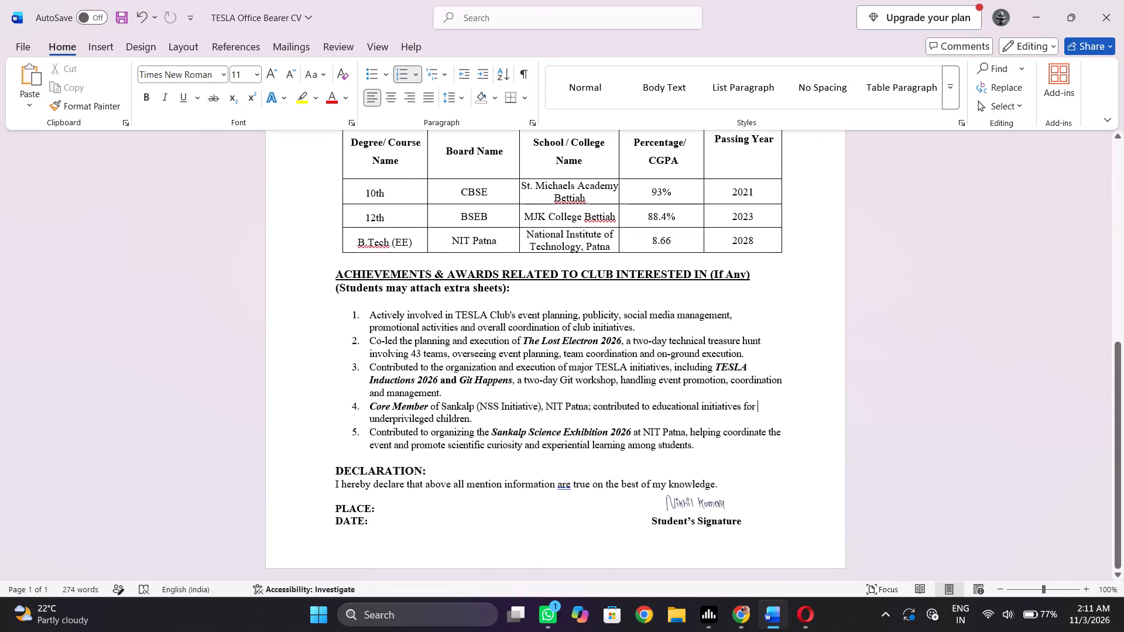
scroll(914, 406, "up", 2, "ctrl")
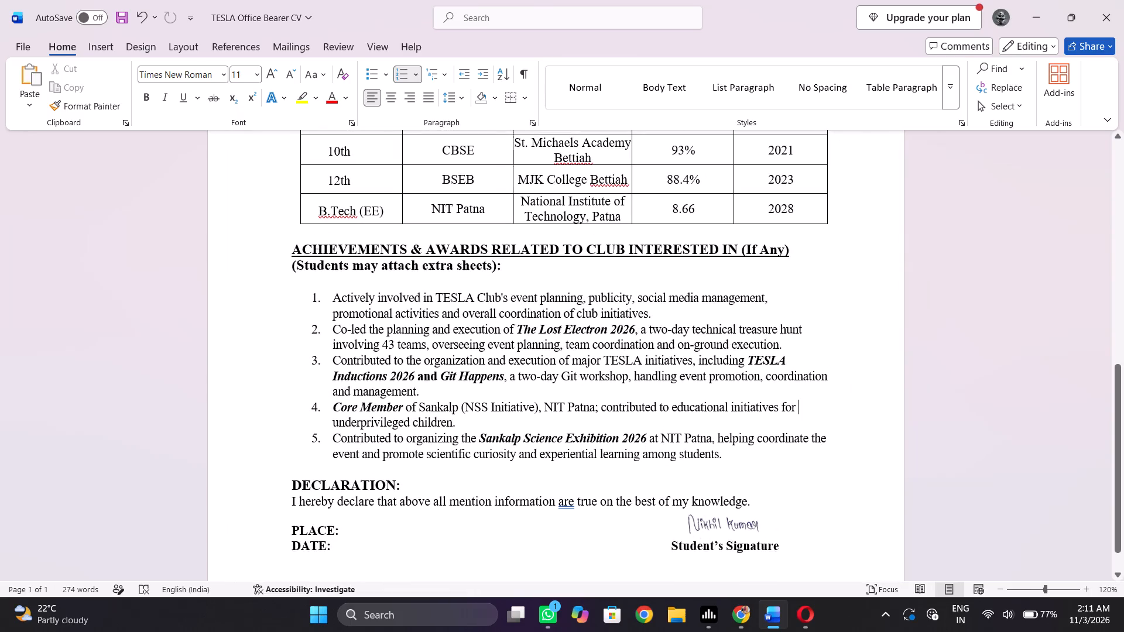
scroll(914, 406, "down", 3)
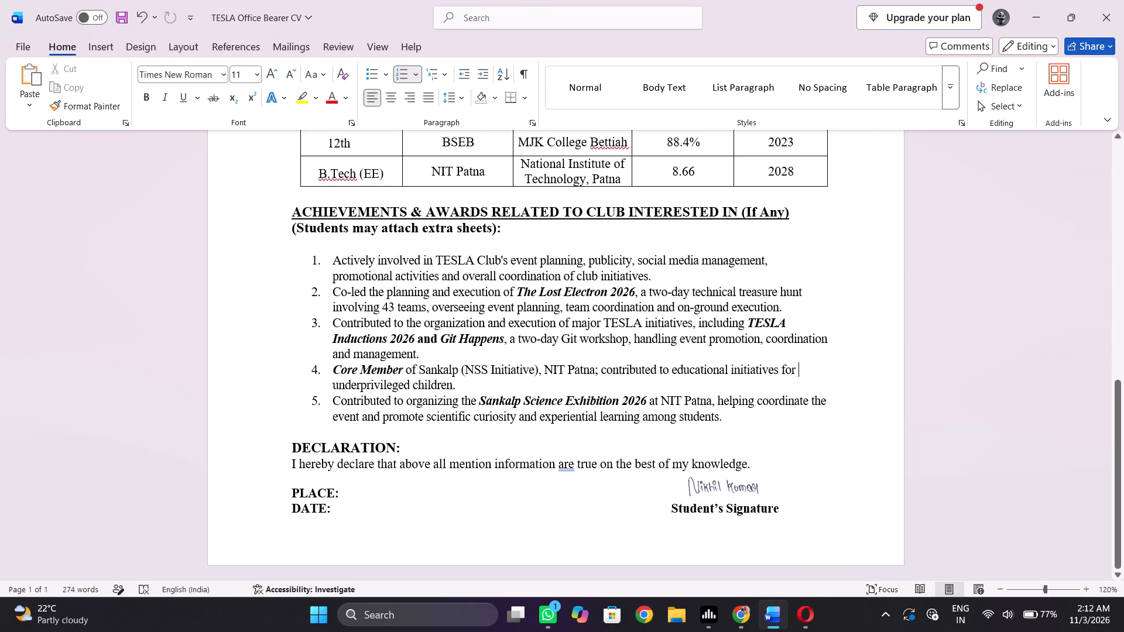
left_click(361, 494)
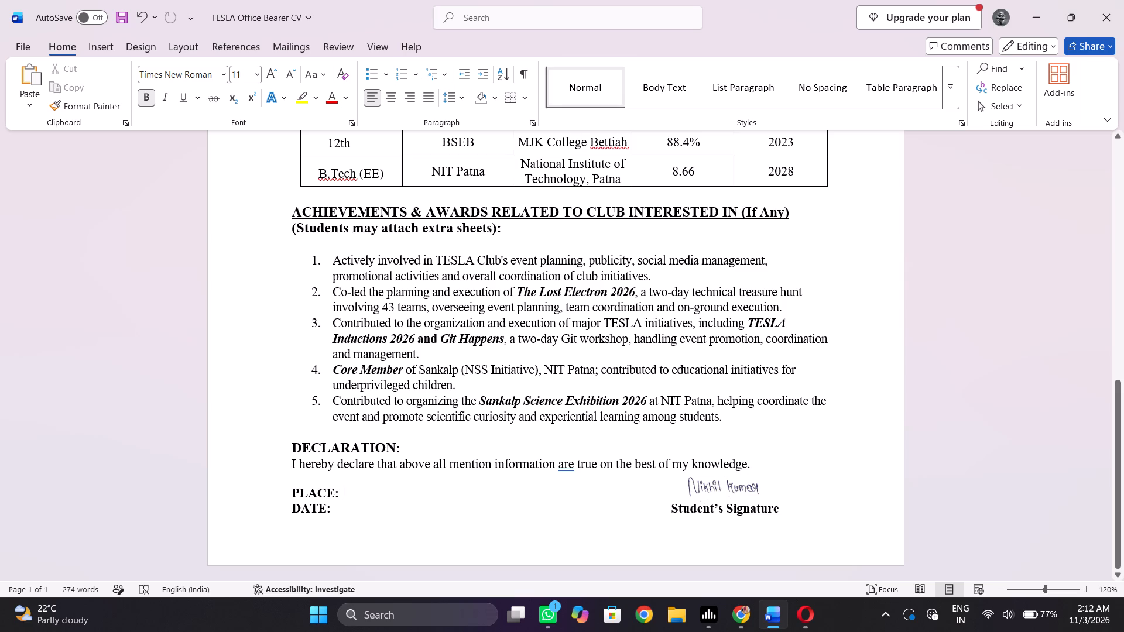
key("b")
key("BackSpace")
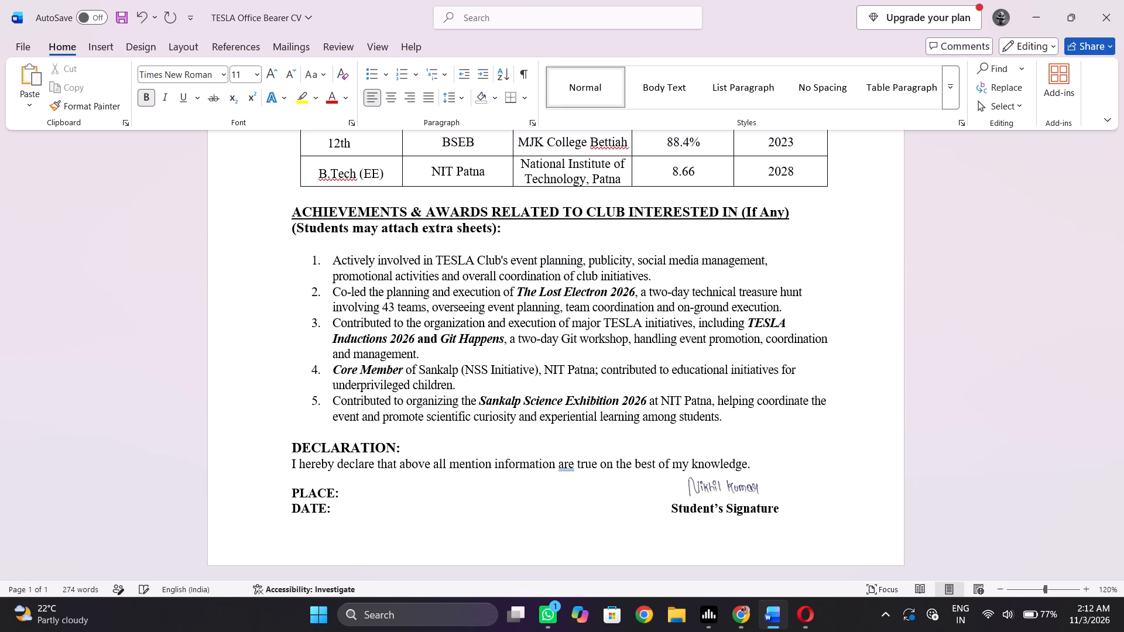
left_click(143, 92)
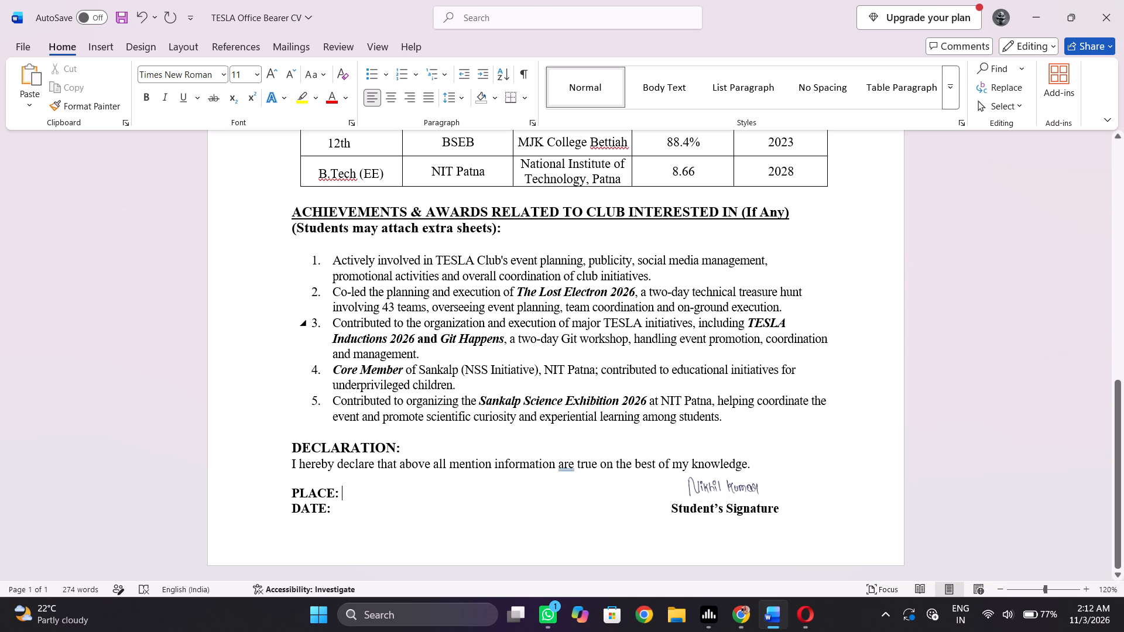
Make "planning, publicity, social media management" bold and italic in achievement point 1.
left_click(588, 259)
left_click(588, 259)
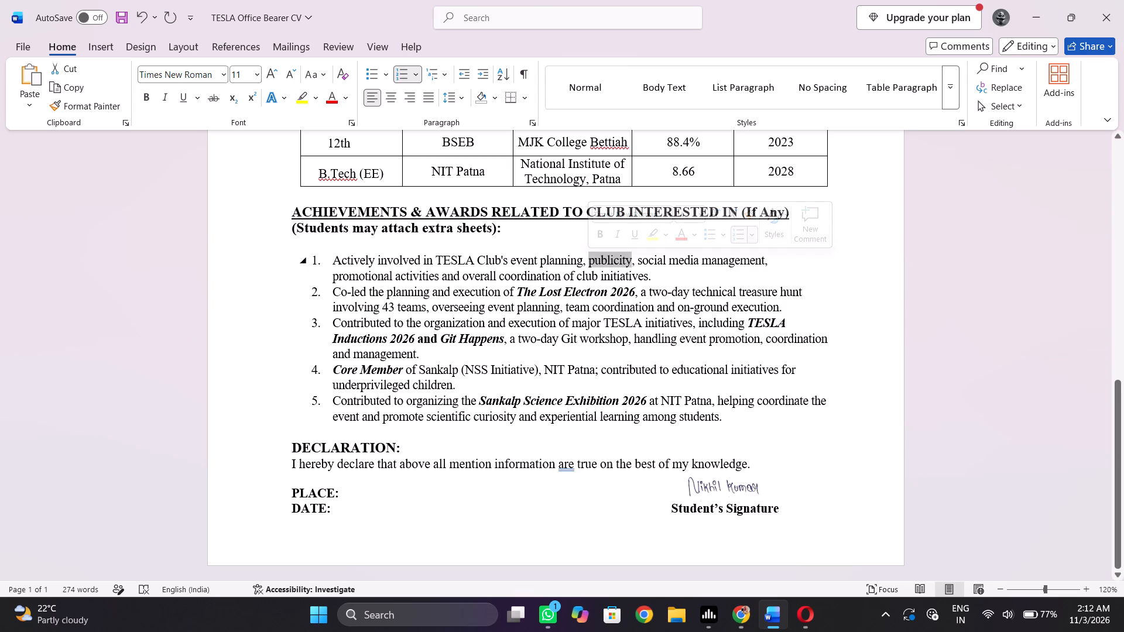
left_click_drag(540, 259, 738, 255)
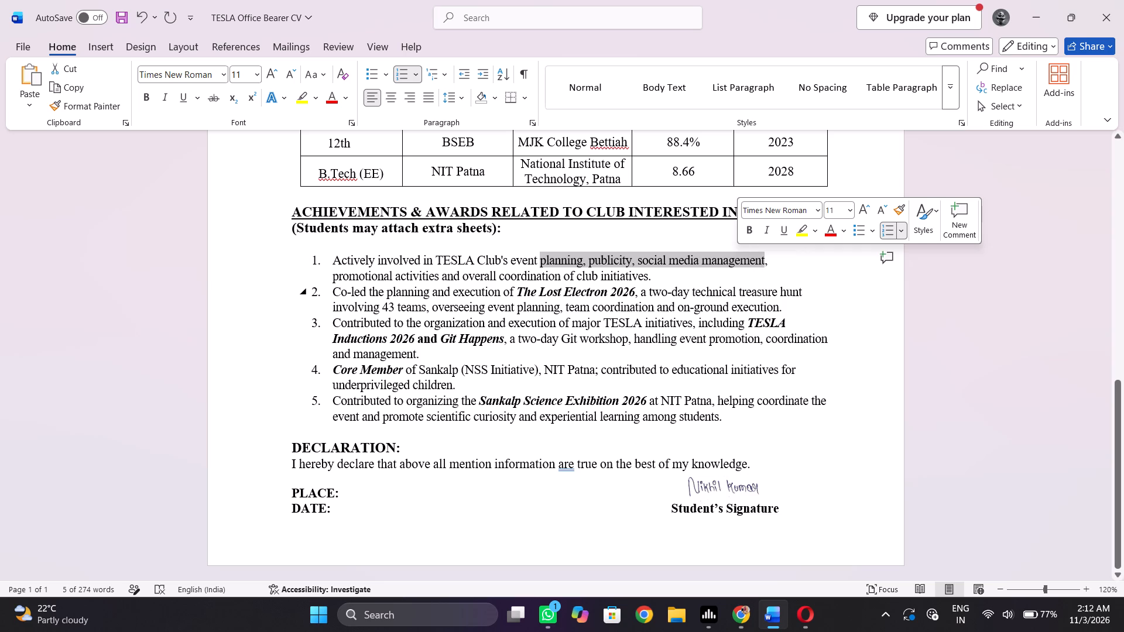
left_click(752, 227)
left_click(834, 321)
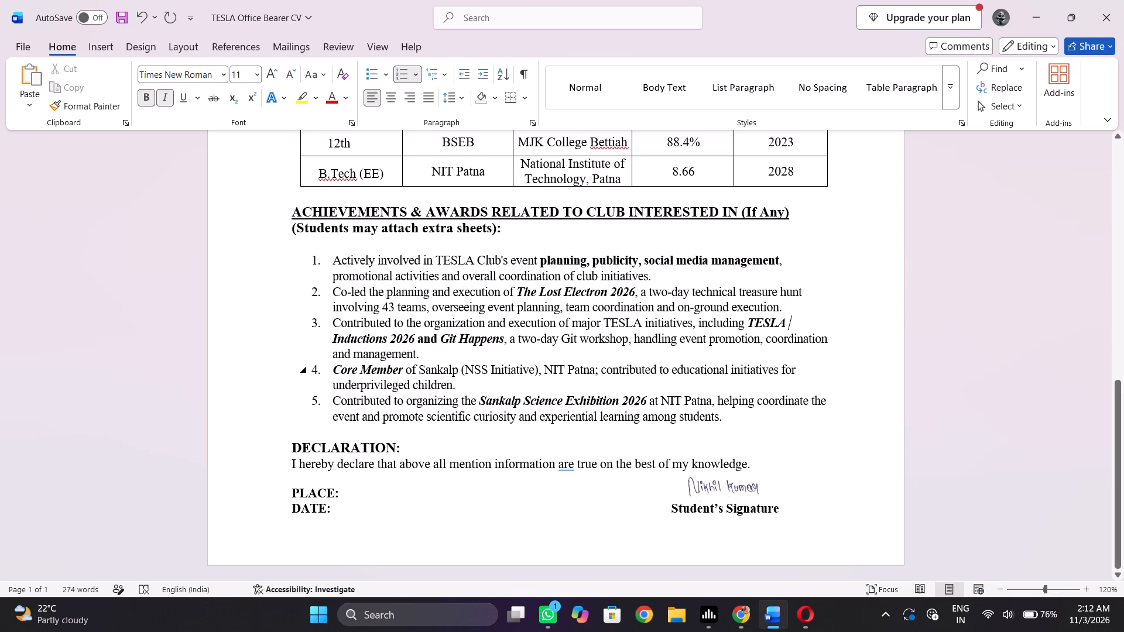
left_click_drag(782, 256, 589, 243)
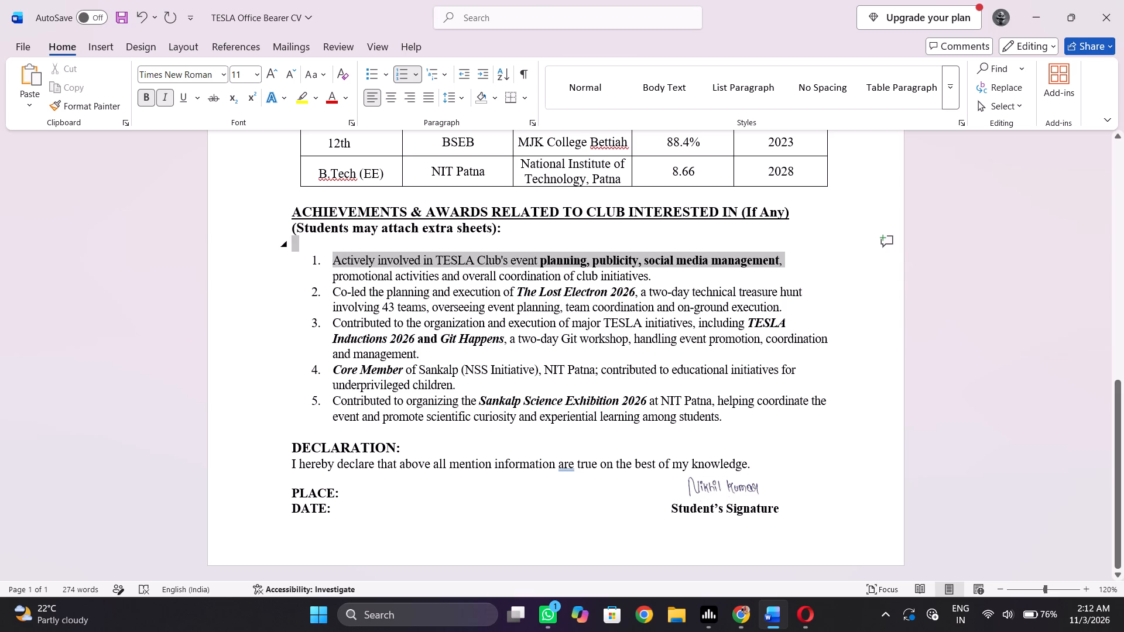
left_click_drag(589, 243, 541, 260)
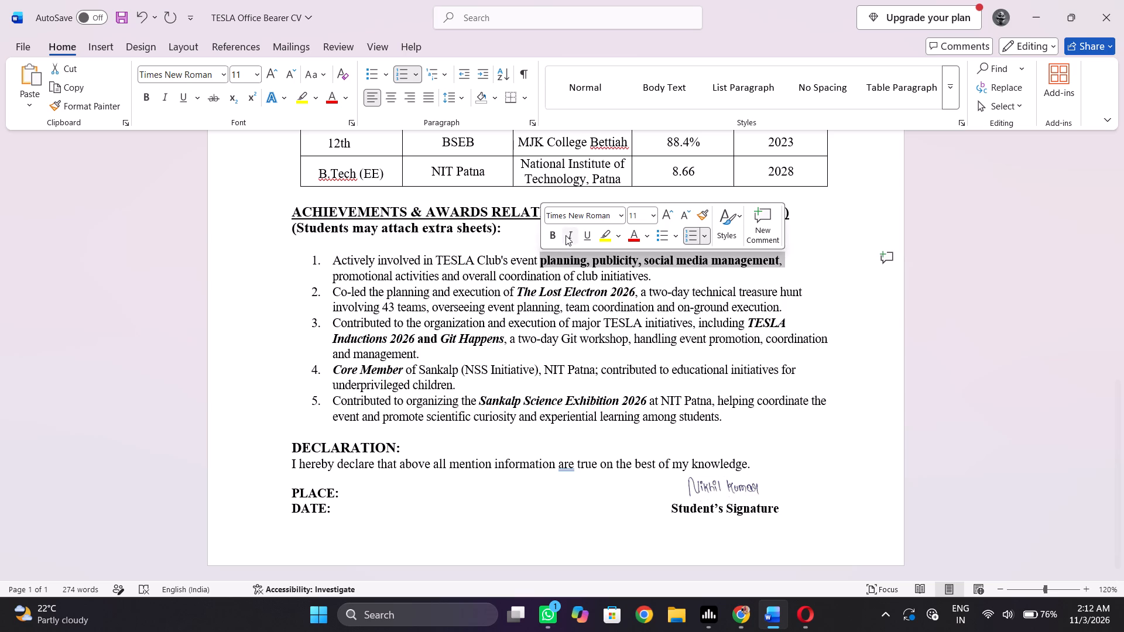
left_click(566, 235)
left_click(667, 297)
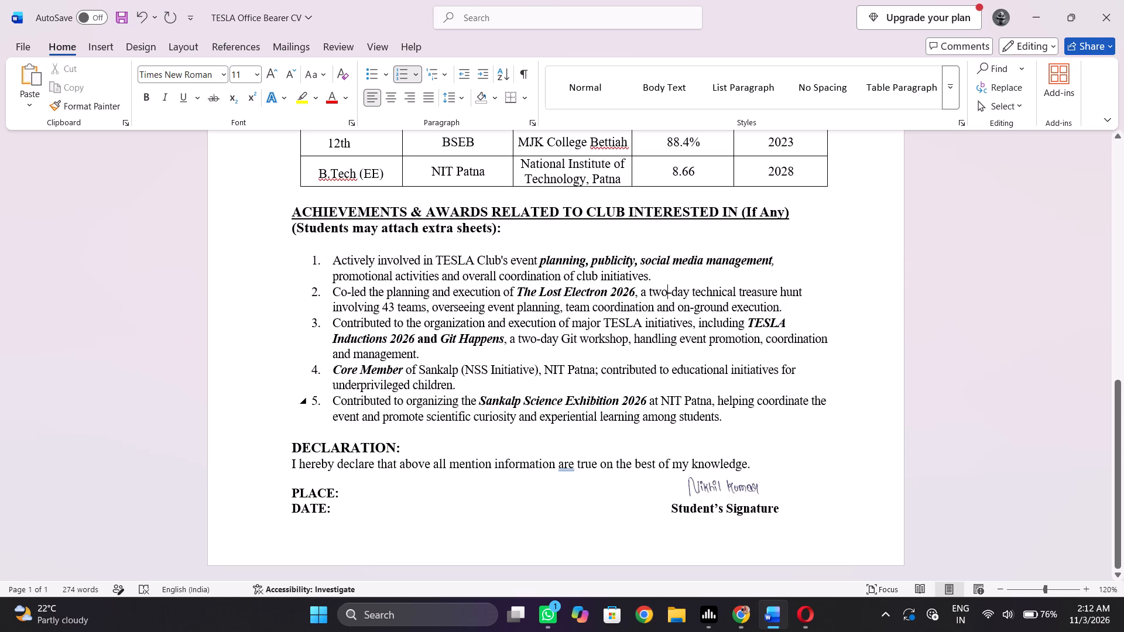
Make "Co-led" bold and italic at the start of achievement point 2.
left_click_drag(367, 293, 350, 288)
left_click_drag(350, 288, 326, 286)
left_click(342, 263)
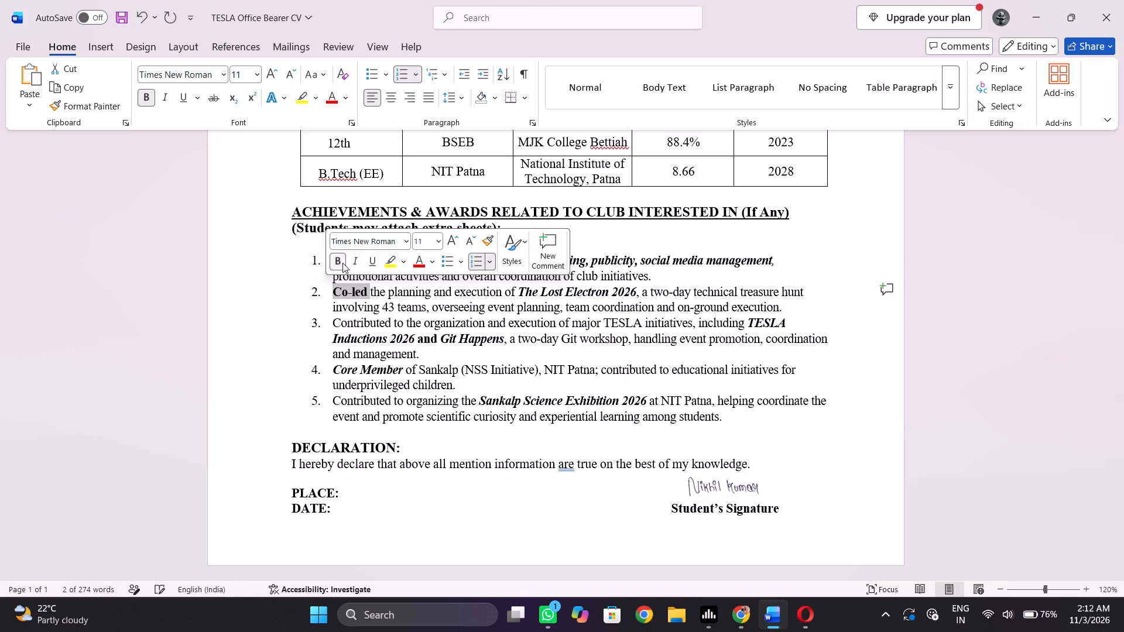
left_click(354, 263)
left_click(484, 362)
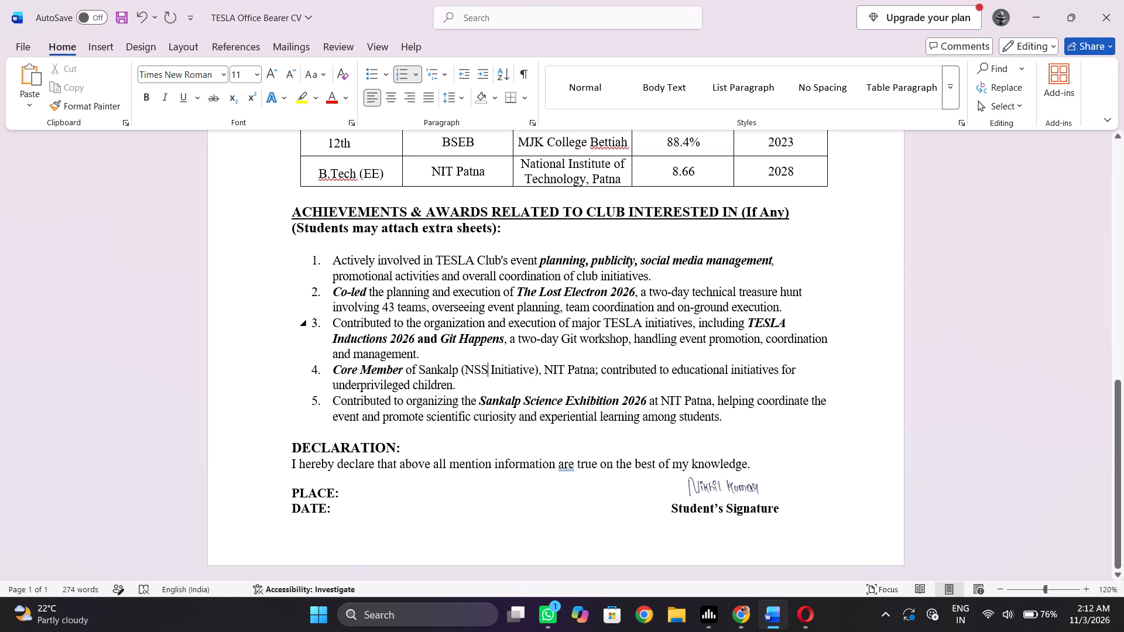
Resize the signature picture above the Student's Signature label to about 0.36" high by 0.87" wide.
left_click(728, 486)
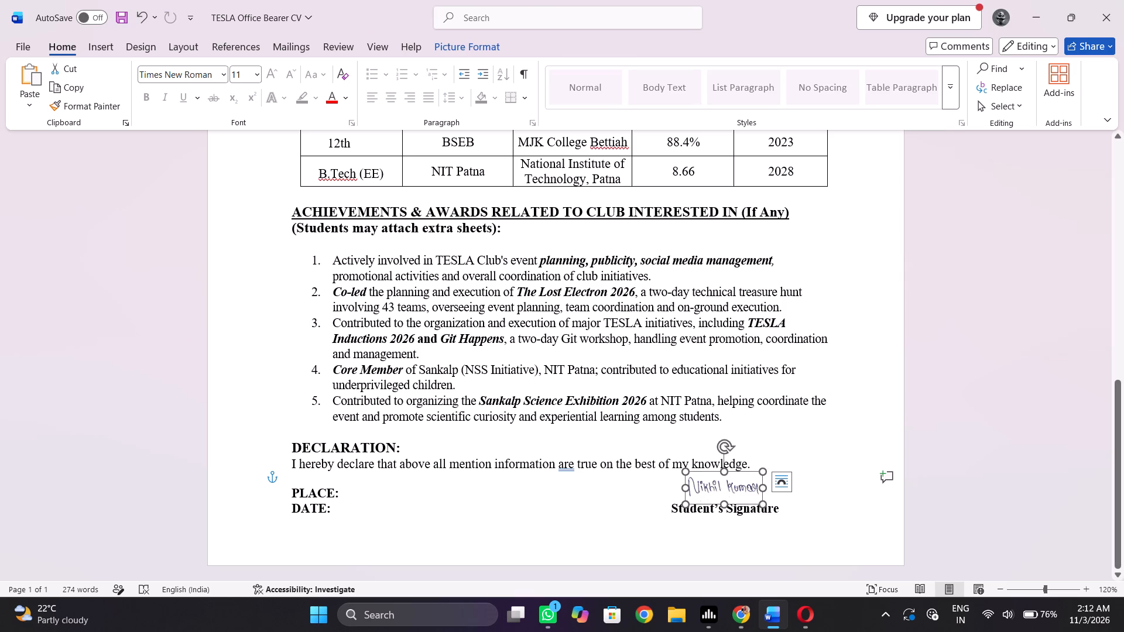
left_click(762, 502)
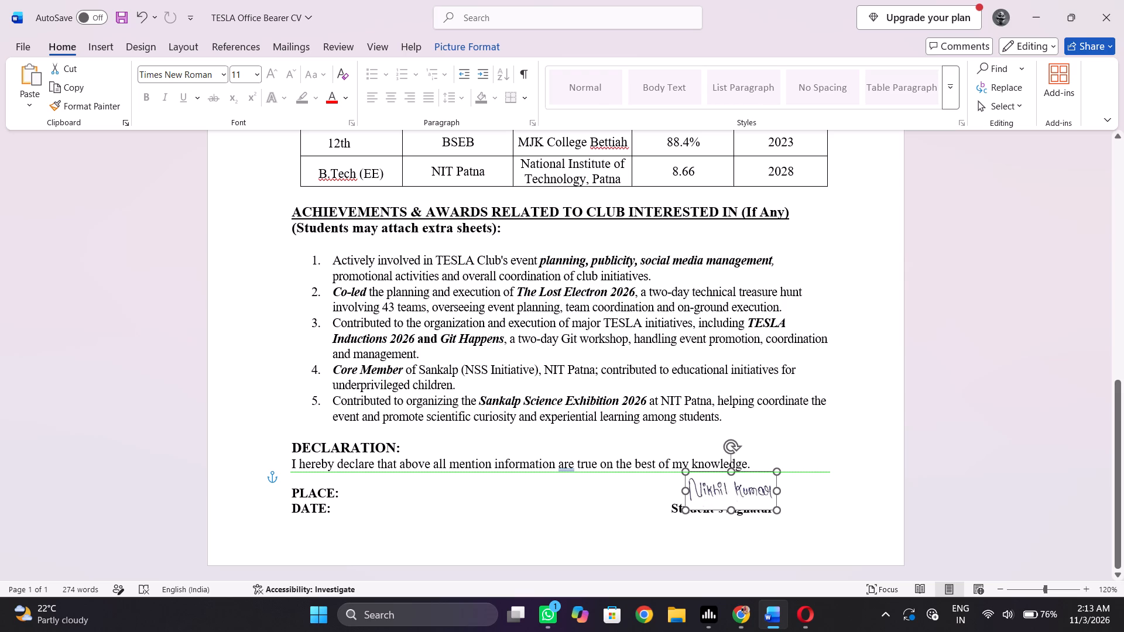
left_click(975, 495)
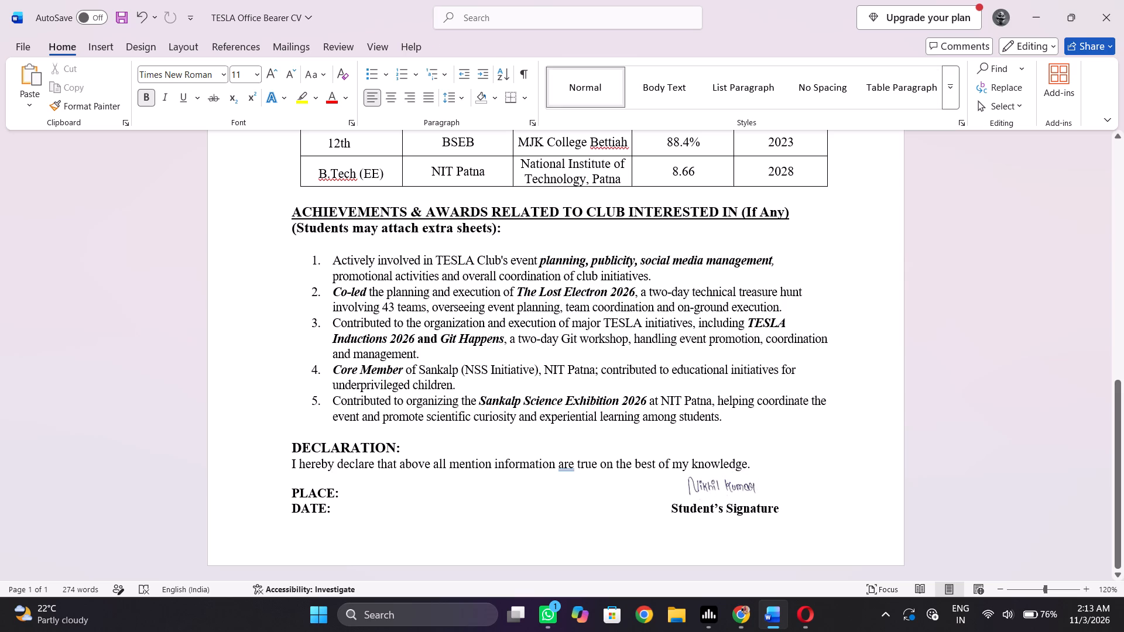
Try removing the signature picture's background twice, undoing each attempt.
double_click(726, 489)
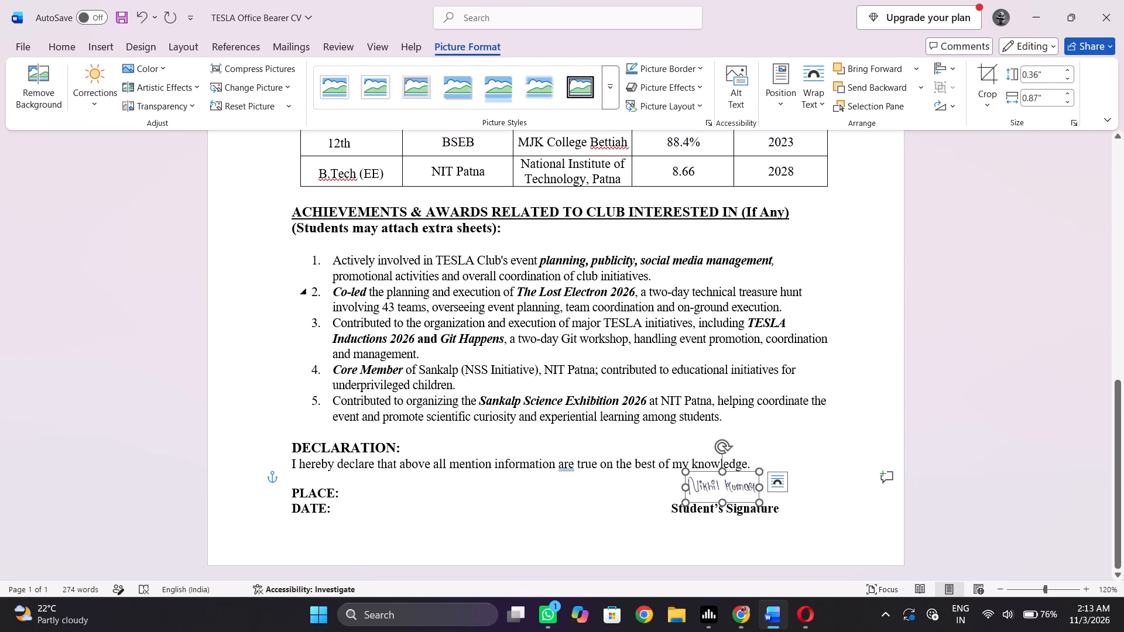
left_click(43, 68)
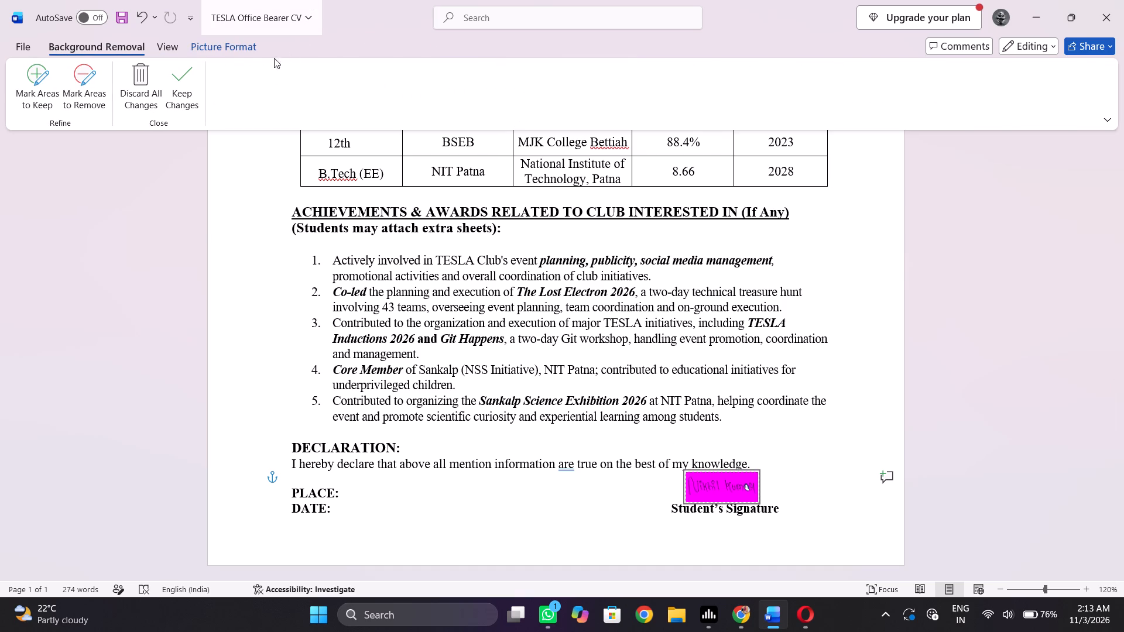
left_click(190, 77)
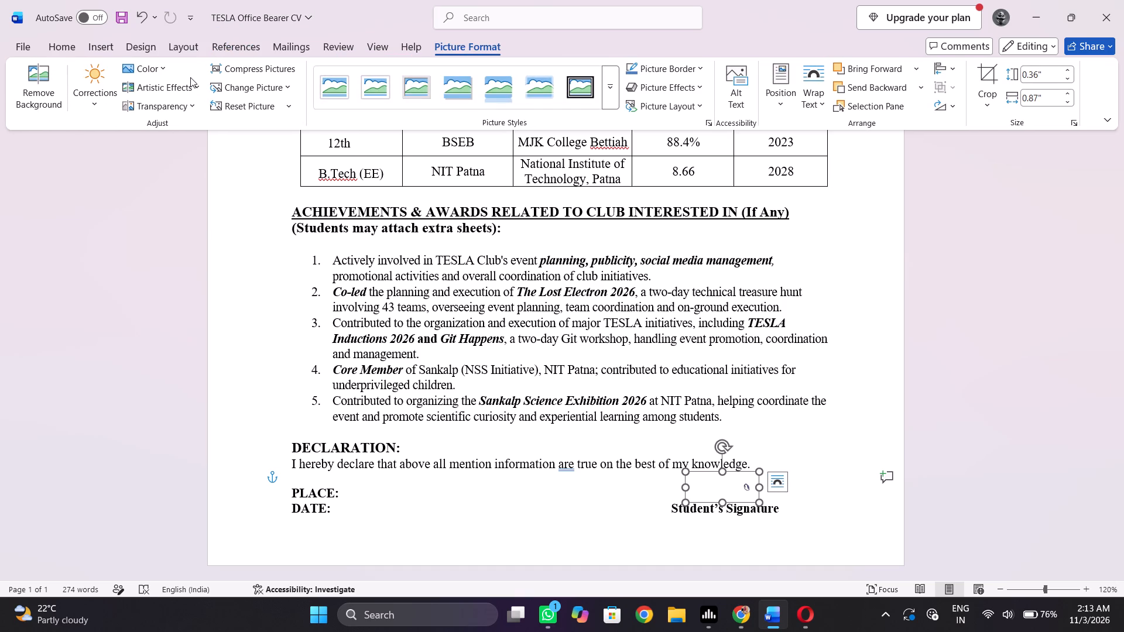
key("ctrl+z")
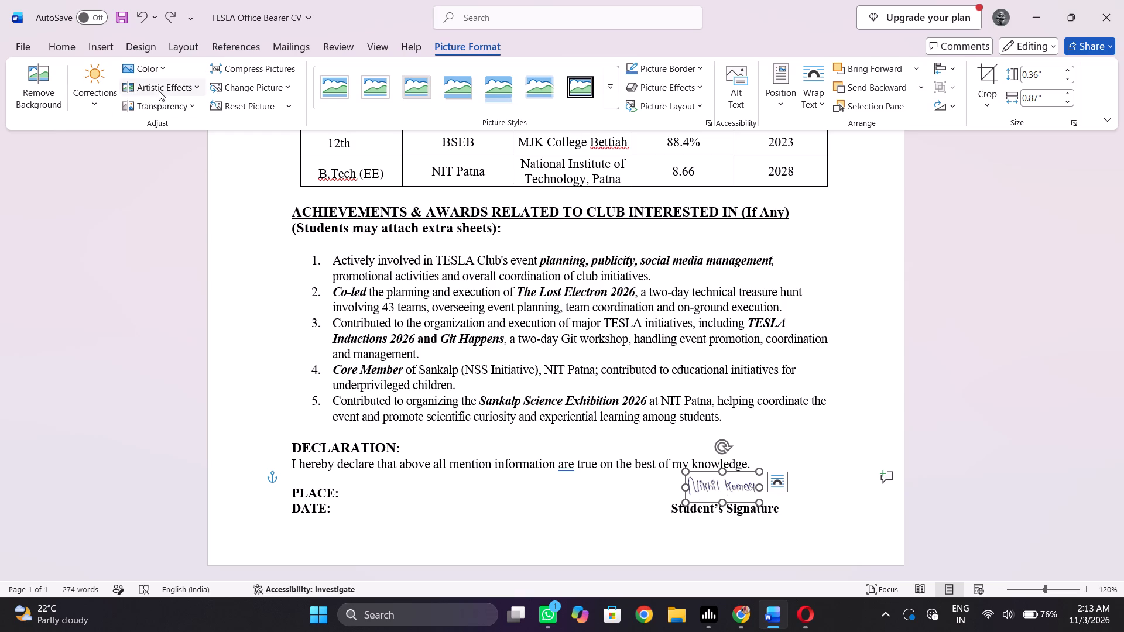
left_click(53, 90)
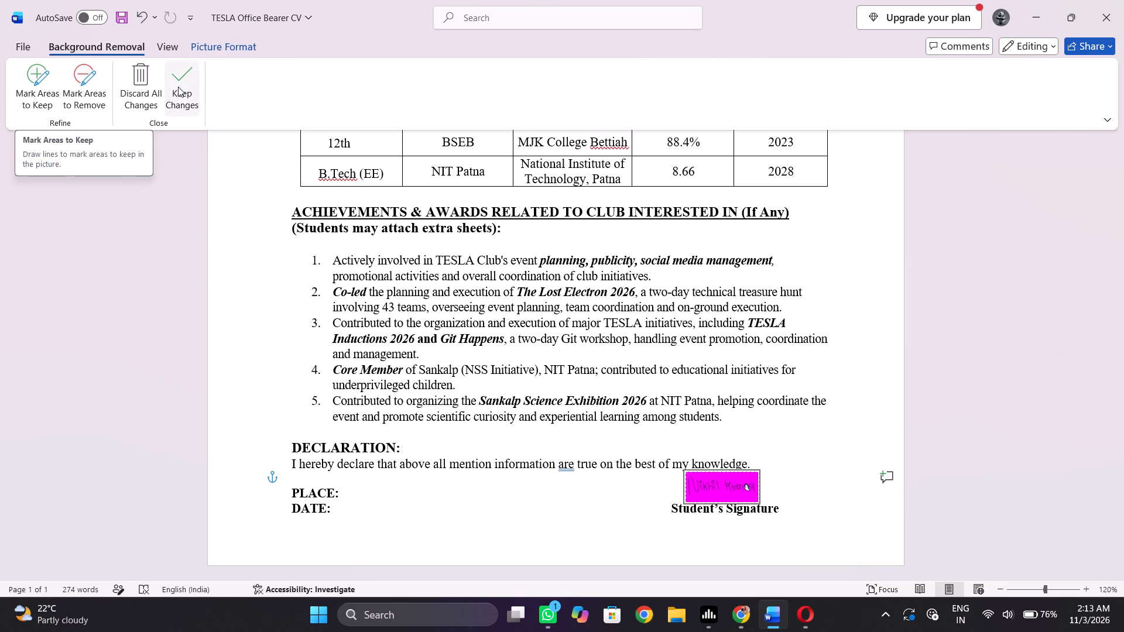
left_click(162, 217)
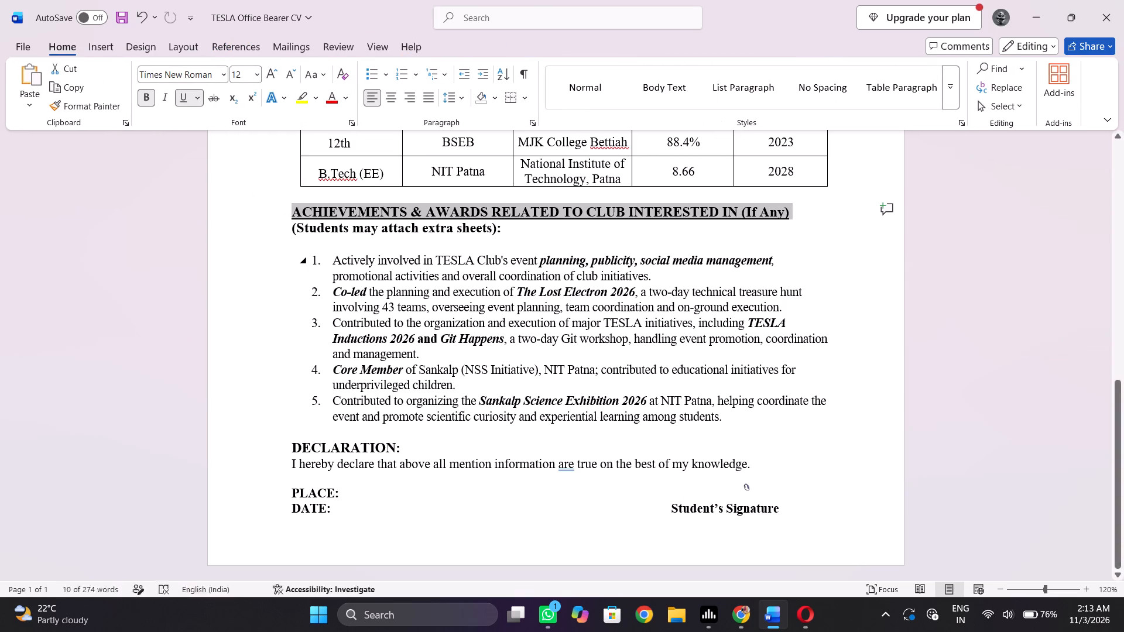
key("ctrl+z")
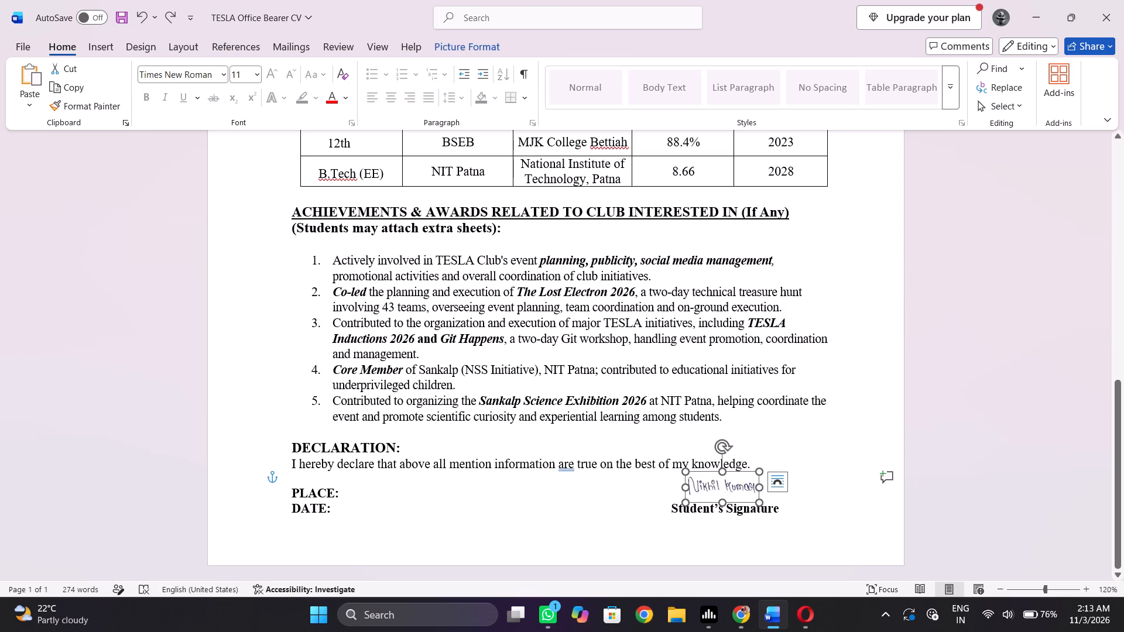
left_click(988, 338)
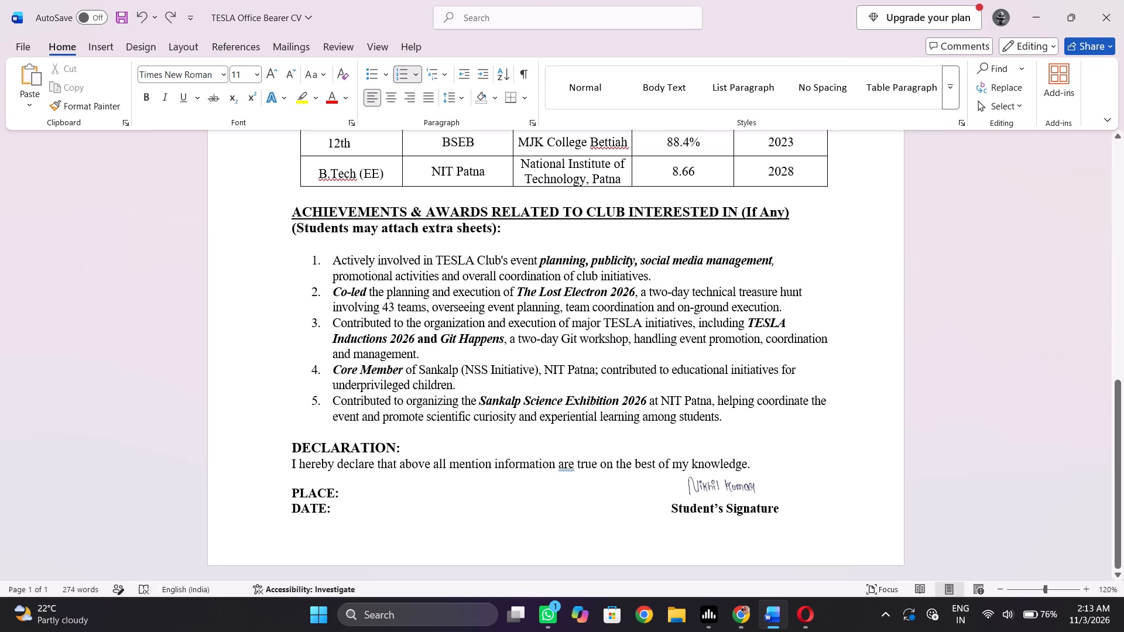
Apply the Brightness: 0% (Normal), Contrast: +40% correction to the signature picture above the Student's Signature label.
scroll(755, 494, "up", 7, "ctrl")
scroll(755, 494, "down", 3)
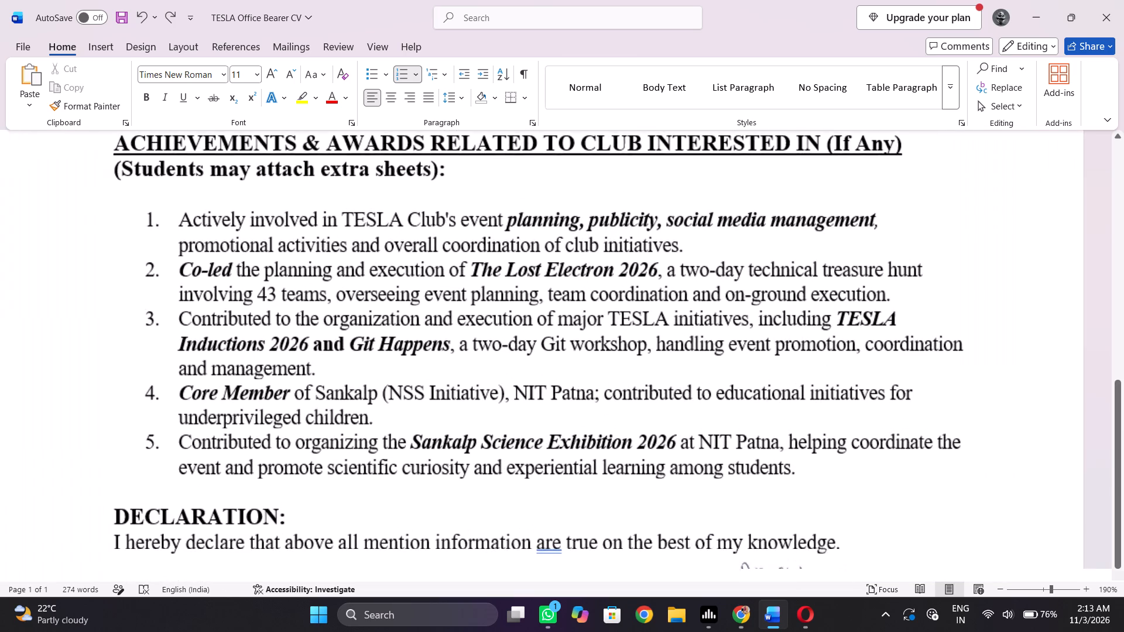
scroll(755, 494, "down", 2)
double_click(835, 415)
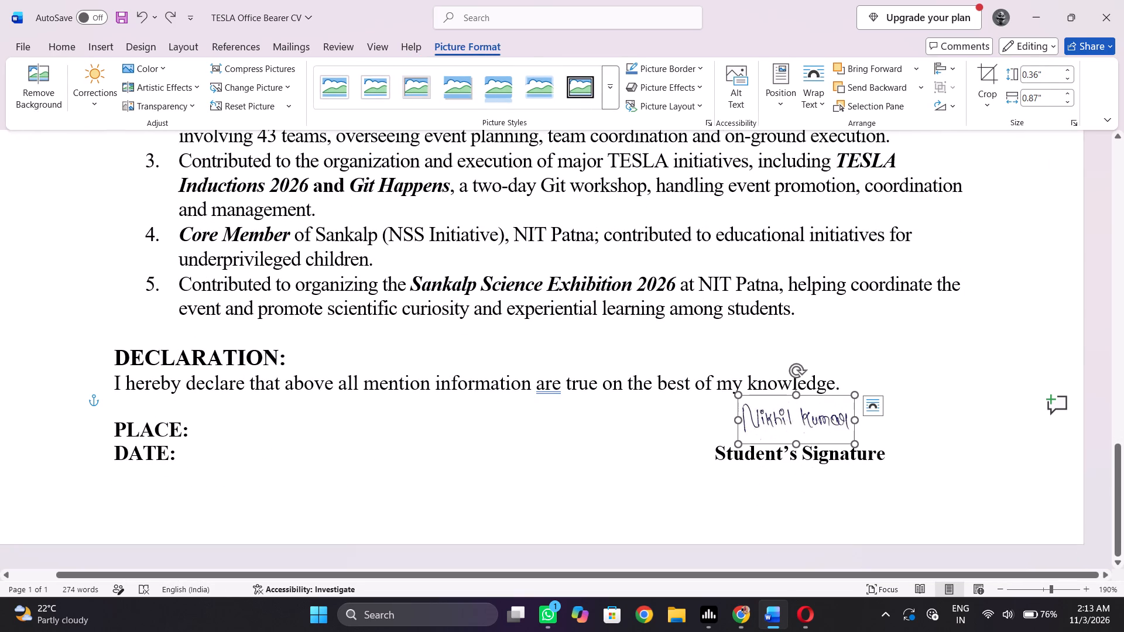
left_click(73, 76)
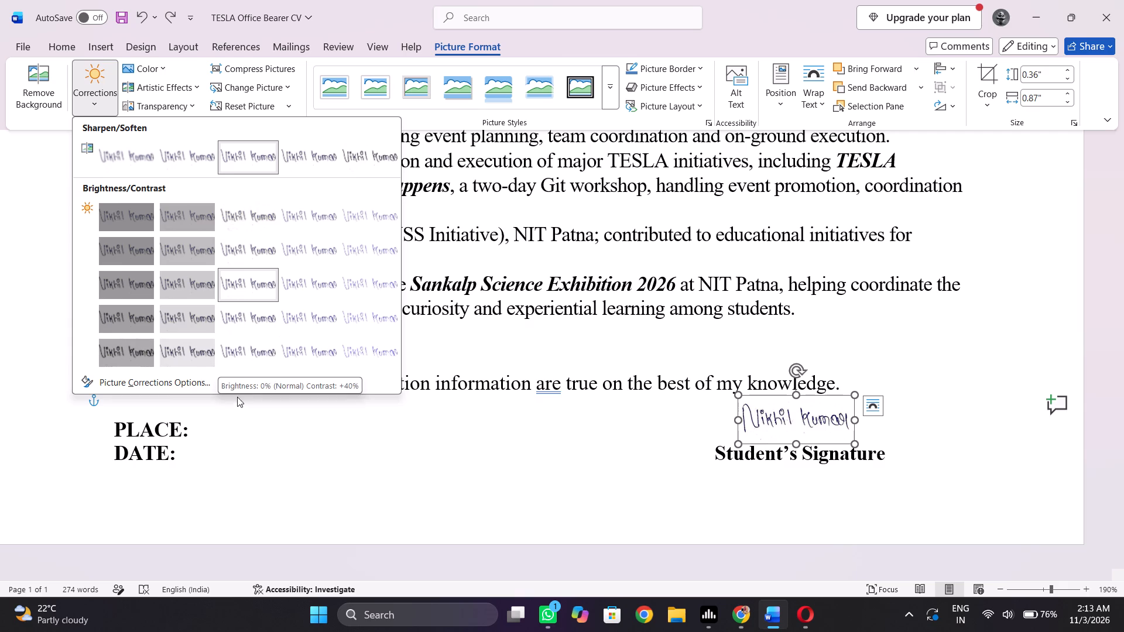
left_click(244, 345)
left_click(449, 437)
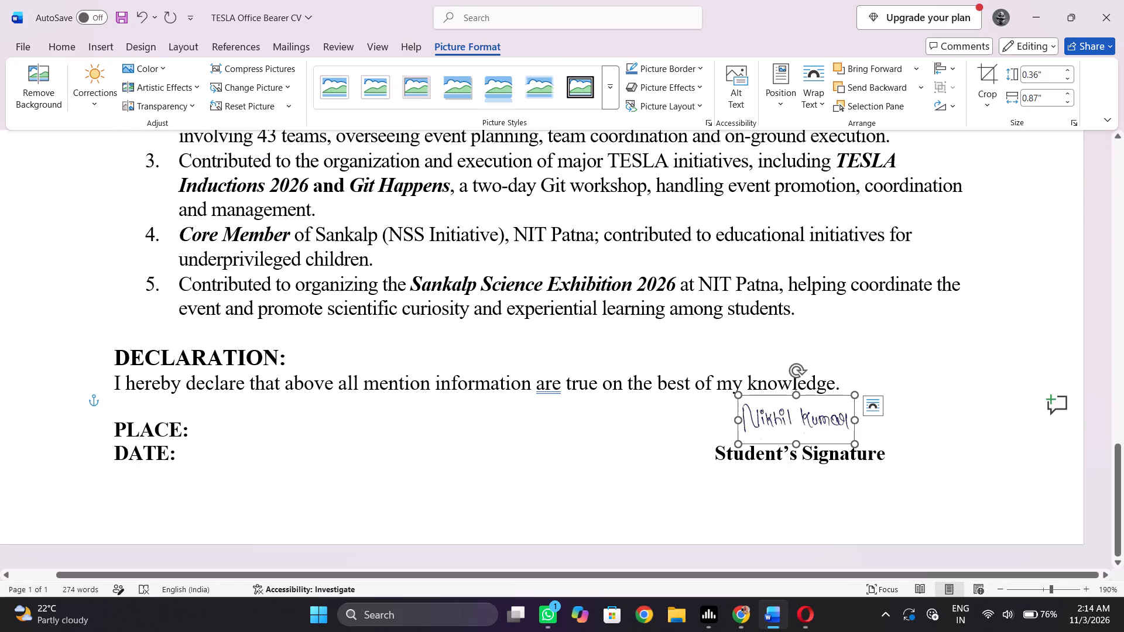
Review the whole CV page and its declaration area with the corrected signature.
scroll(449, 437, "down", 8, "ctrl")
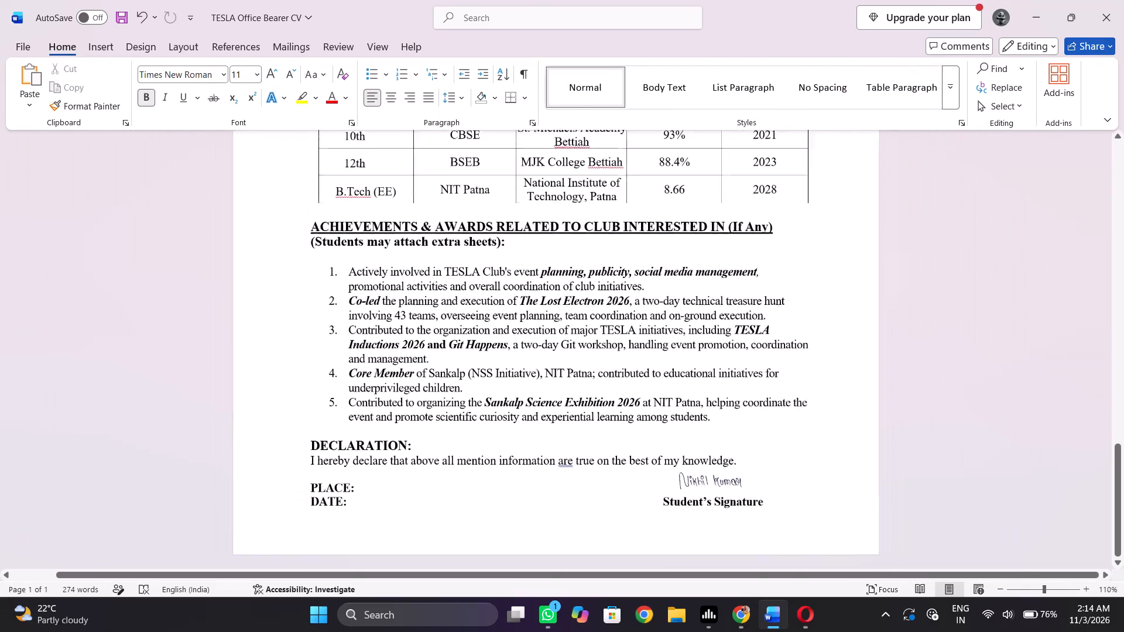
scroll(449, 437, "down", 7, "ctrl")
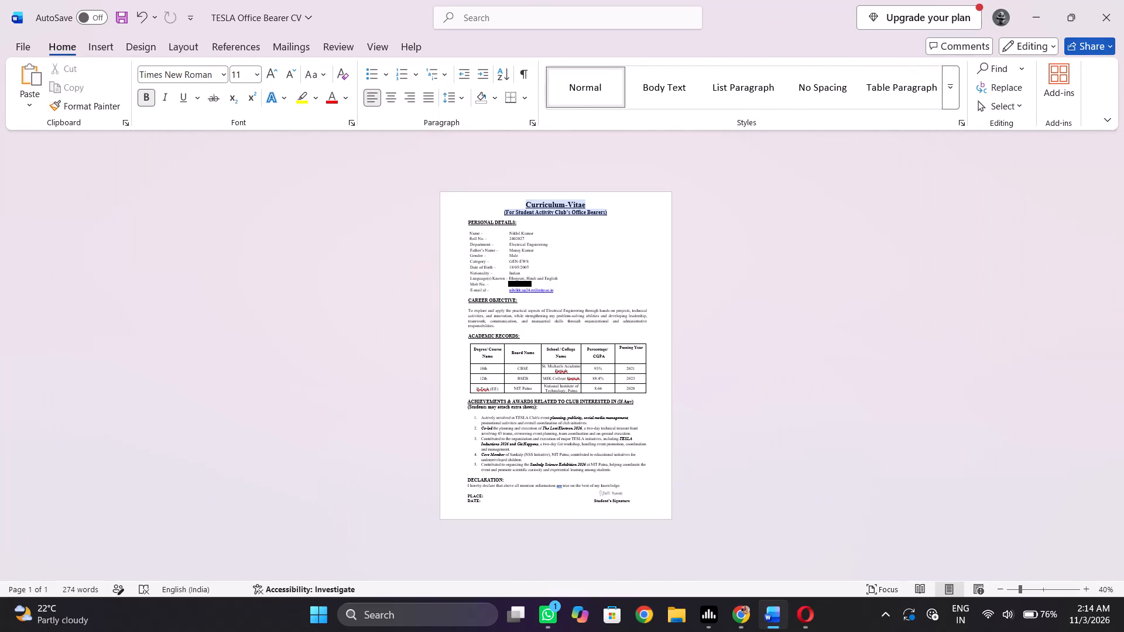
scroll(449, 437, "up", 1, "ctrl")
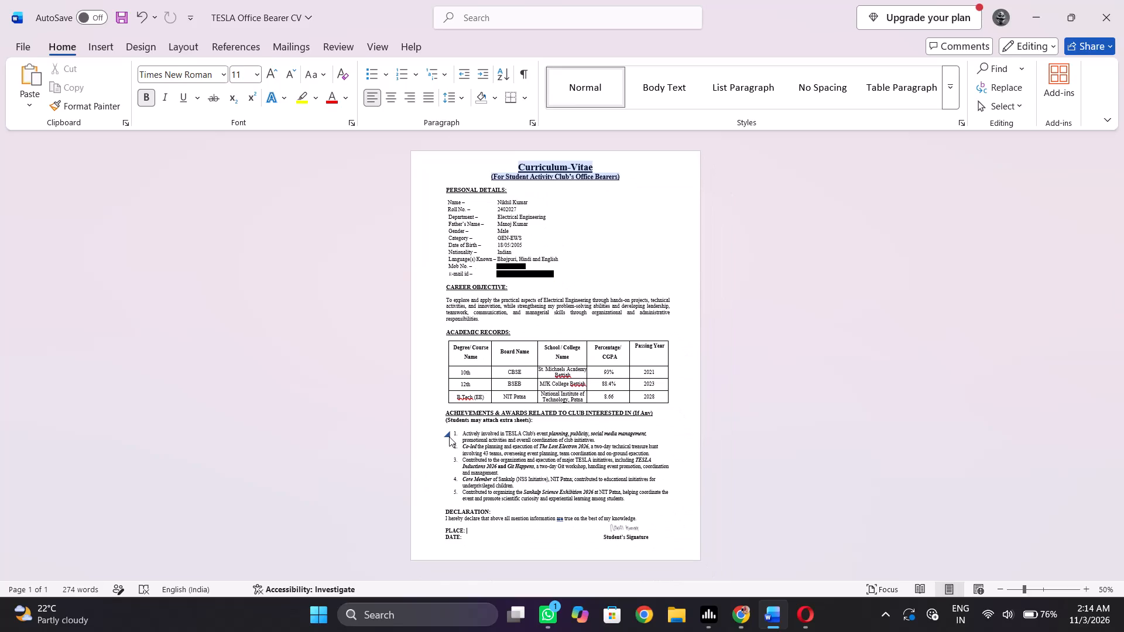
scroll(739, 421, "up", 2, "ctrl")
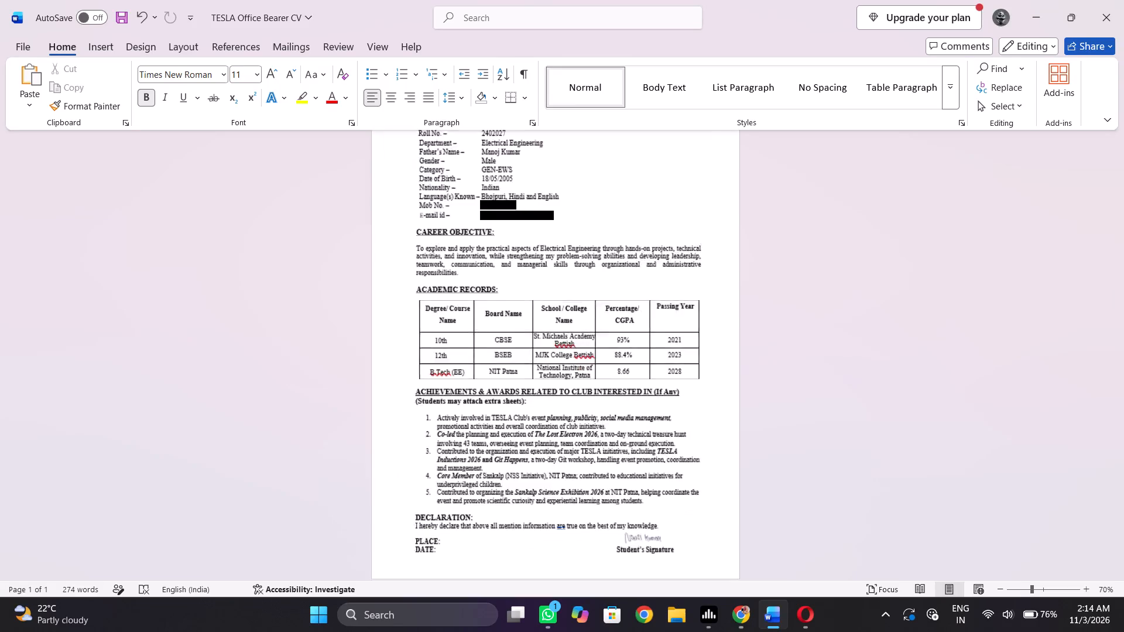
scroll(739, 421, "up", 7, "ctrl")
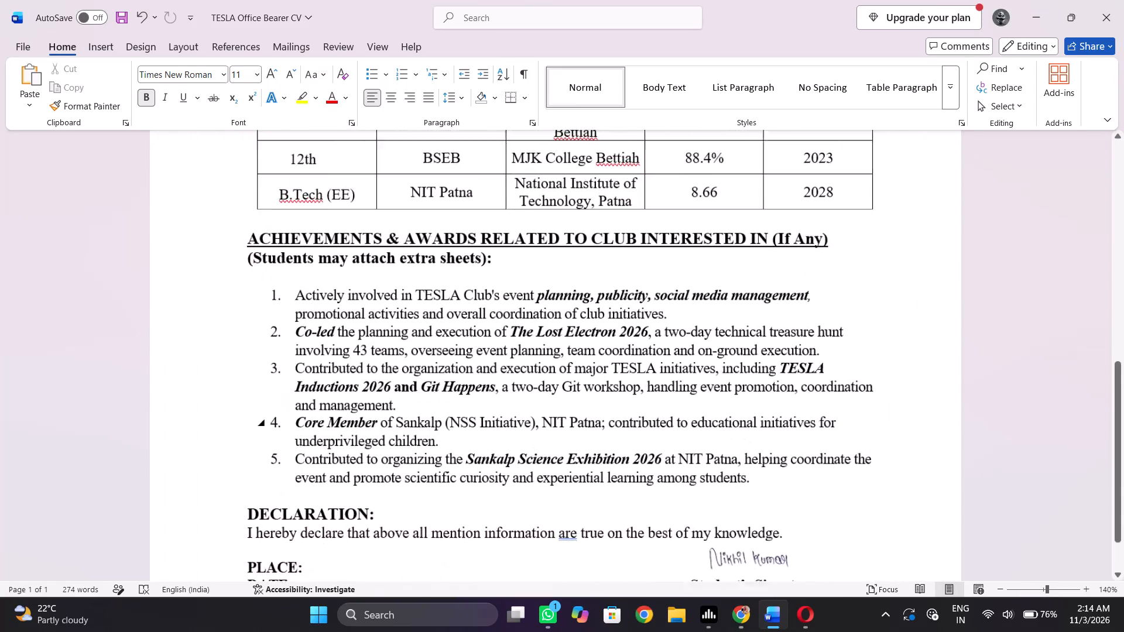
scroll(739, 421, "up", 1, "ctrl")
scroll(739, 421, "down", 2)
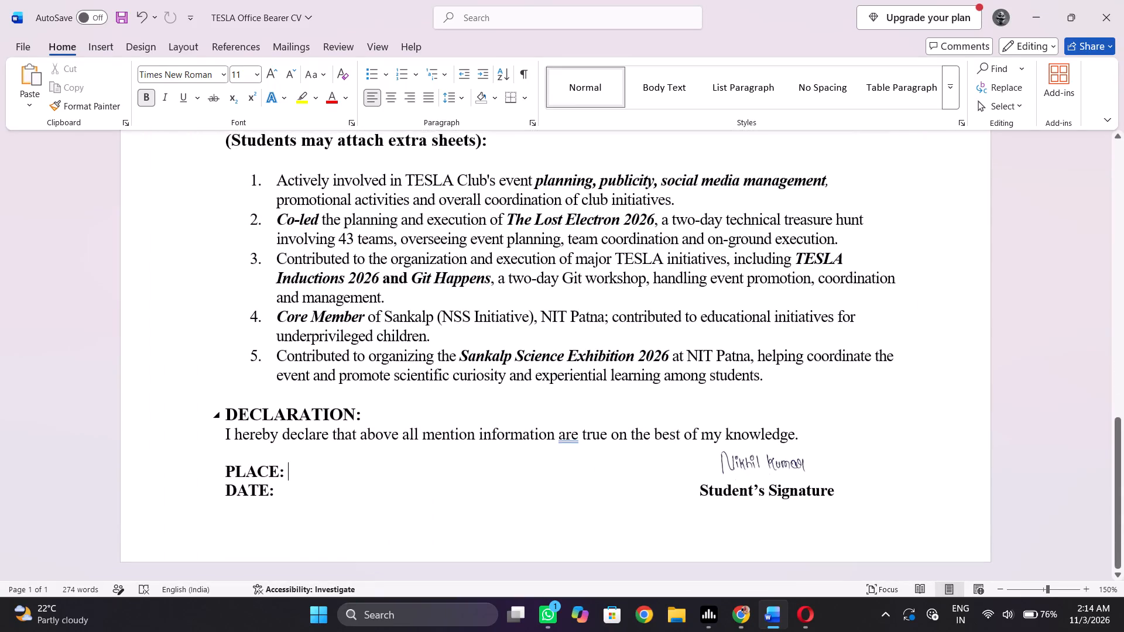
Enter "Bihta" after the PLACE label and remove the bold from the entered text.
type("Bihtsa")
key("BackSpace")
key("BackSpace")
key("a")
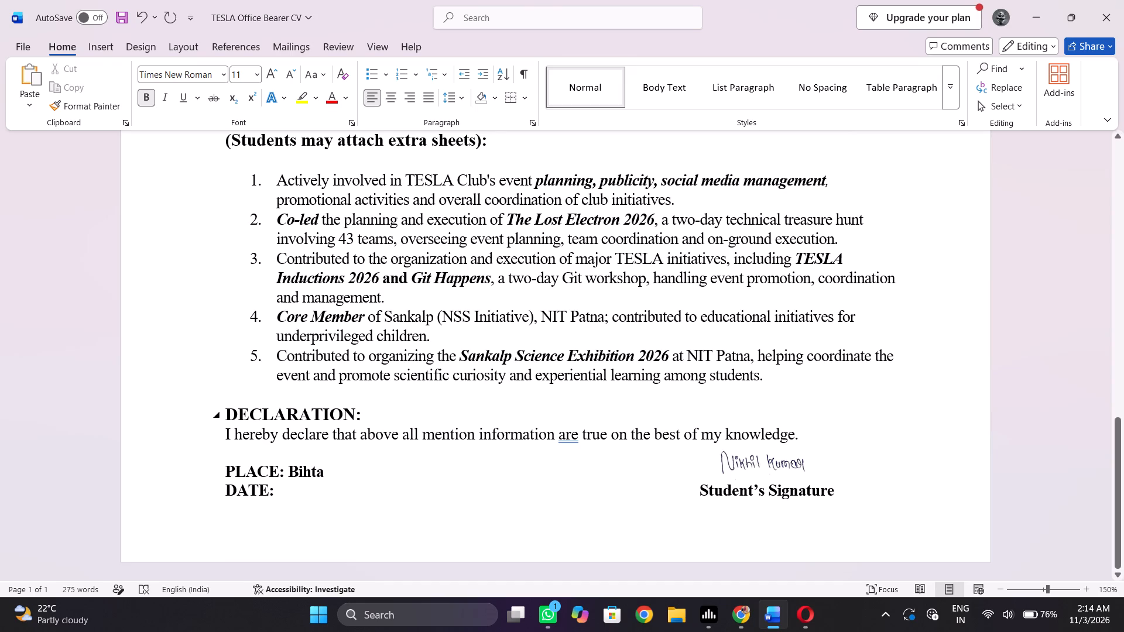
left_click_drag(324, 473, 288, 471)
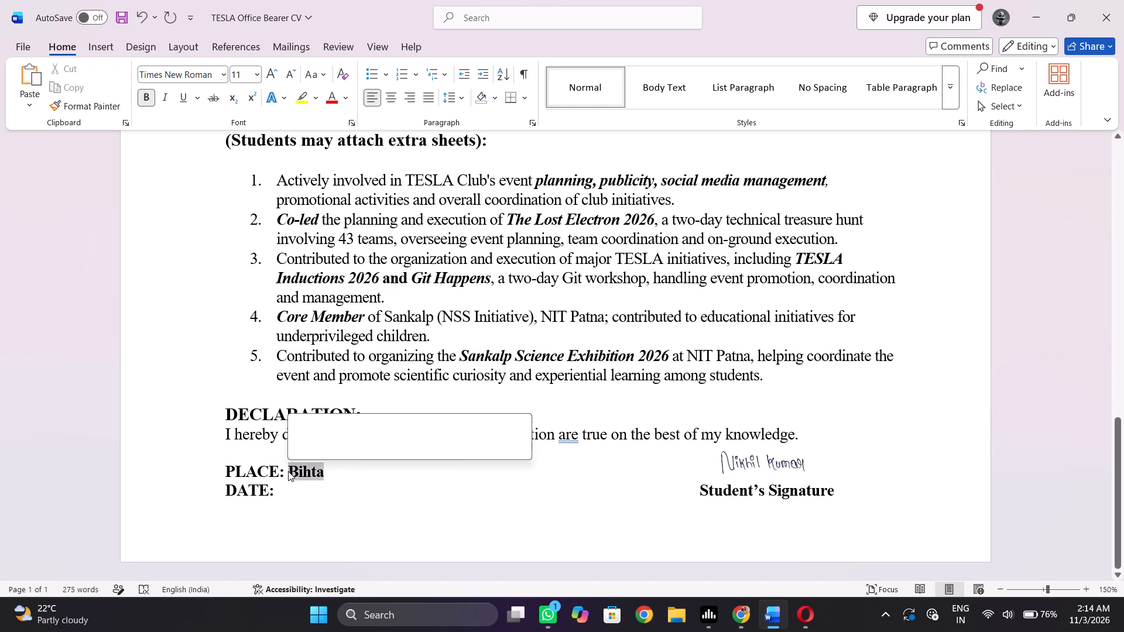
left_click(299, 444)
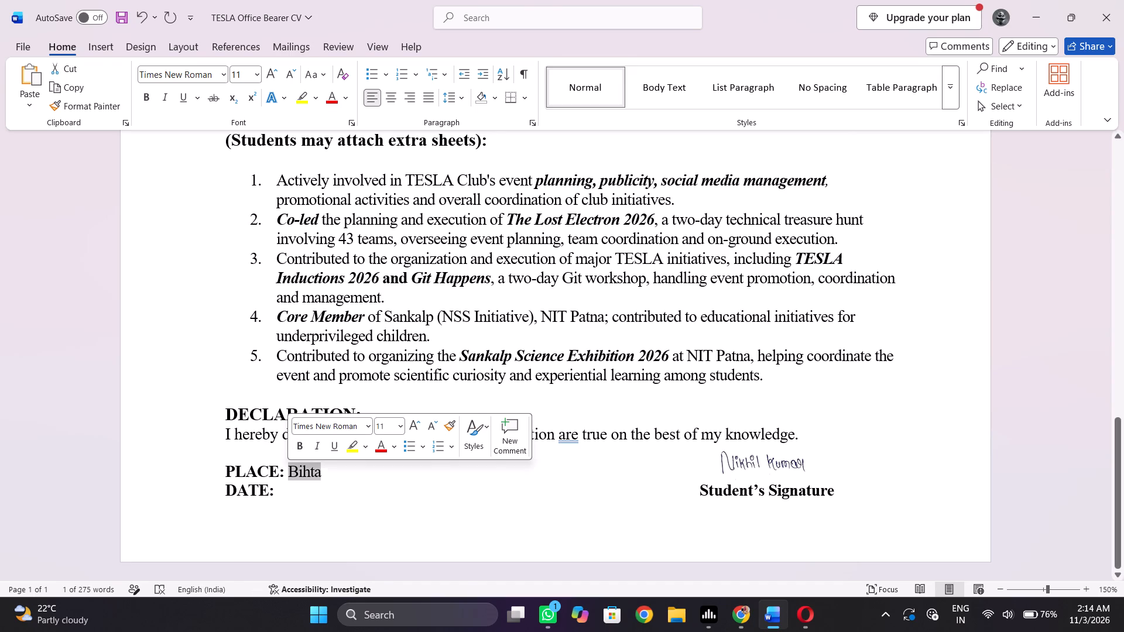
Enter 03/11/2026 after the DATE label and remove the bold from the entered date.
left_click(304, 496)
key("space")
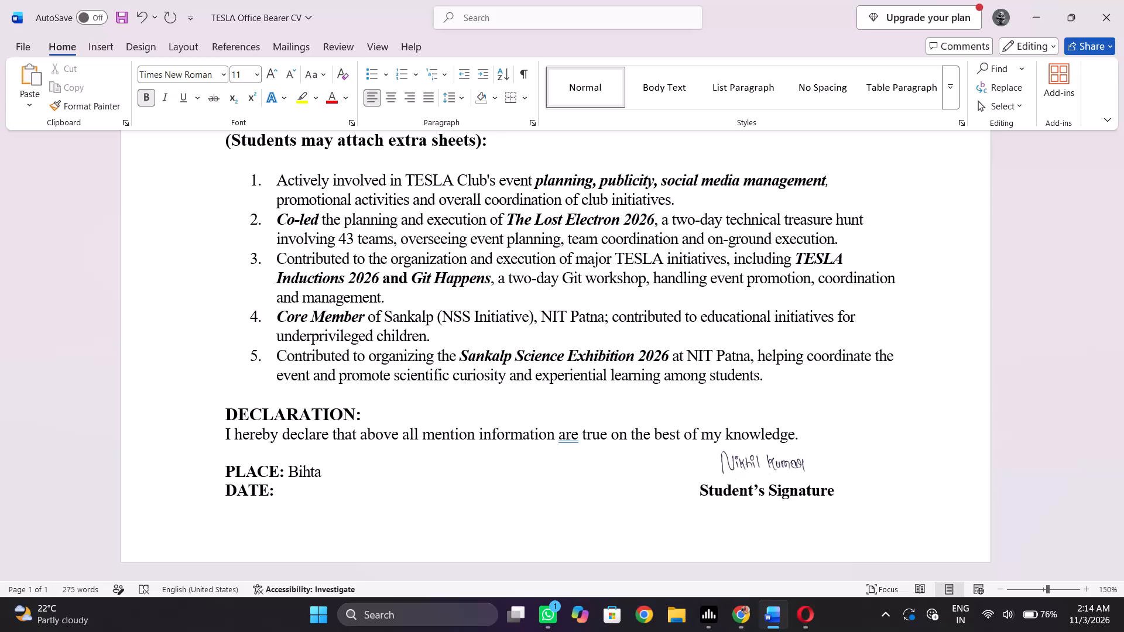
type("01")
key("BackSpace")
key("2")
key("BackSpace")
key("3")
key("slash")
type("11")
type("/2026")
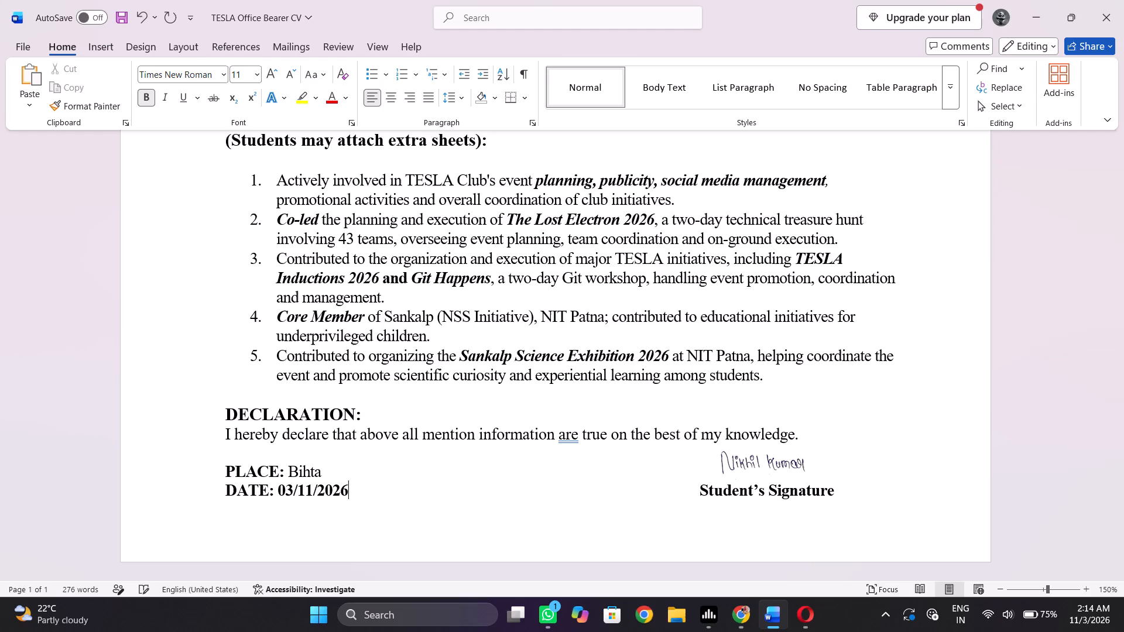
left_click_drag(355, 491, 286, 487)
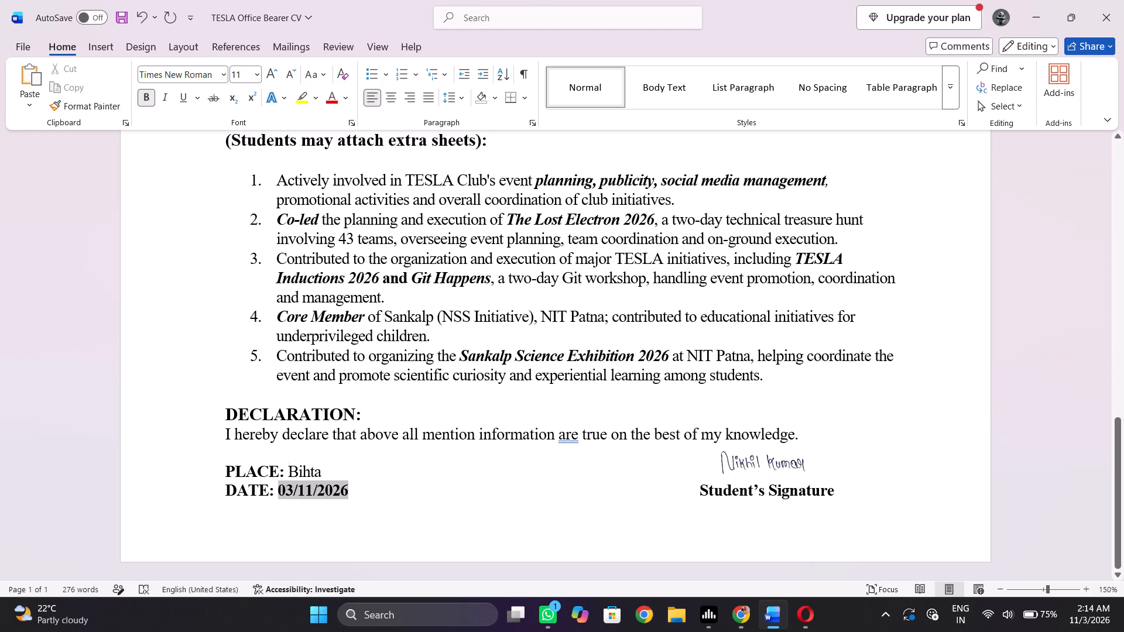
left_click_drag(286, 487, 285, 487)
left_click(297, 470)
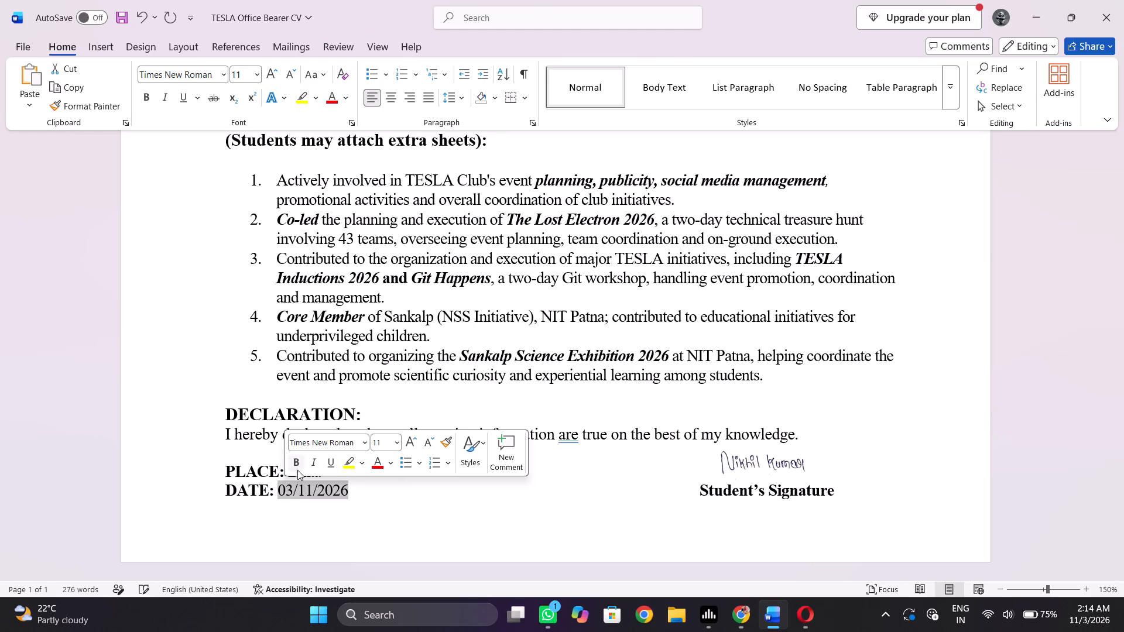
left_click(454, 530)
Review the whole CV, from the heading and personal details down to the declaration and signature.
scroll(454, 530, "up", 4)
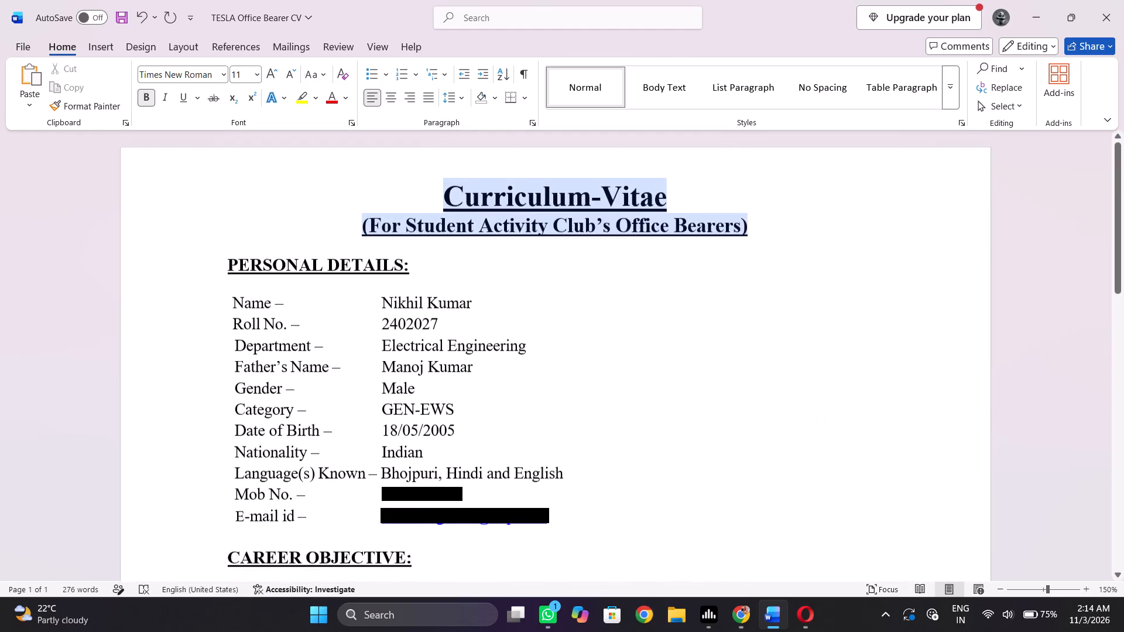
scroll(454, 530, "down", 5, "ctrl")
scroll(798, 417, "down", 4, "ctrl")
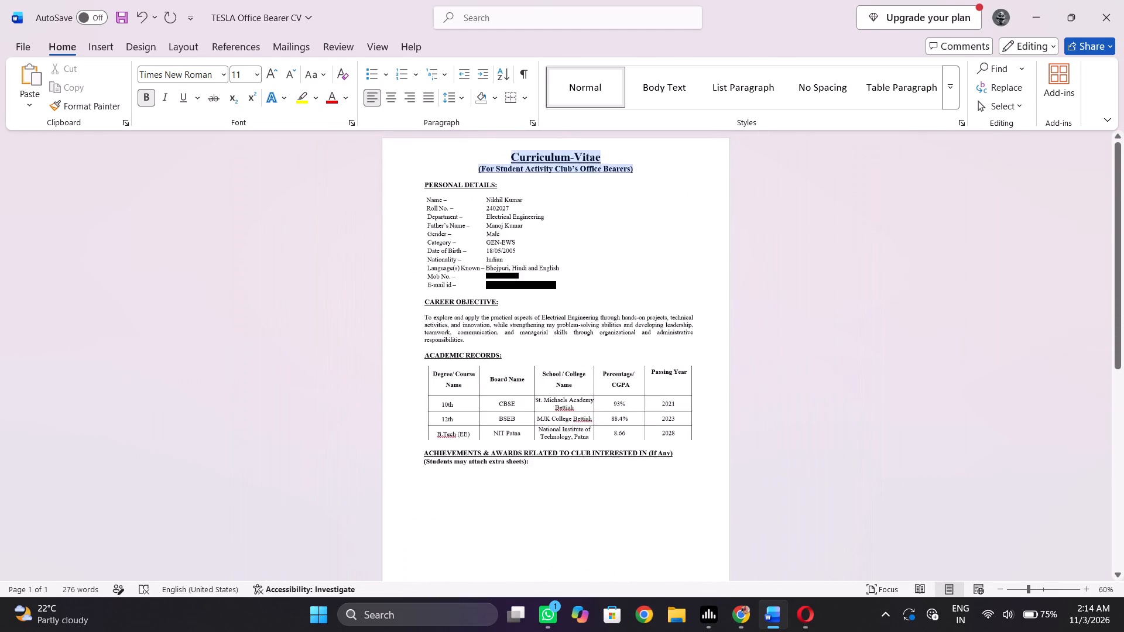
scroll(798, 417, "down", 9)
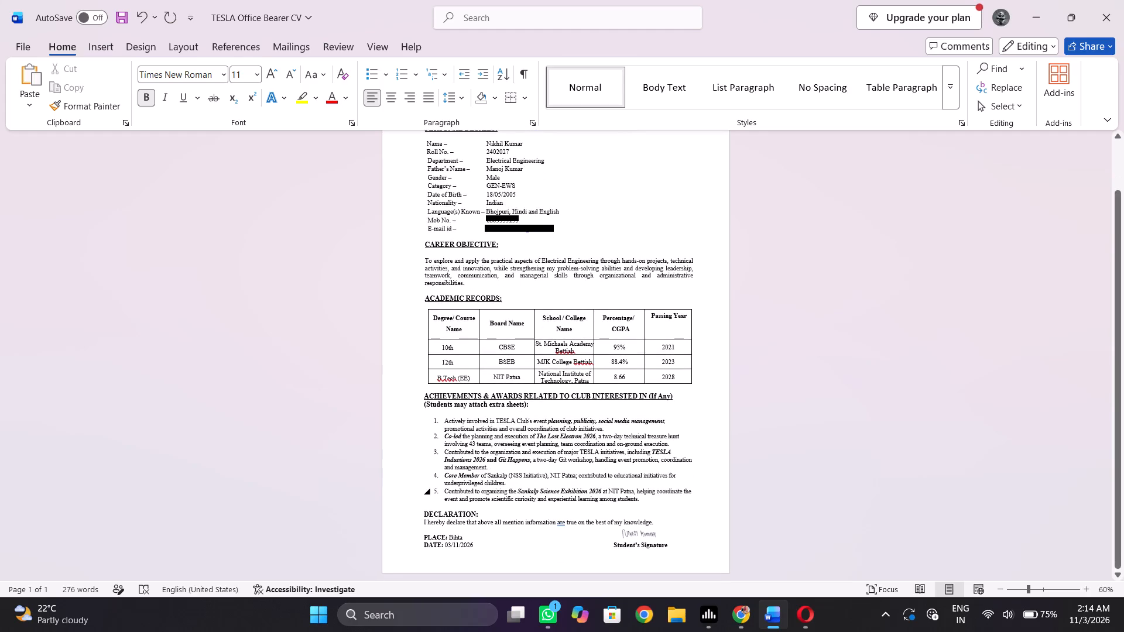
scroll(650, 489, "up", 3, "ctrl")
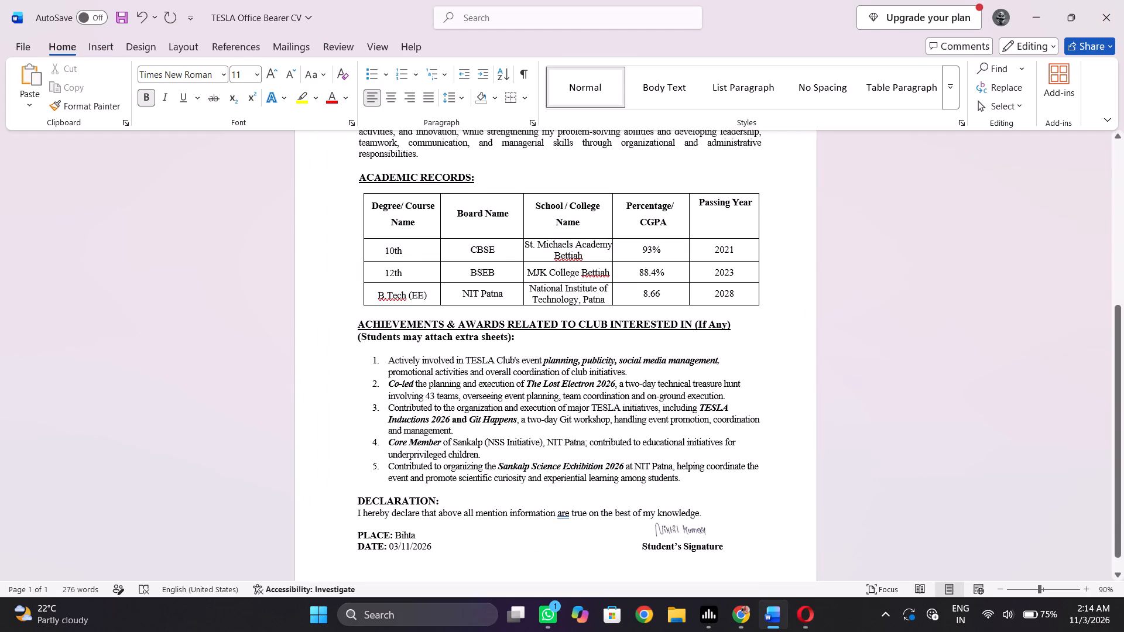
scroll(883, 322, "down", 8)
scroll(883, 322, "up", 10)
scroll(883, 322, "down", 4)
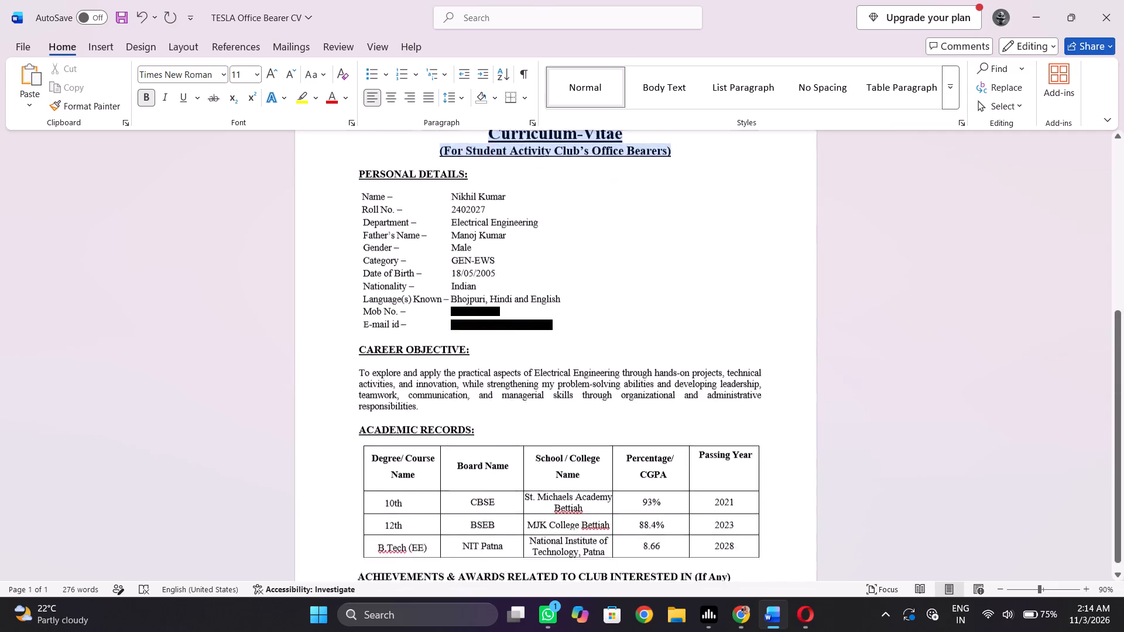
scroll(883, 322, "down", 9)
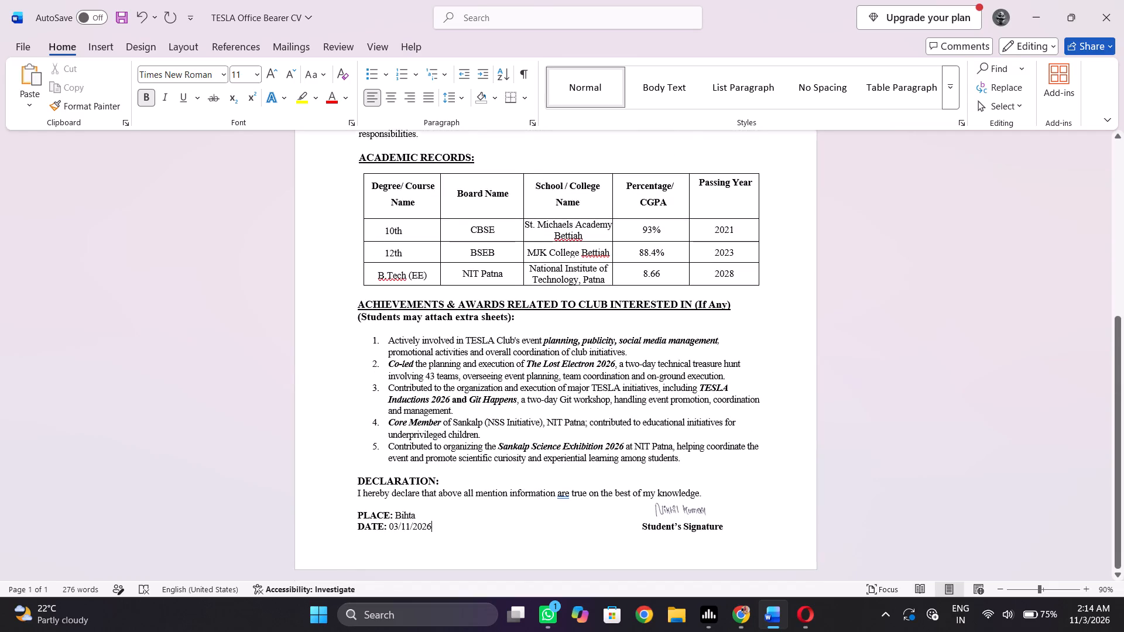
scroll(499, 553, "up", 8)
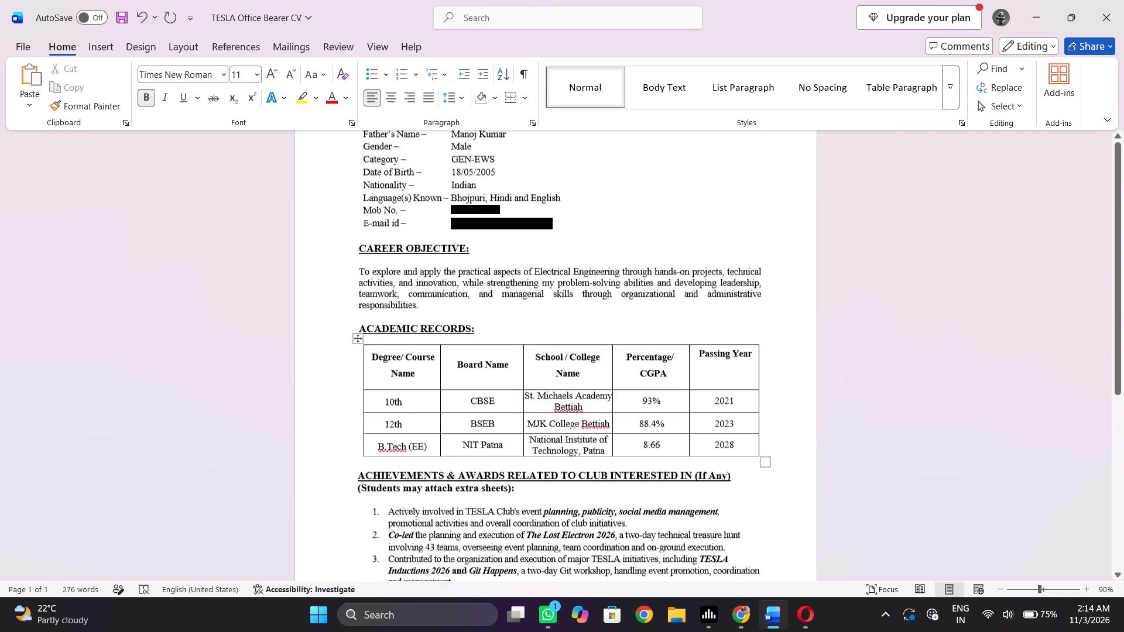
scroll(499, 553, "down", 3)
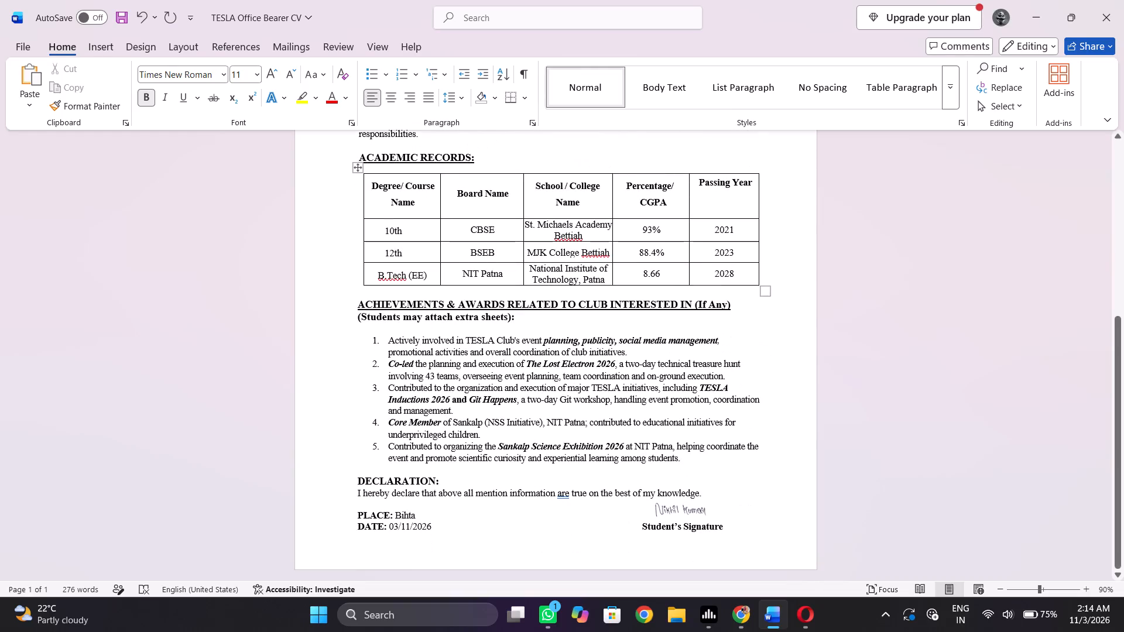
scroll(499, 553, "up", 3)
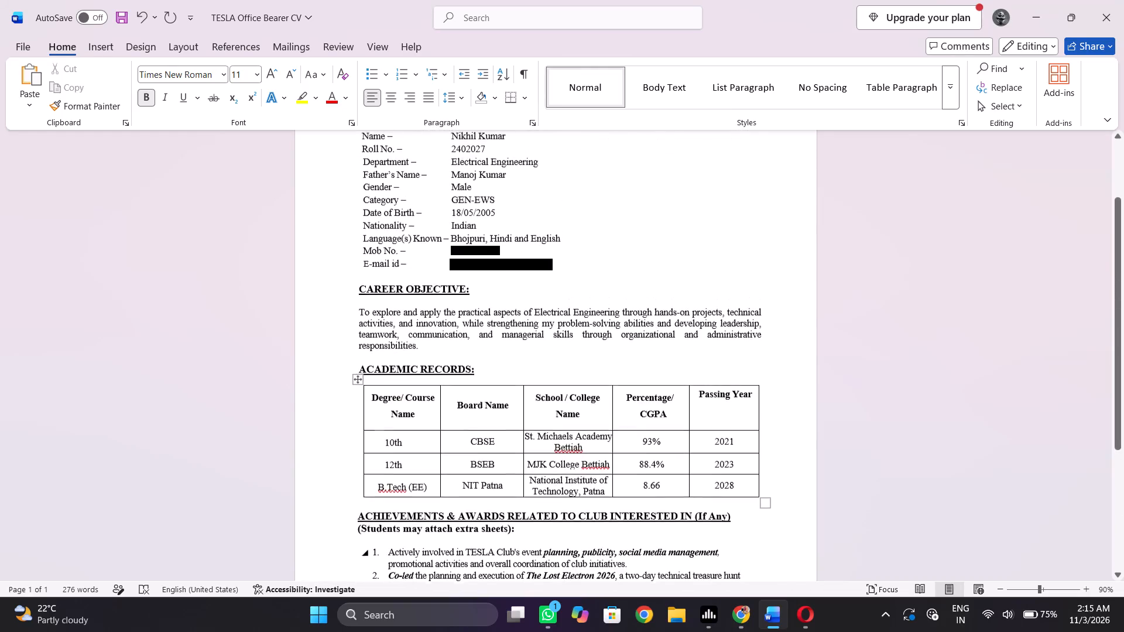
scroll(751, 523, "up", 8)
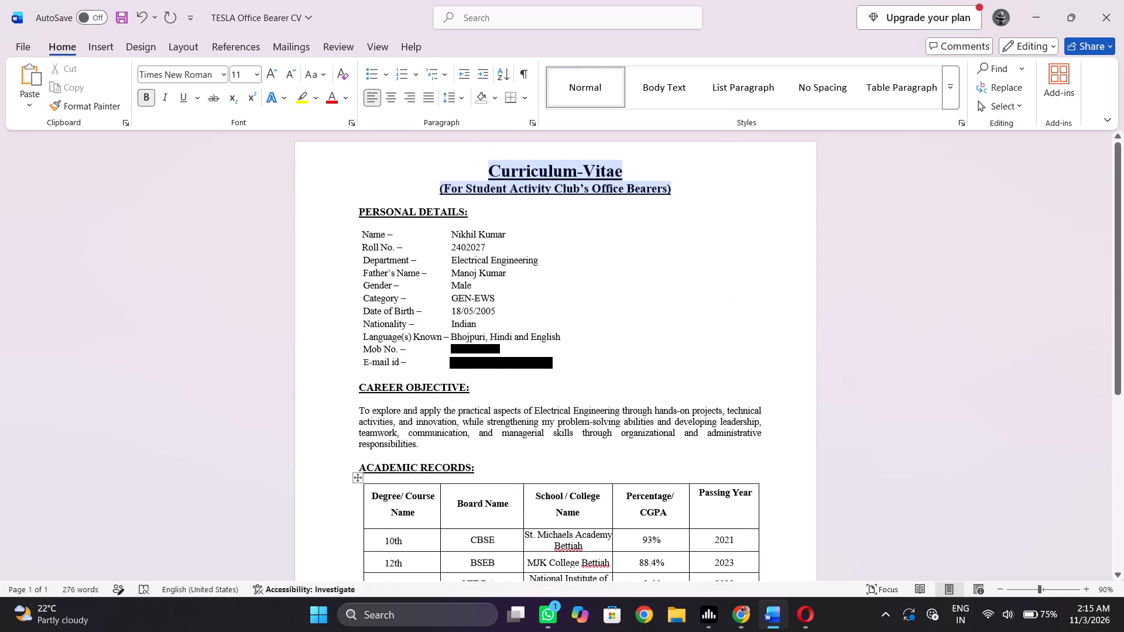
scroll(751, 523, "up", 4, "ctrl")
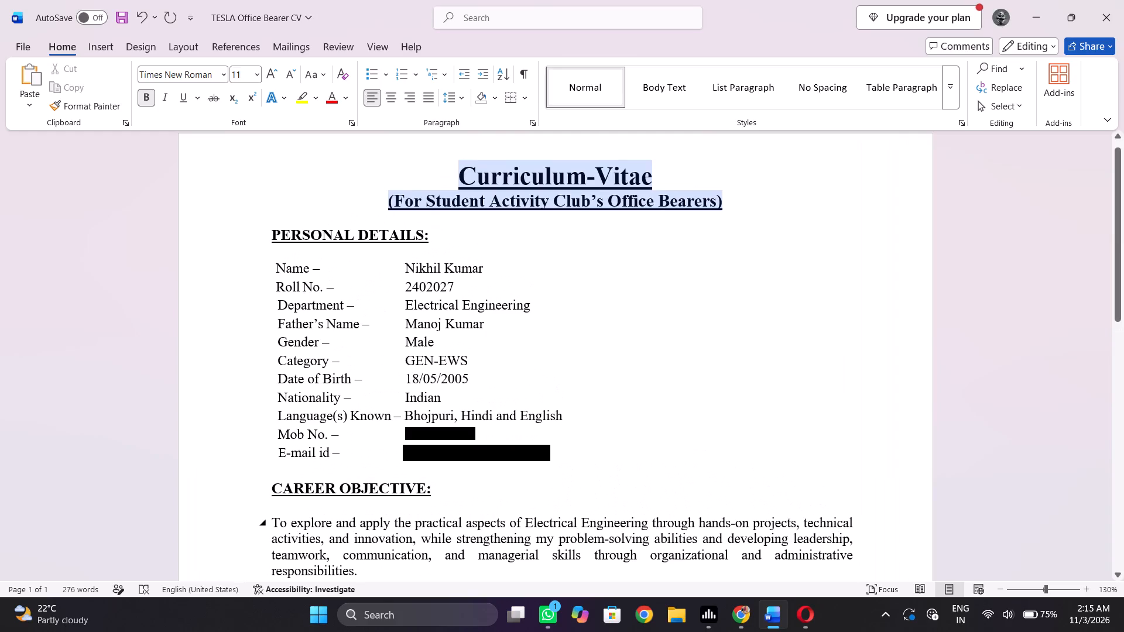
scroll(751, 523, "down", 9, "ctrl")
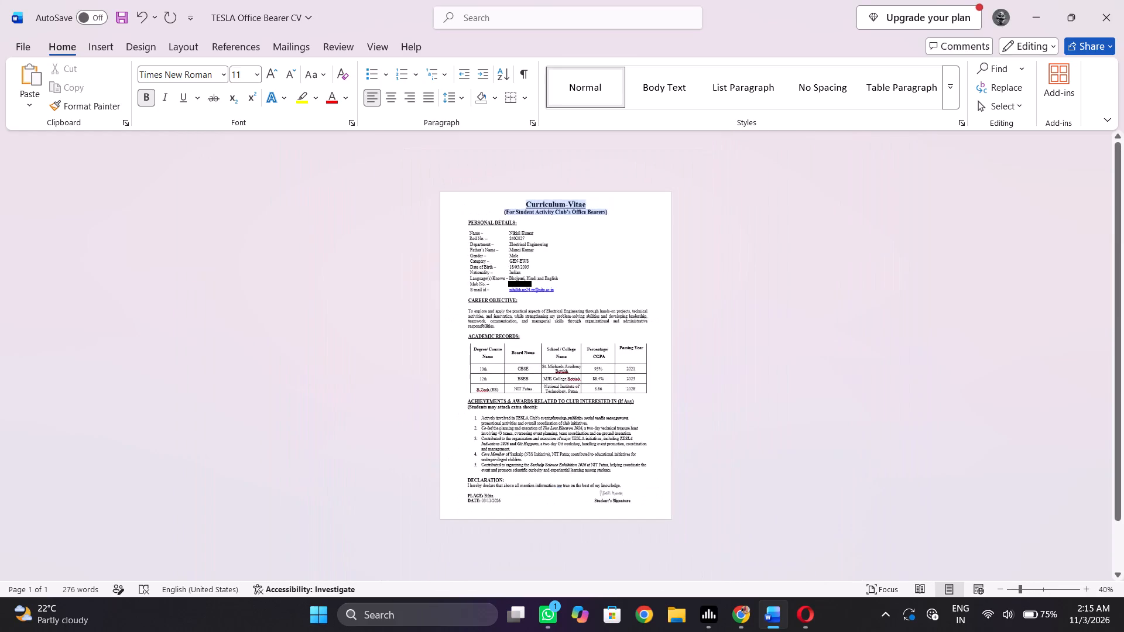
scroll(751, 523, "down", 1)
scroll(751, 523, "up", 2, "ctrl")
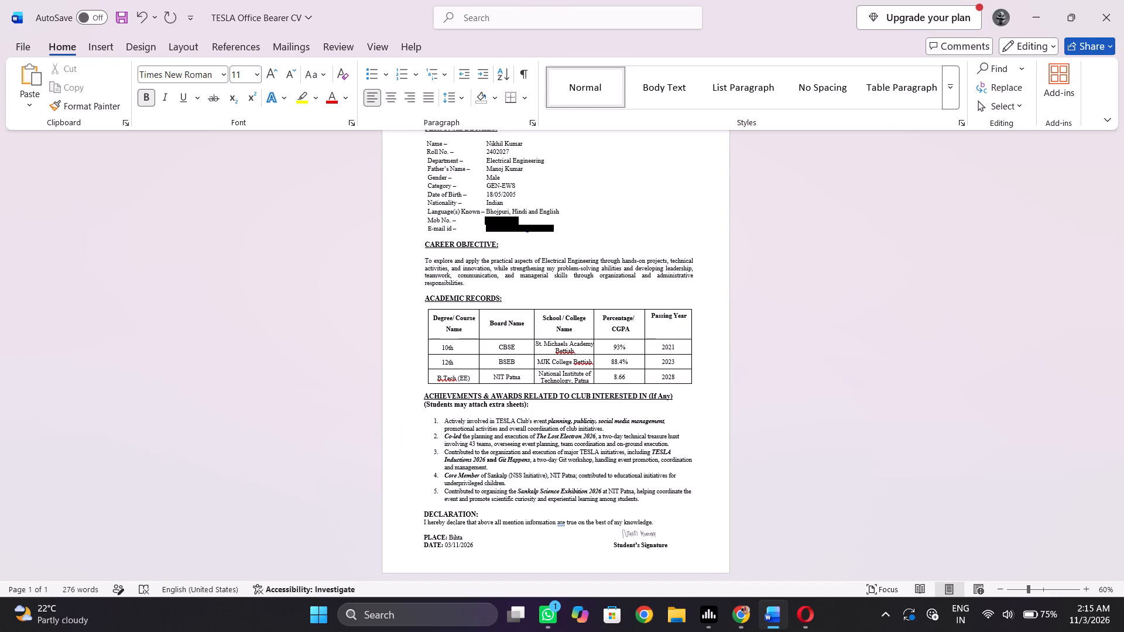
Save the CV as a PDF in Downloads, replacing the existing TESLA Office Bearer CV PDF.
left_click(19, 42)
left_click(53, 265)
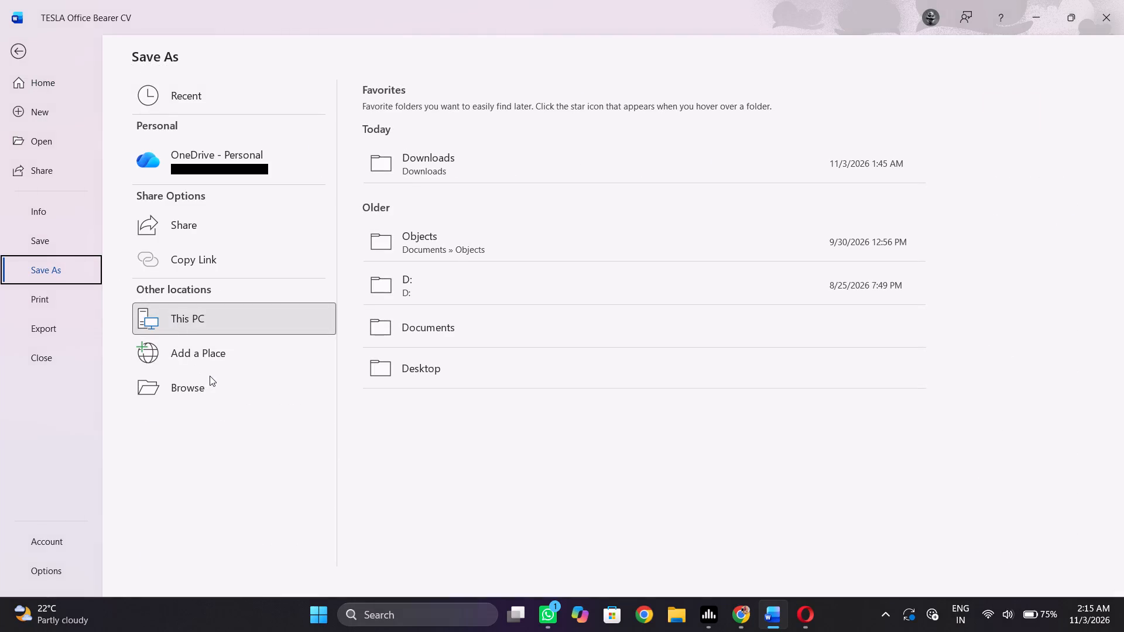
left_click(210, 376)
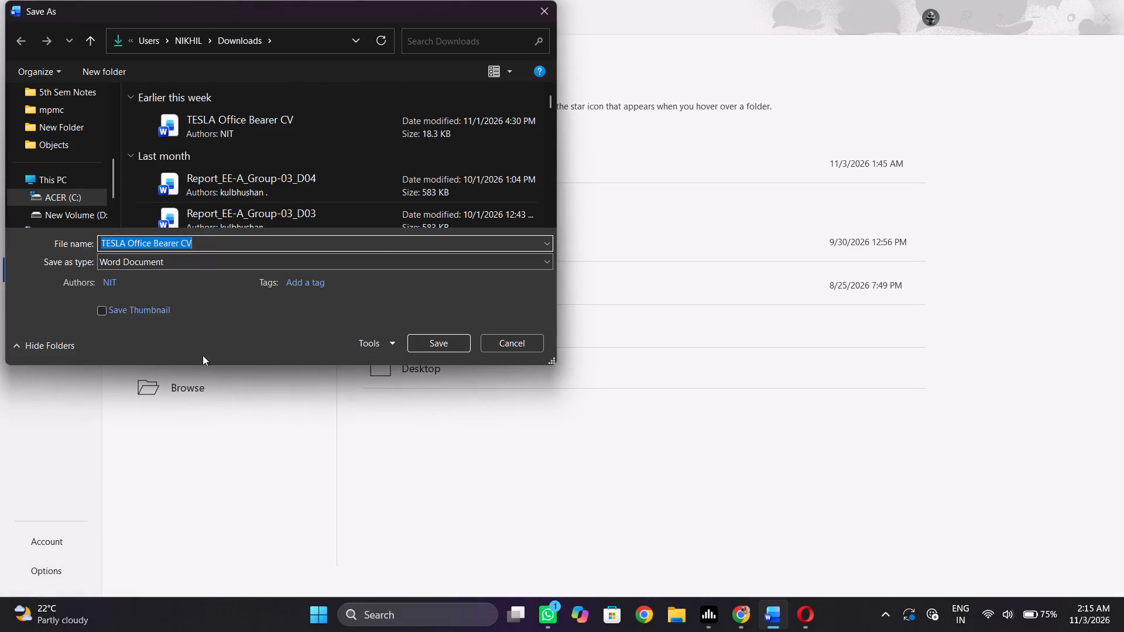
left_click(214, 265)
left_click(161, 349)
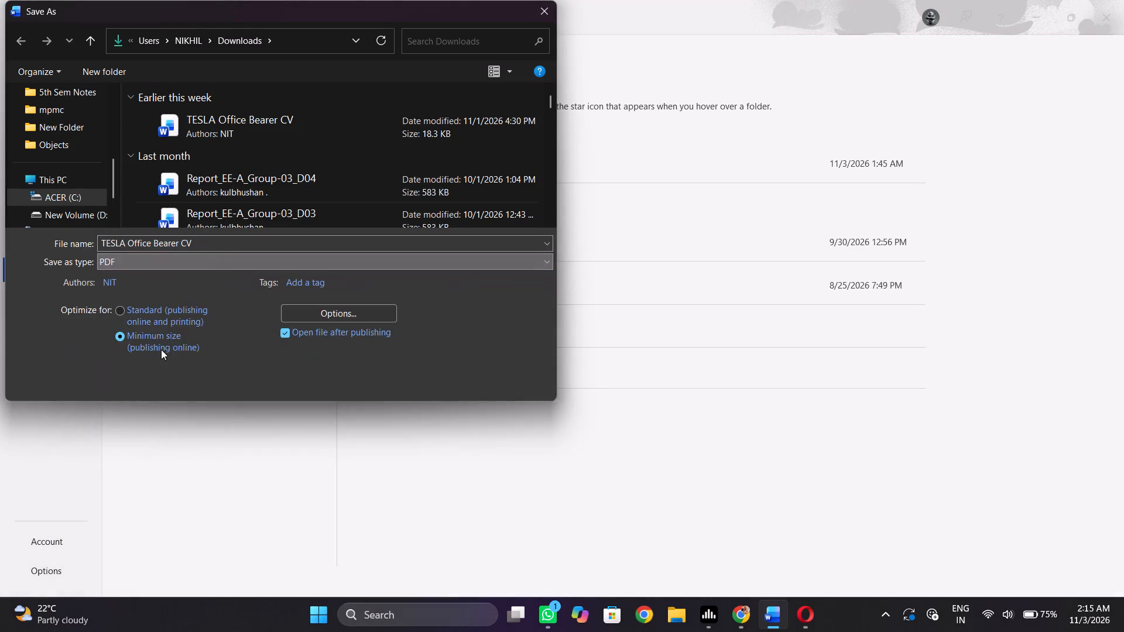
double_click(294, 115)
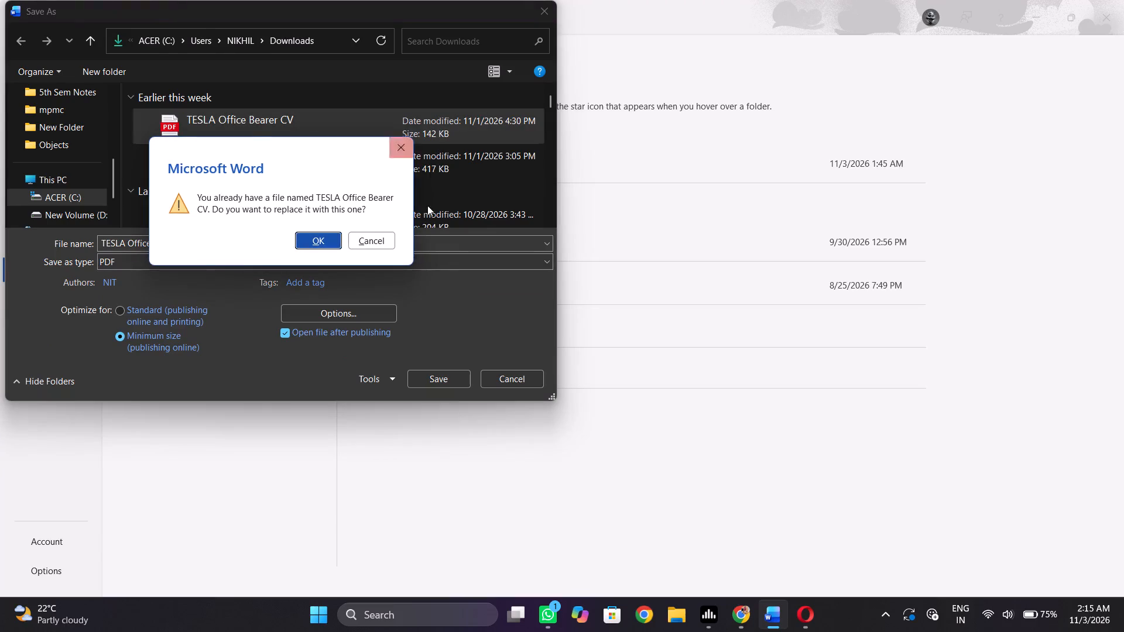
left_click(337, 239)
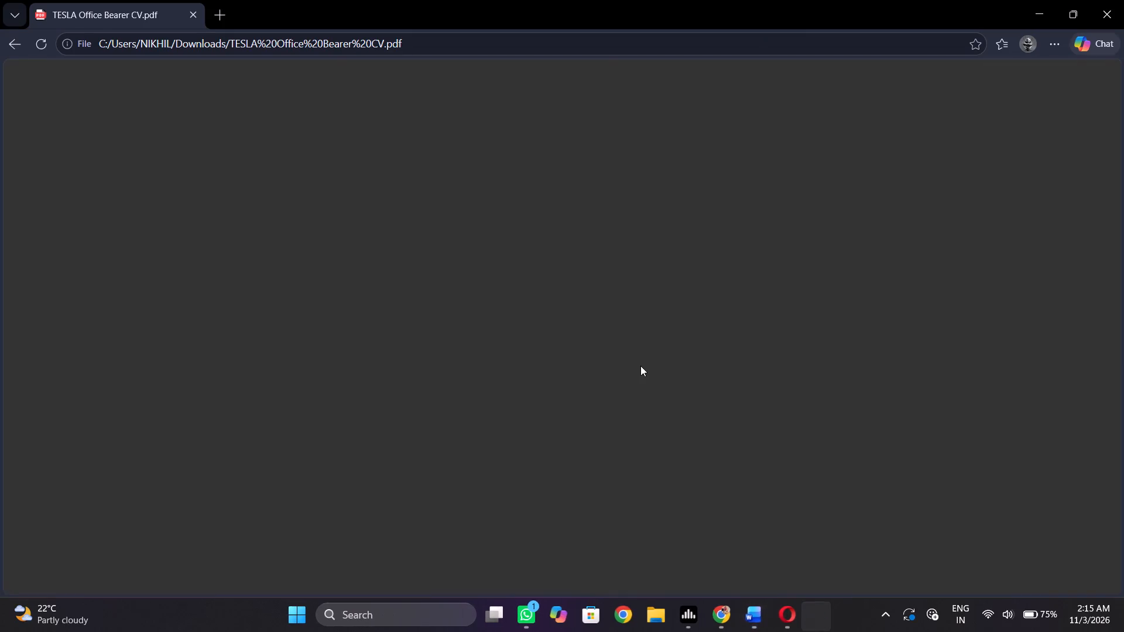
Review the exported PDF, enlarging the achievements, declaration and signature area to check how they render.
scroll(640, 366, "down", 10)
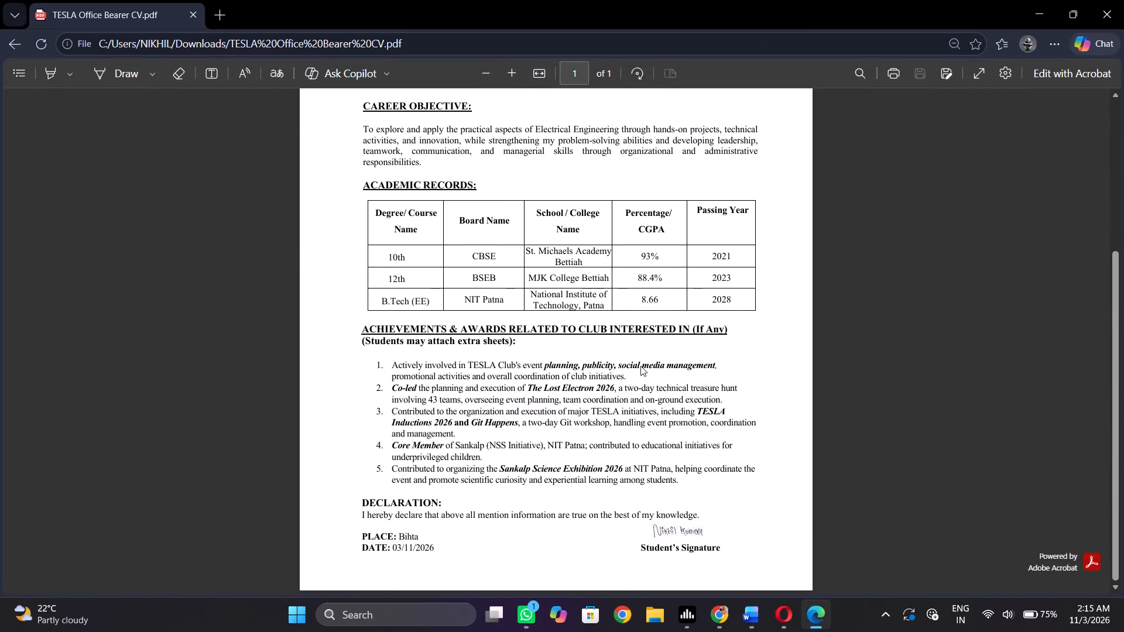
scroll(640, 366, "down", 7)
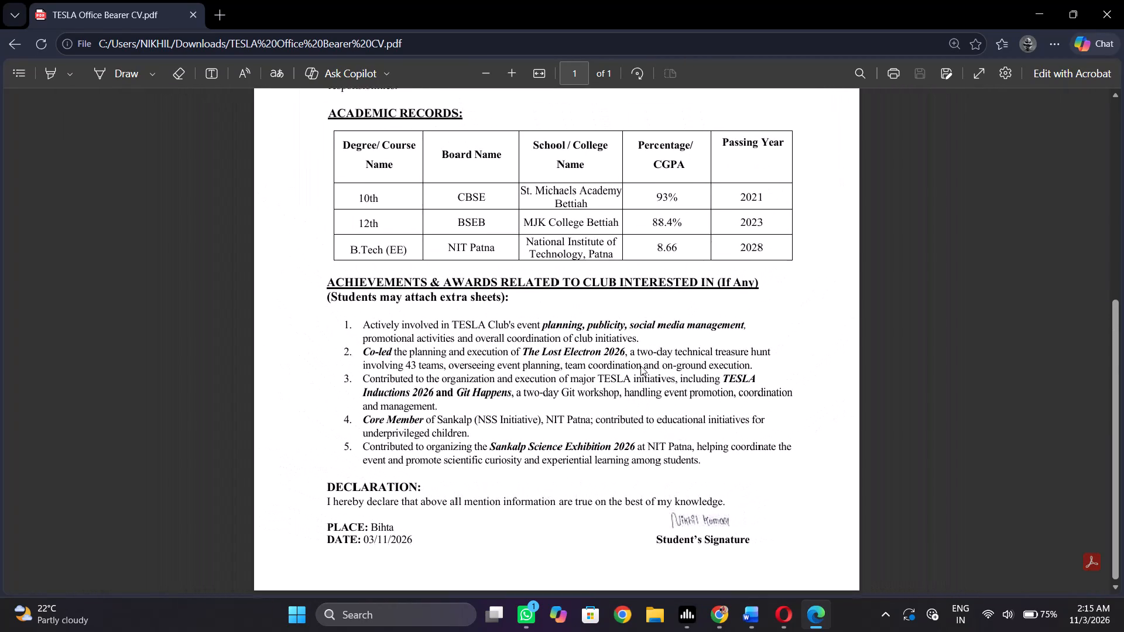
scroll(640, 366, "down", 4)
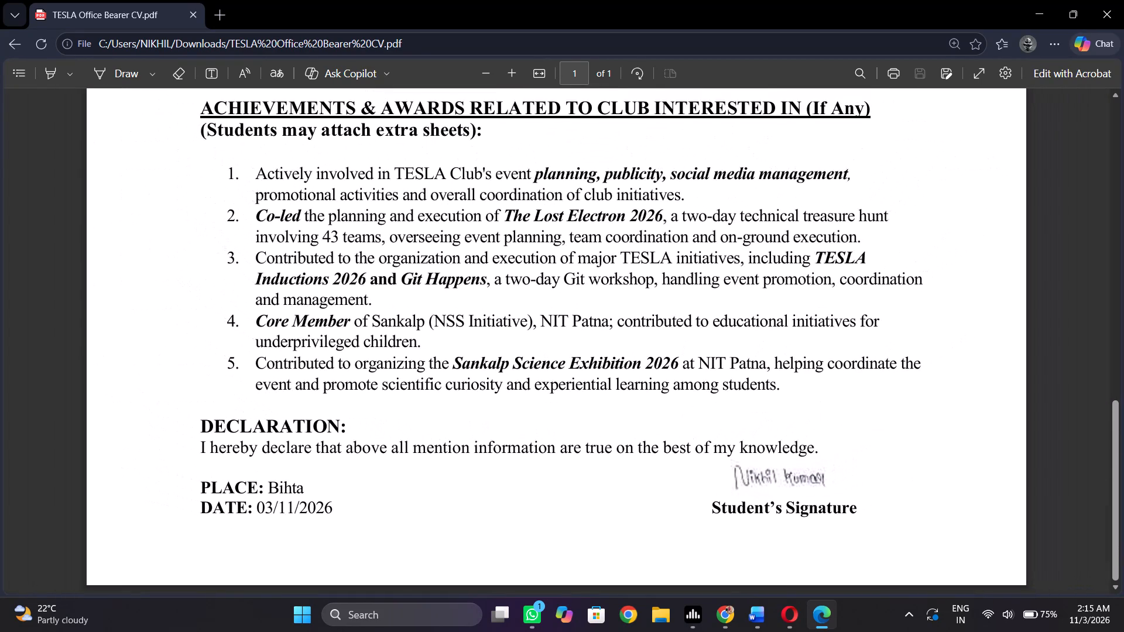
scroll(876, 470, "up", 11)
scroll(876, 470, "down", 18)
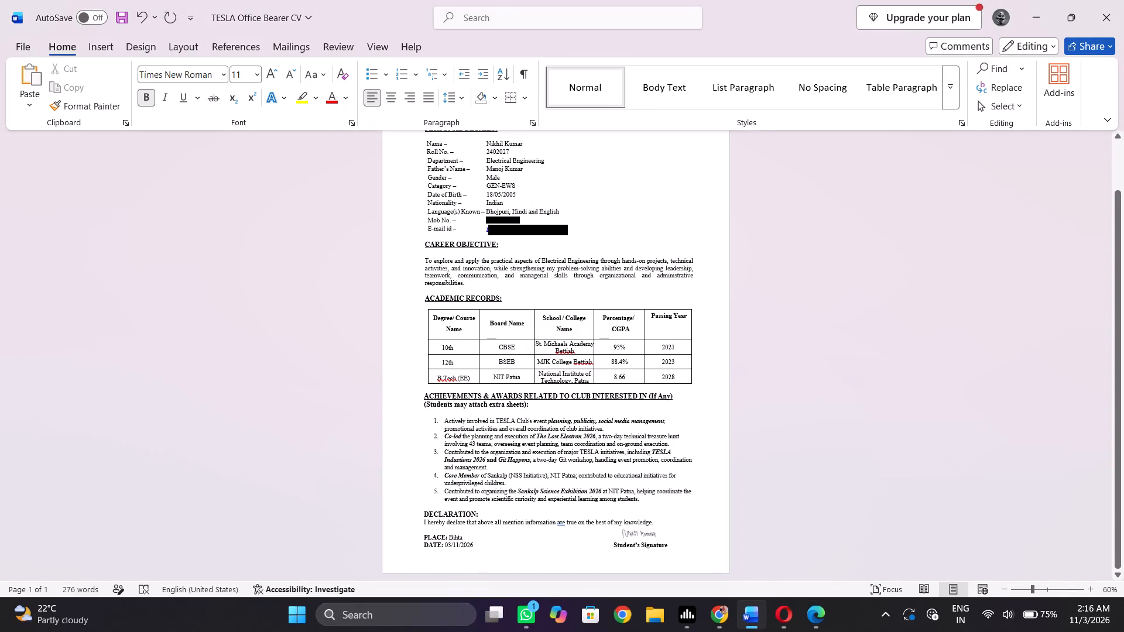
Switch back to the Word document and inspect the signature and declaration area enlarged, for comparison with the PDF.
scroll(766, 492, "up", 8, "ctrl")
scroll(766, 492, "down", 2)
scroll(928, 372, "up", 6, "ctrl")
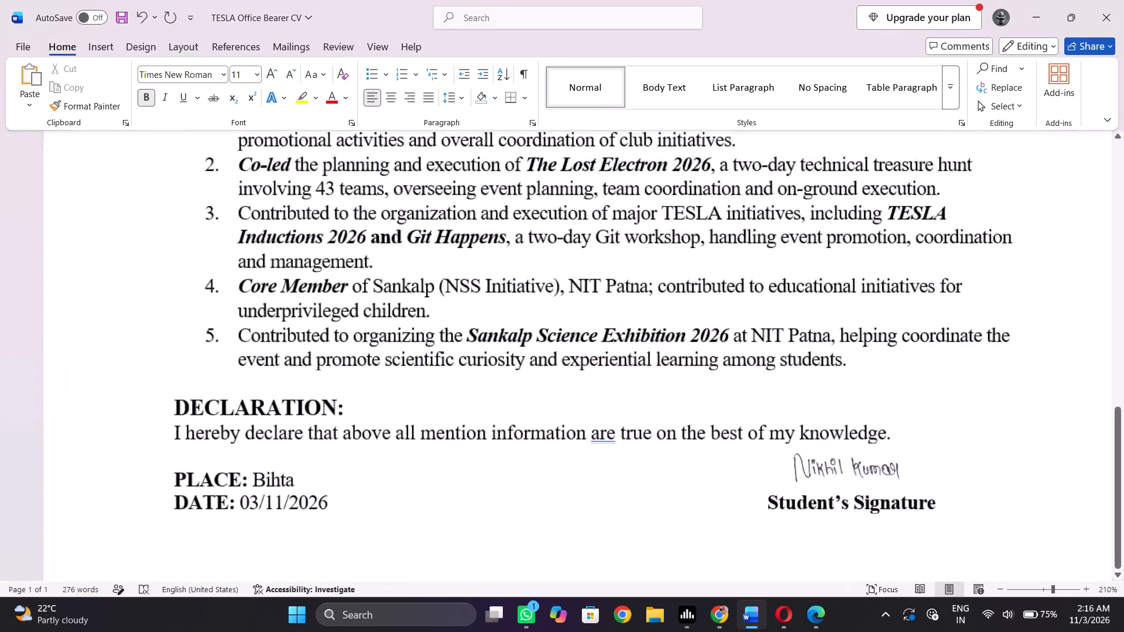
scroll(928, 372, "up", 3, "ctrl")
scroll(719, 492, "left", 2)
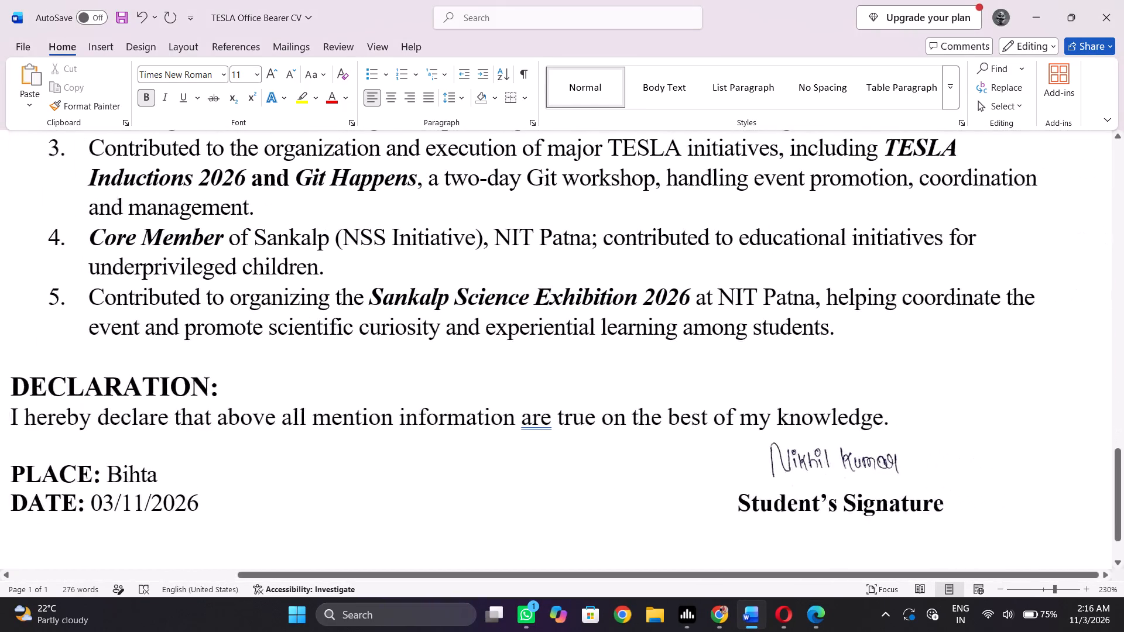
scroll(719, 492, "down", 9, "ctrl")
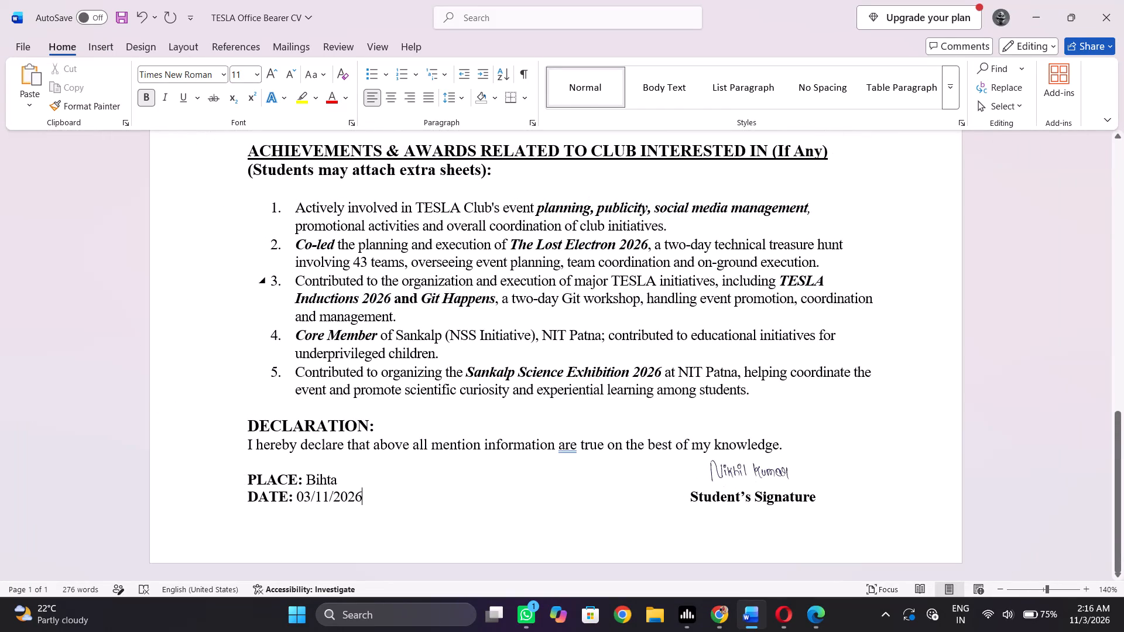
left_click(25, 49)
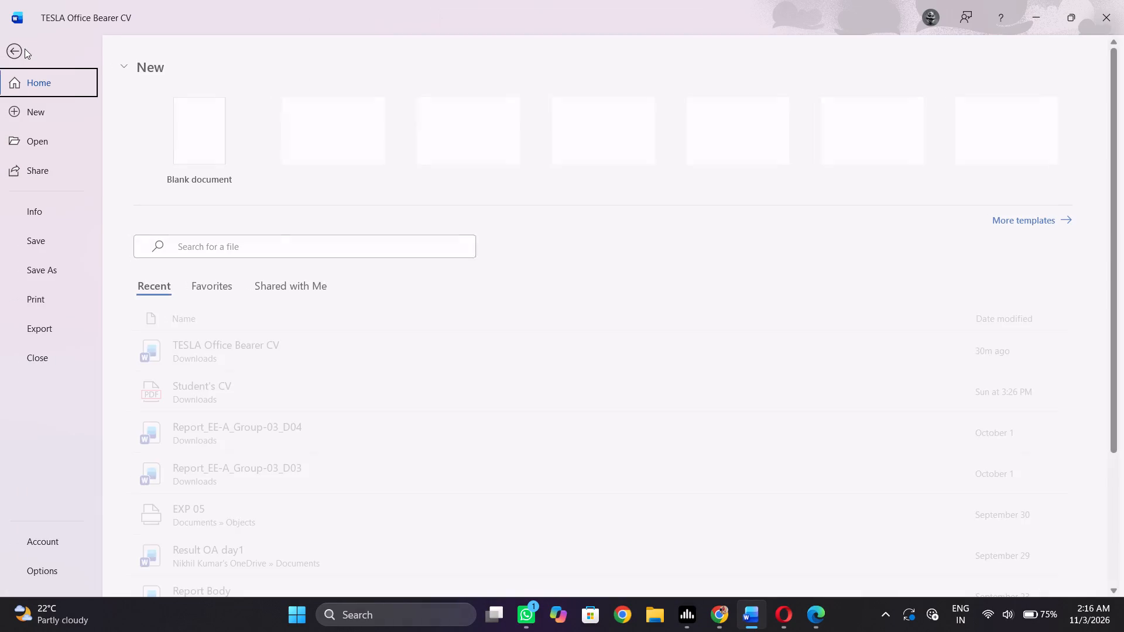
left_click(11, 47)
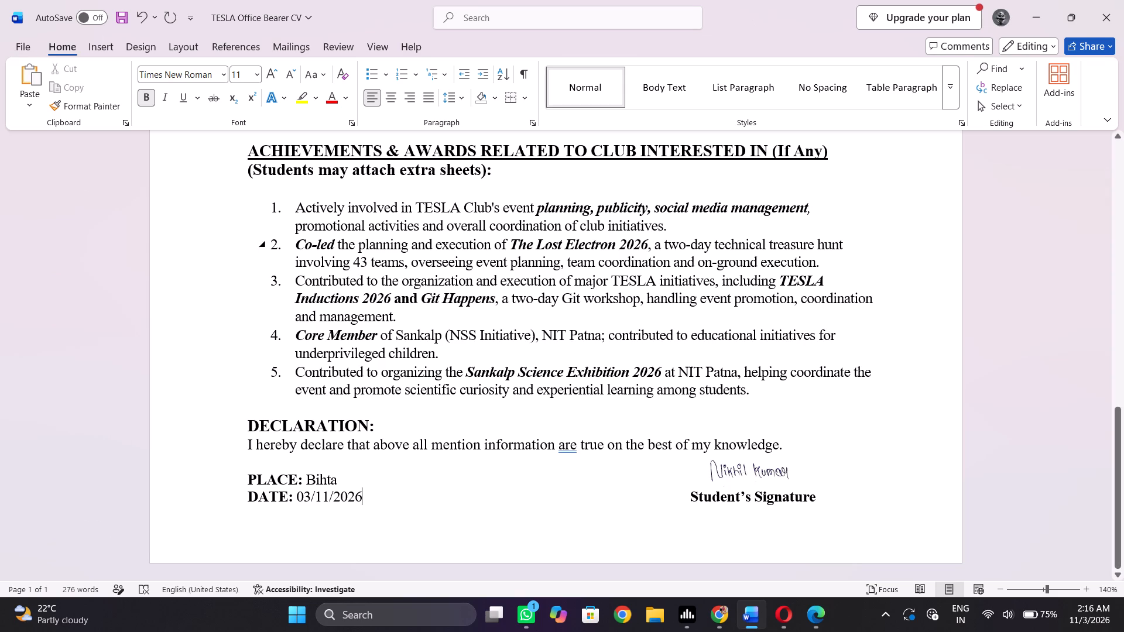
Apply the softest Sharpen/Soften correction preset to the signature picture above Student's Signature.
double_click(751, 473)
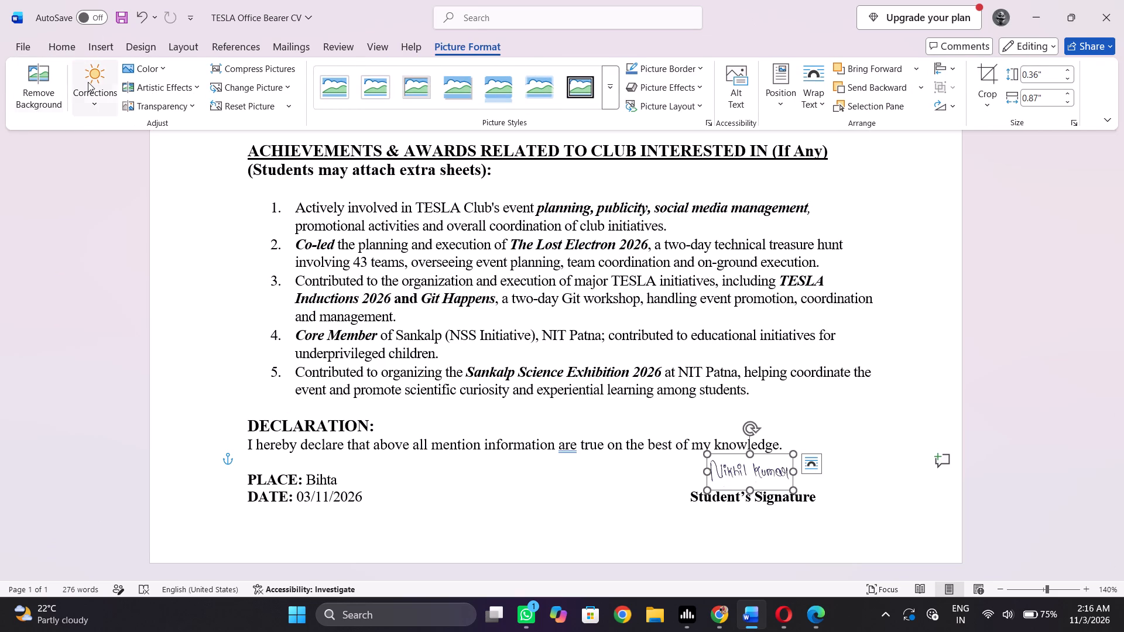
left_click(88, 82)
left_click(108, 157)
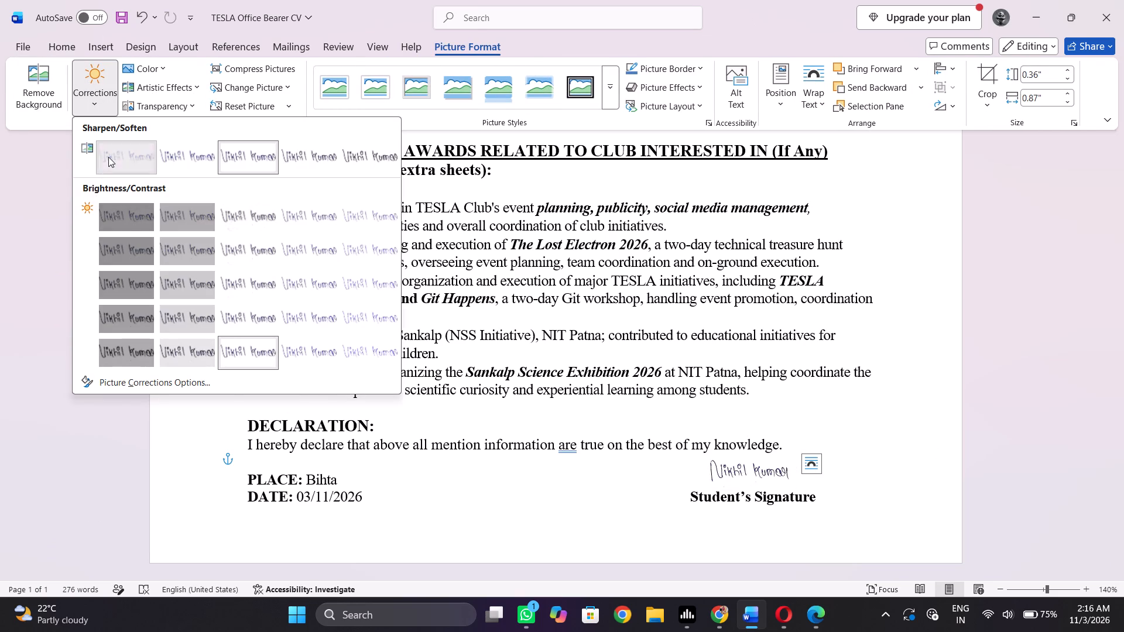
left_click(1064, 414)
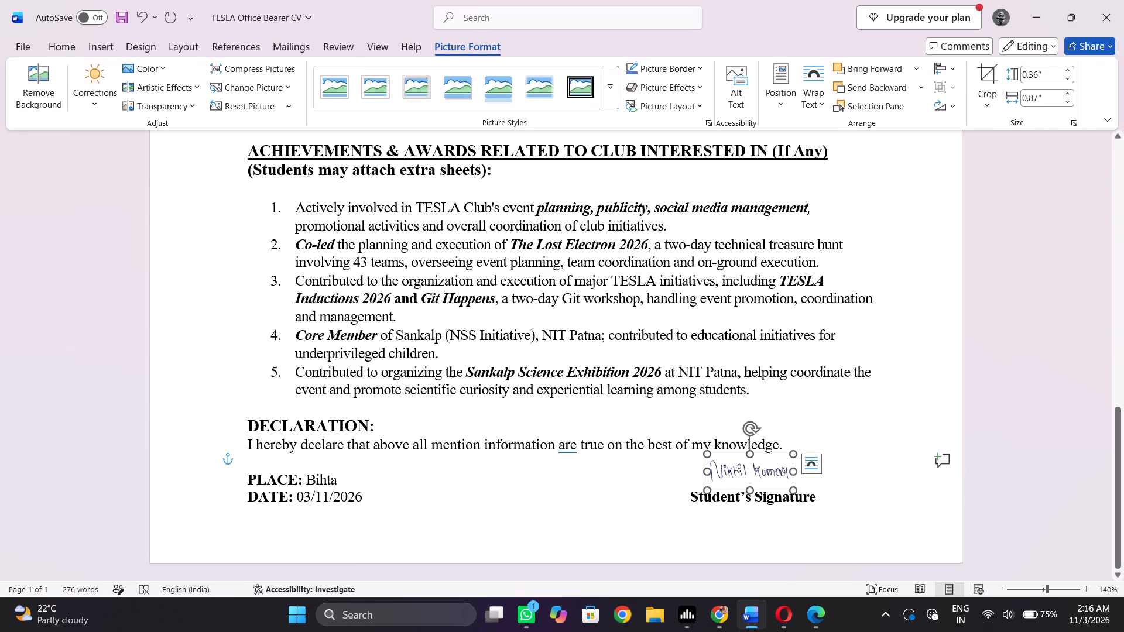
Save the CV as a PDF over the existing TESLA Office Bearer CV PDF in Downloads and check its signature.
left_click(28, 47)
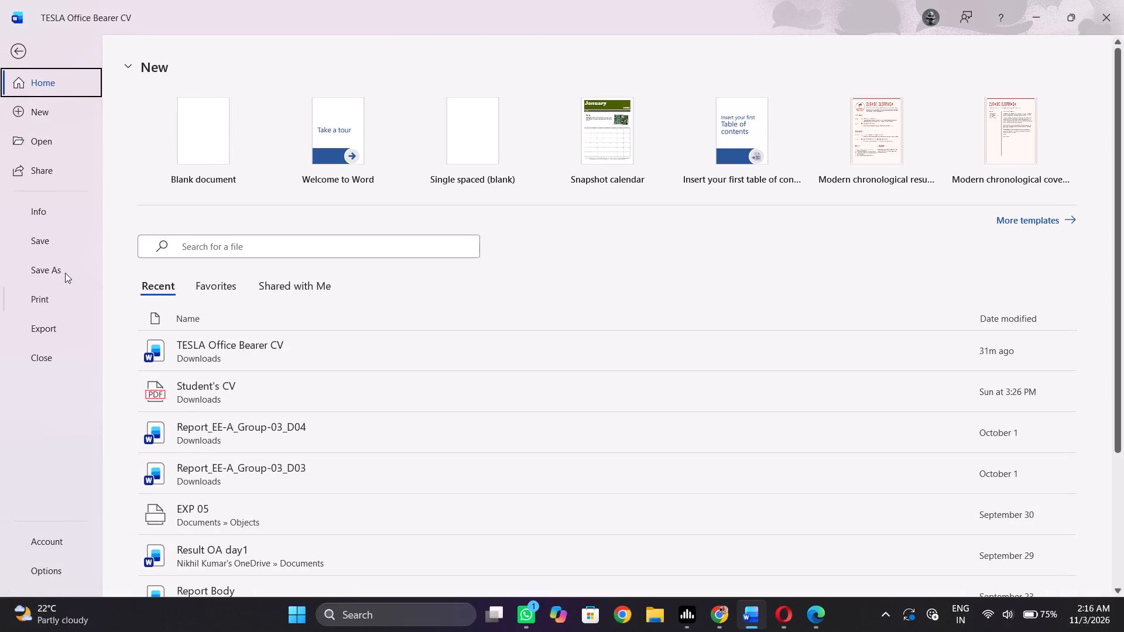
left_click(65, 273)
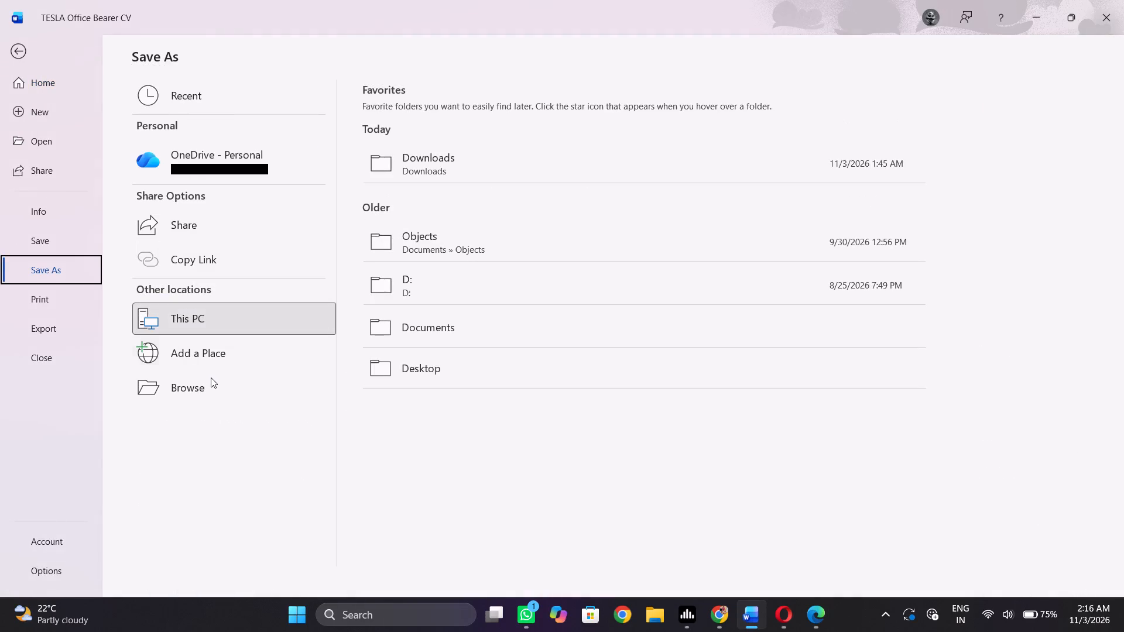
left_click(212, 379)
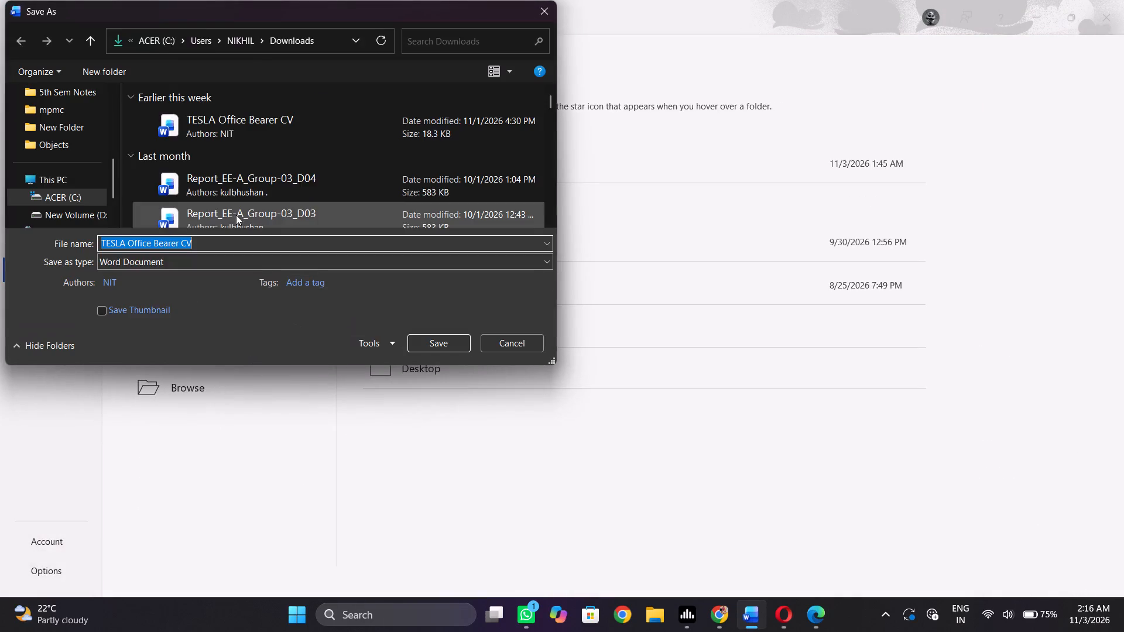
left_click(247, 258)
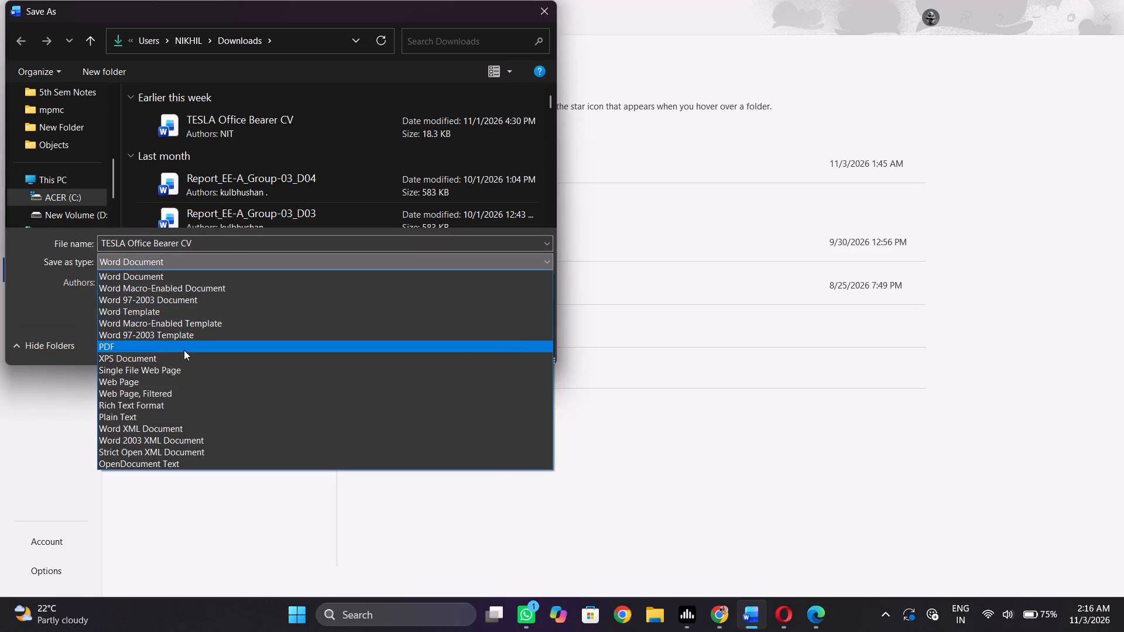
left_click(184, 351)
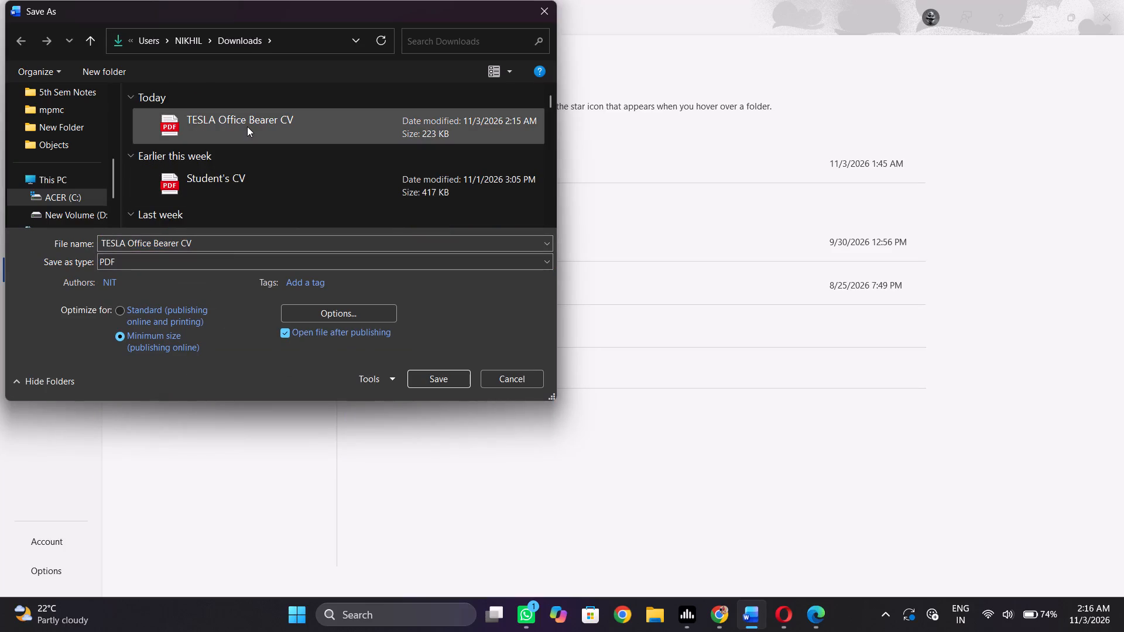
double_click(247, 126)
left_click(314, 238)
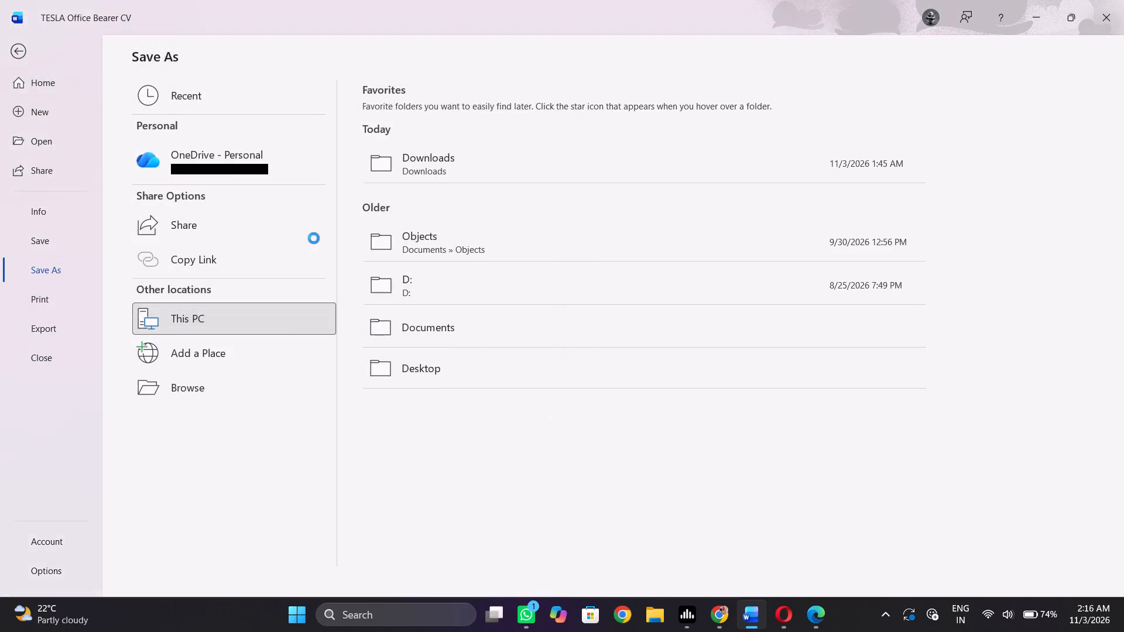
scroll(626, 339, "down", 8)
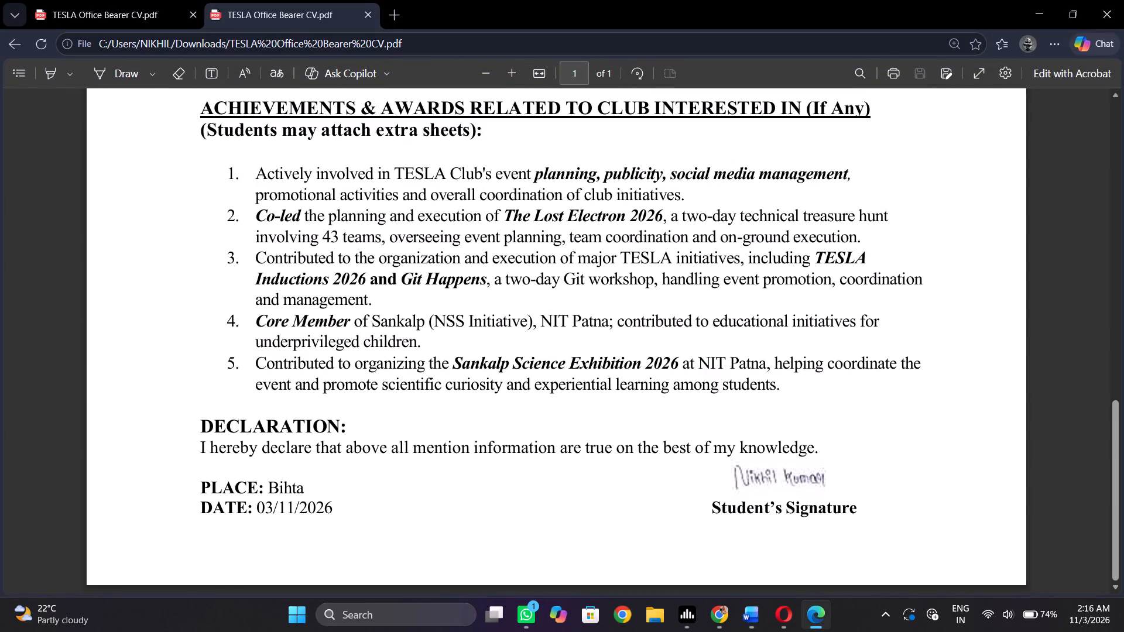
scroll(626, 339, "up", 8)
scroll(626, 339, "down", 12)
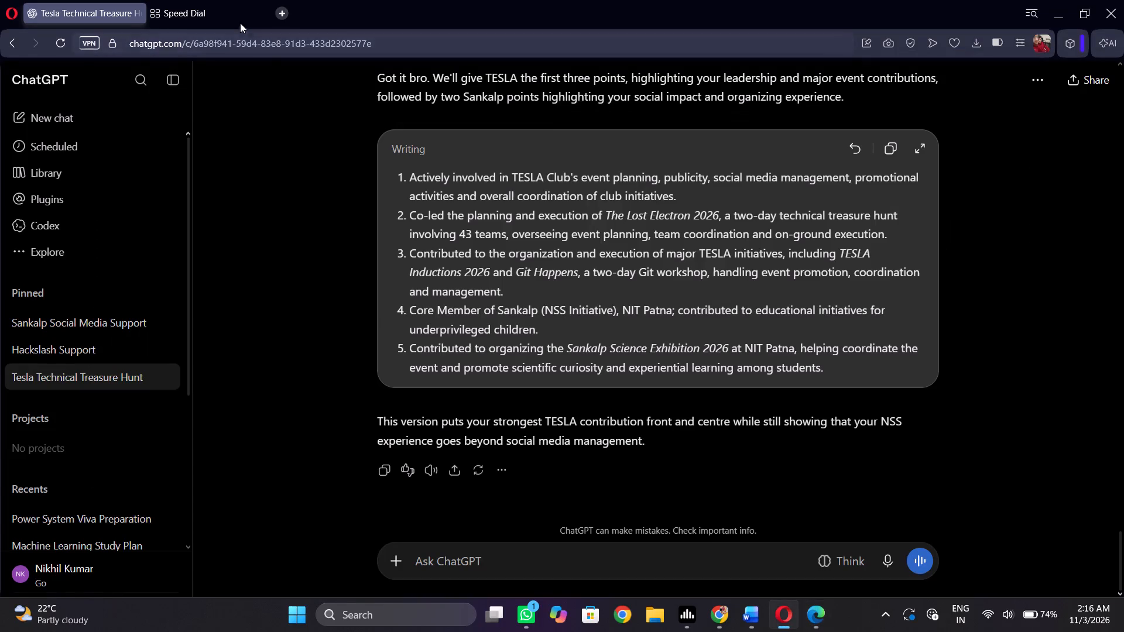
Switch to Opera, search the web for "bg remove" and open the remove.bg website.
left_click(233, 17)
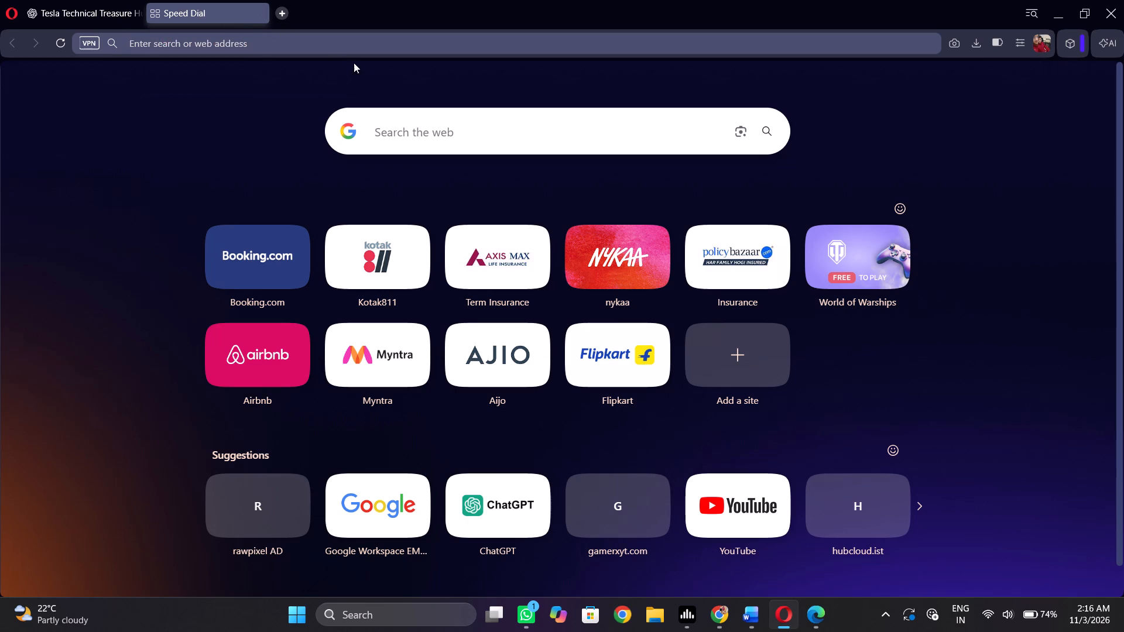
left_click(412, 128)
type("bg remove")
key("Return")
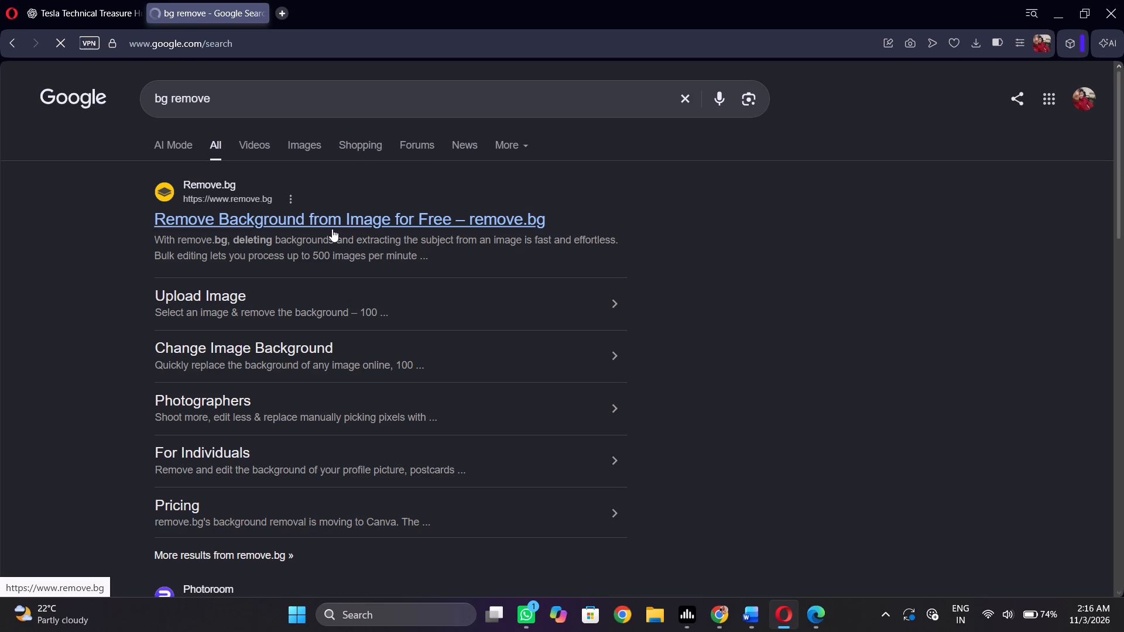
left_click(332, 229)
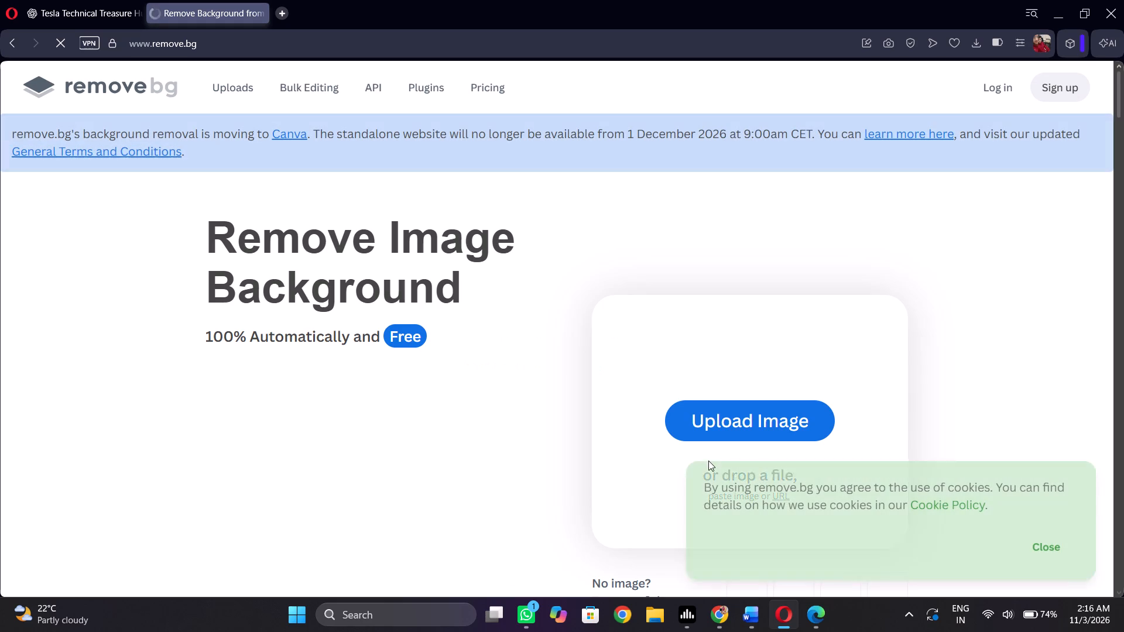
Upload the English signature image "WhatsApp Image 2025-11-24 at 10.45.32 PM" from drive D: for background removal.
left_click(737, 427)
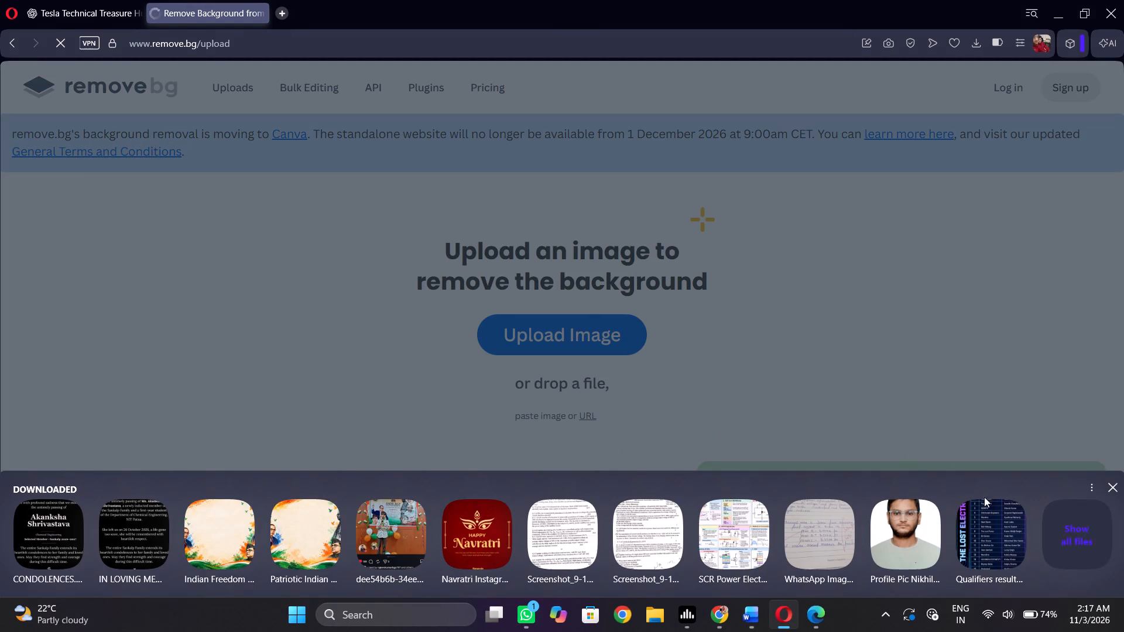
left_click(1084, 552)
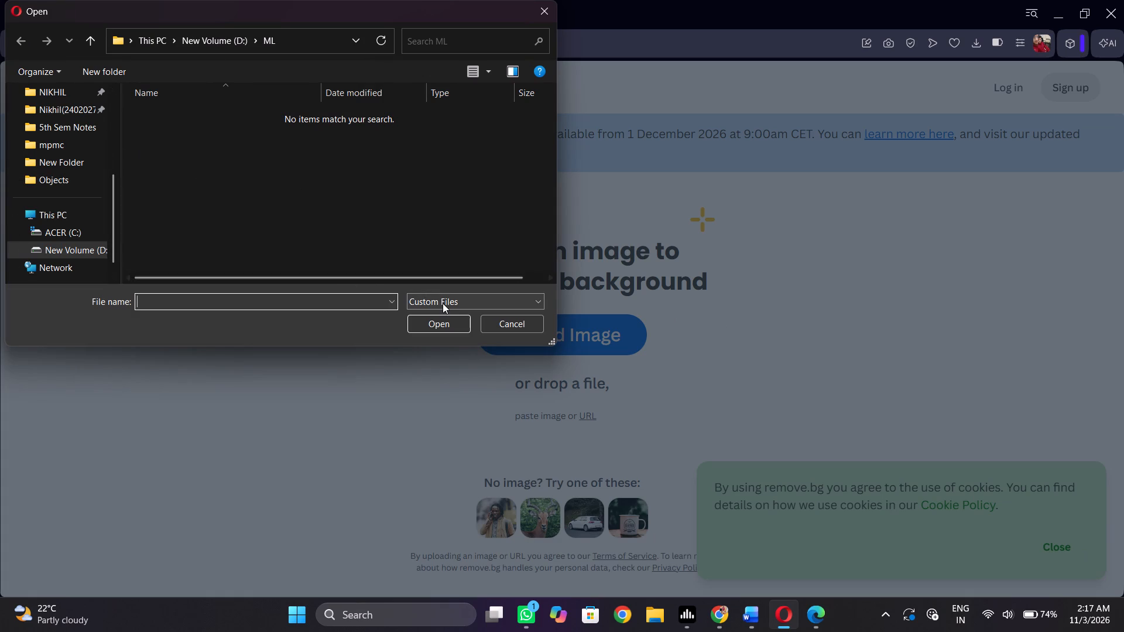
scroll(280, 153, "down", 7)
scroll(280, 153, "up", 5)
left_click(207, 42)
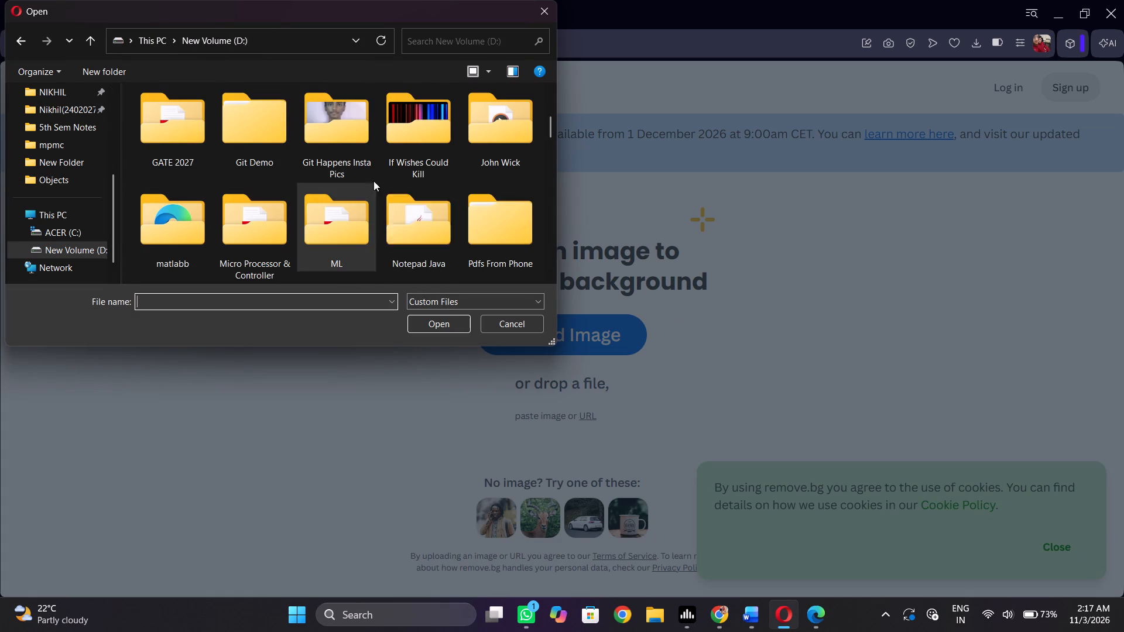
scroll(356, 233, "down", 16)
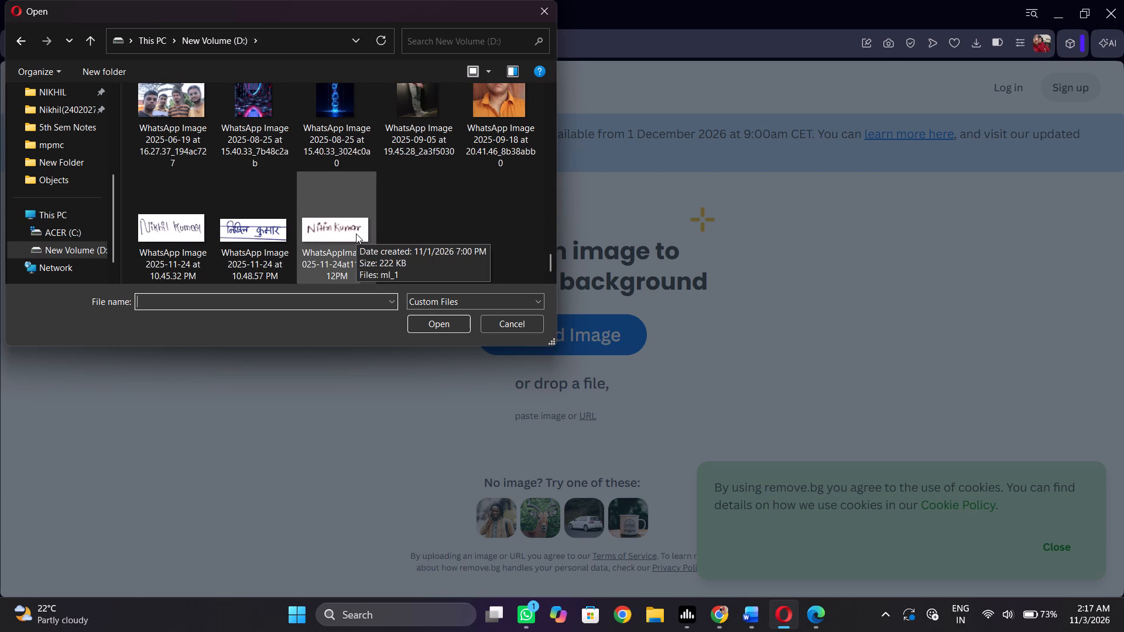
scroll(356, 233, "right", 1)
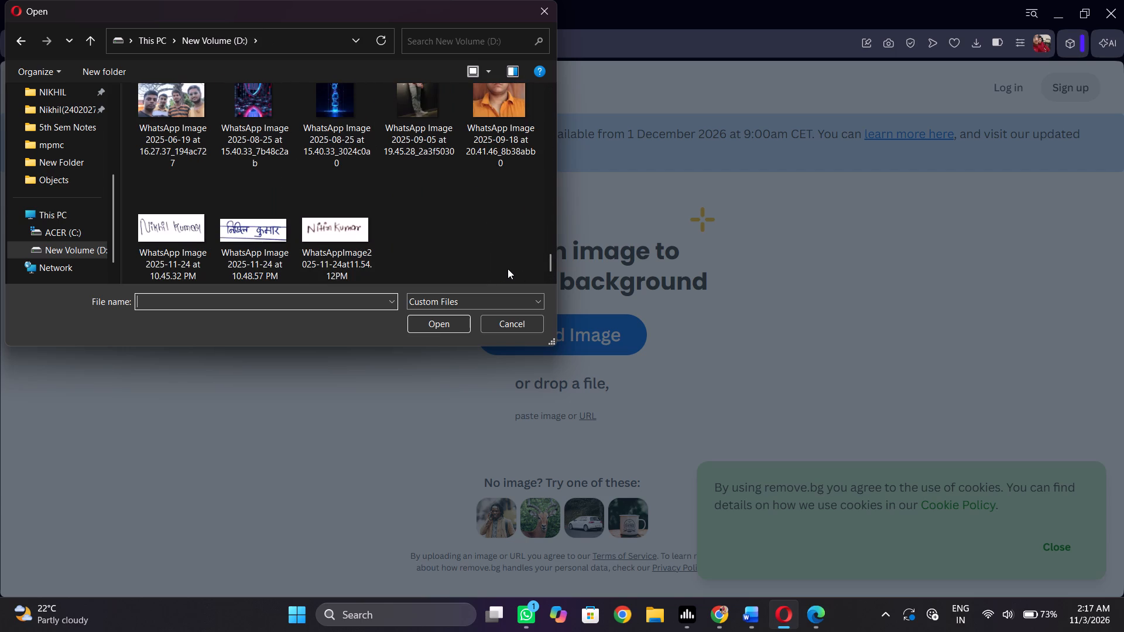
double_click(181, 221)
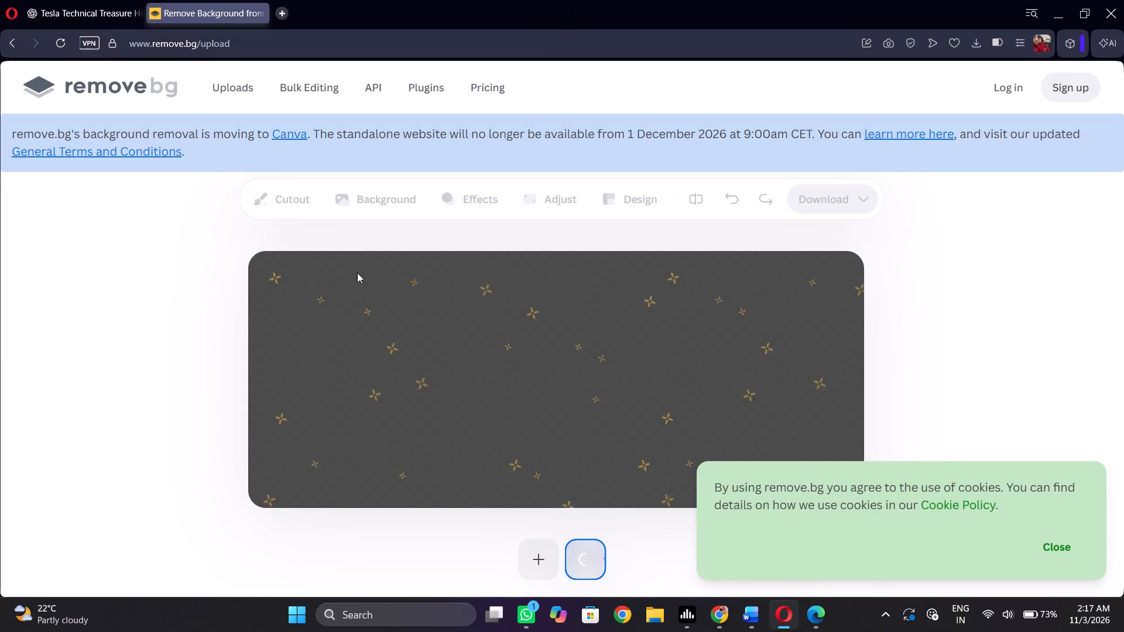
Dismiss the cookie notice and download the free 583 x 243 preview of the background-free signature.
scroll(686, 394, "down", 4)
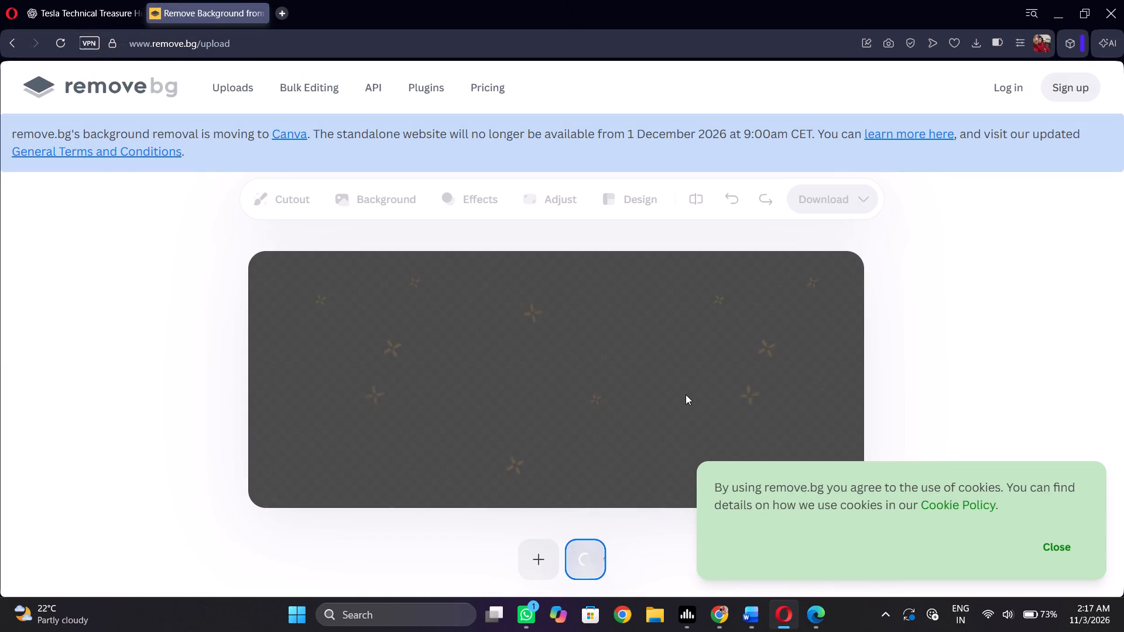
left_click(1051, 542)
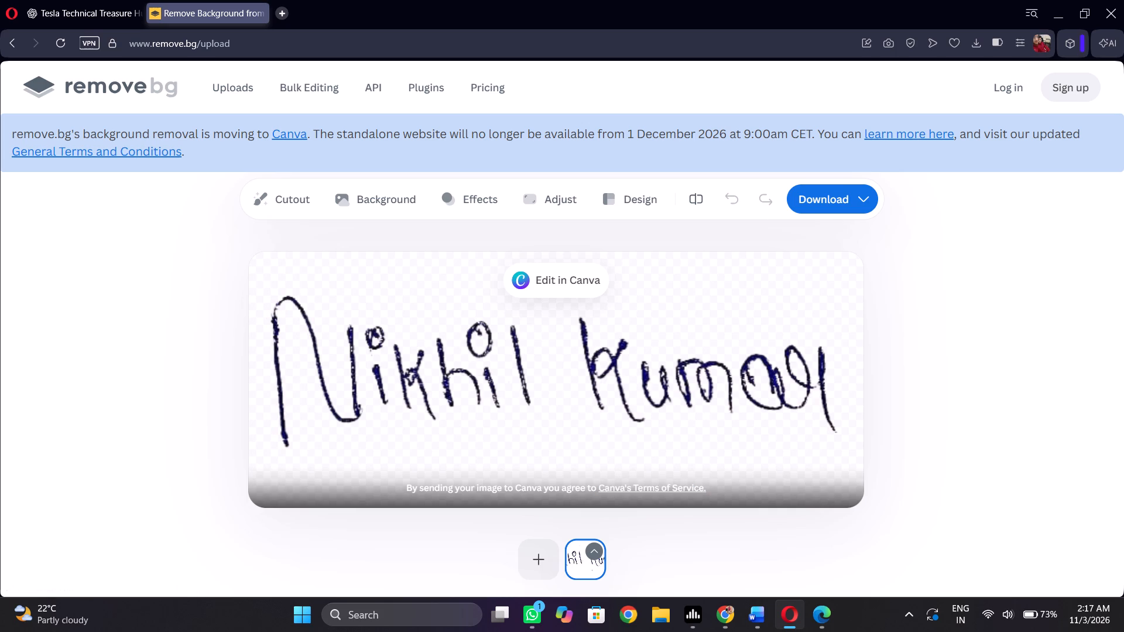
left_click(806, 205)
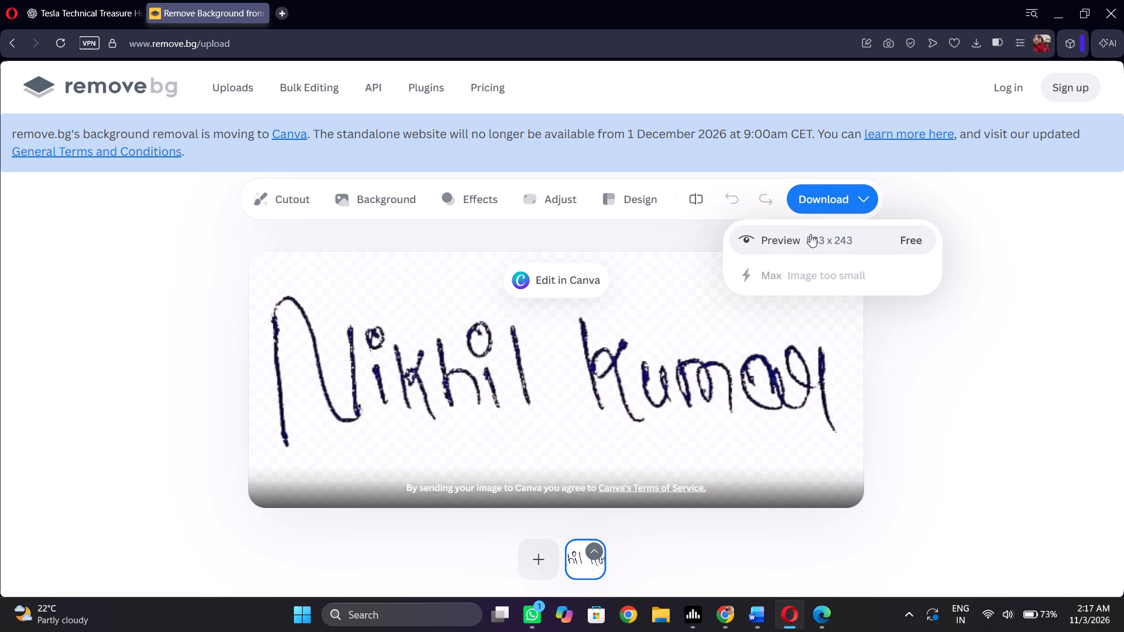
left_click(810, 234)
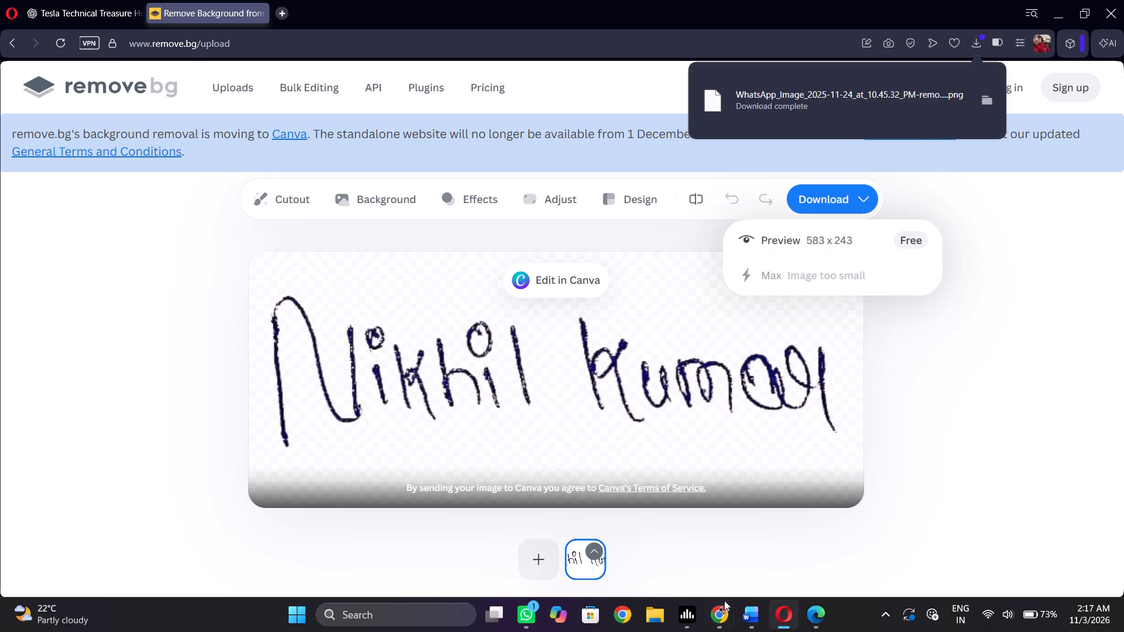
Switch to Word and replace the signature picture above Student's Signature with the background-removed PNG from Downloads.
left_click(747, 624)
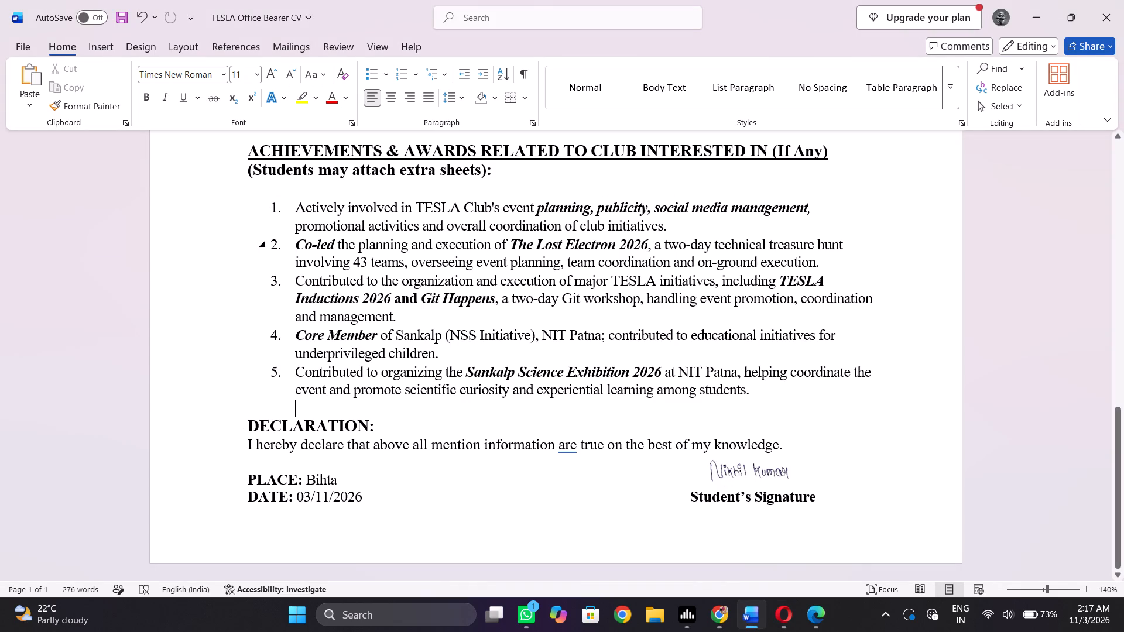
left_click(761, 468)
double_click(761, 468)
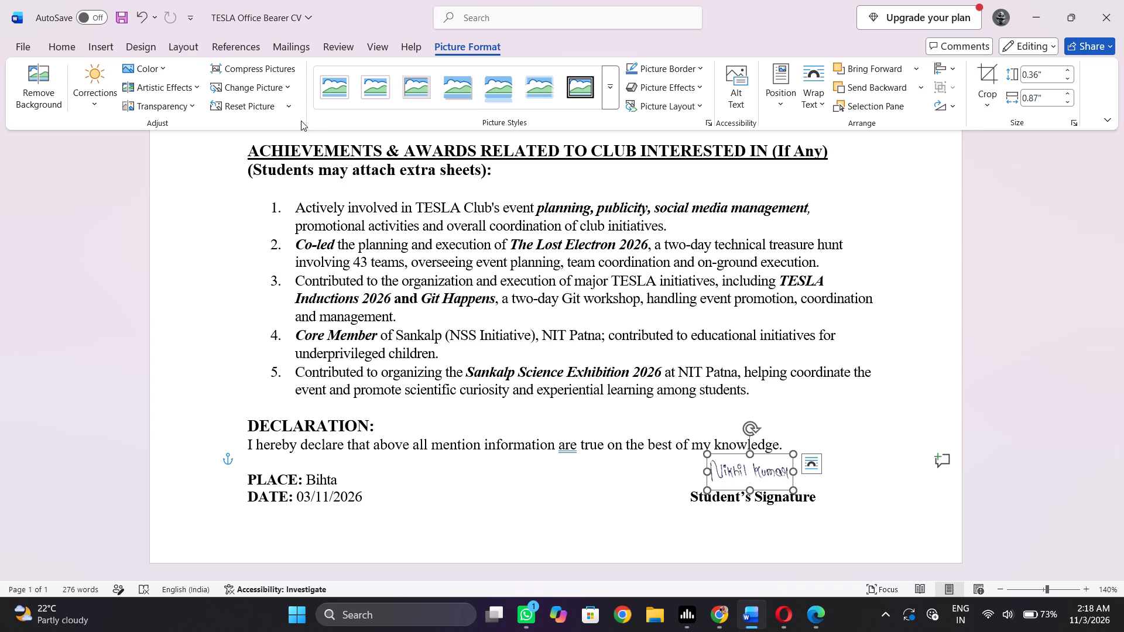
left_click(281, 88)
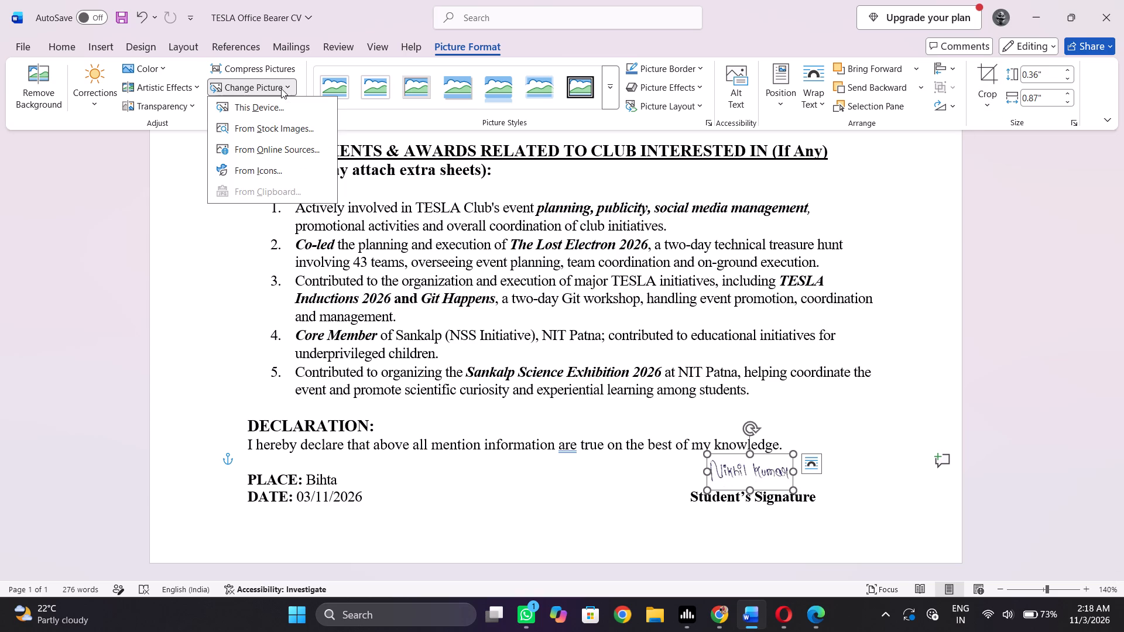
left_click(281, 105)
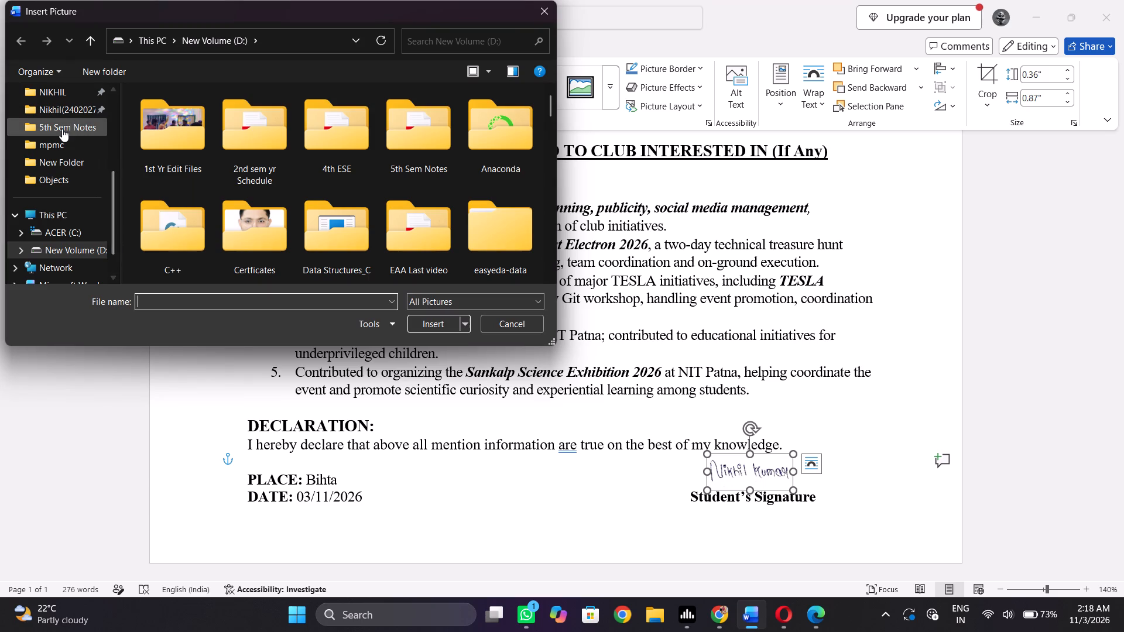
scroll(62, 129, "up", 8)
left_click(77, 162)
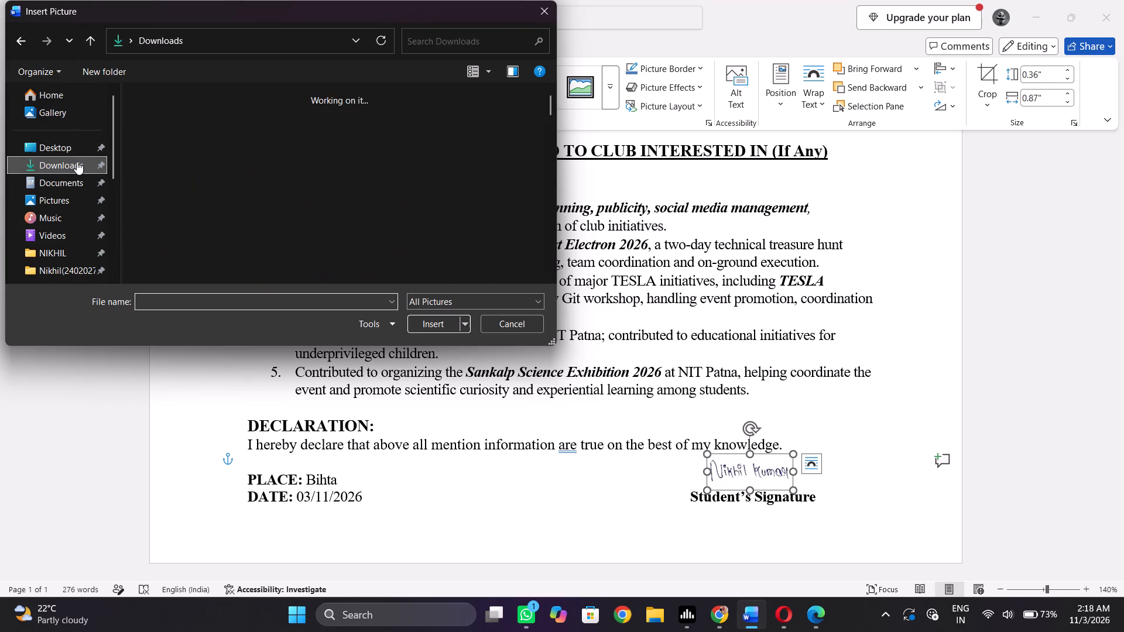
double_click(222, 139)
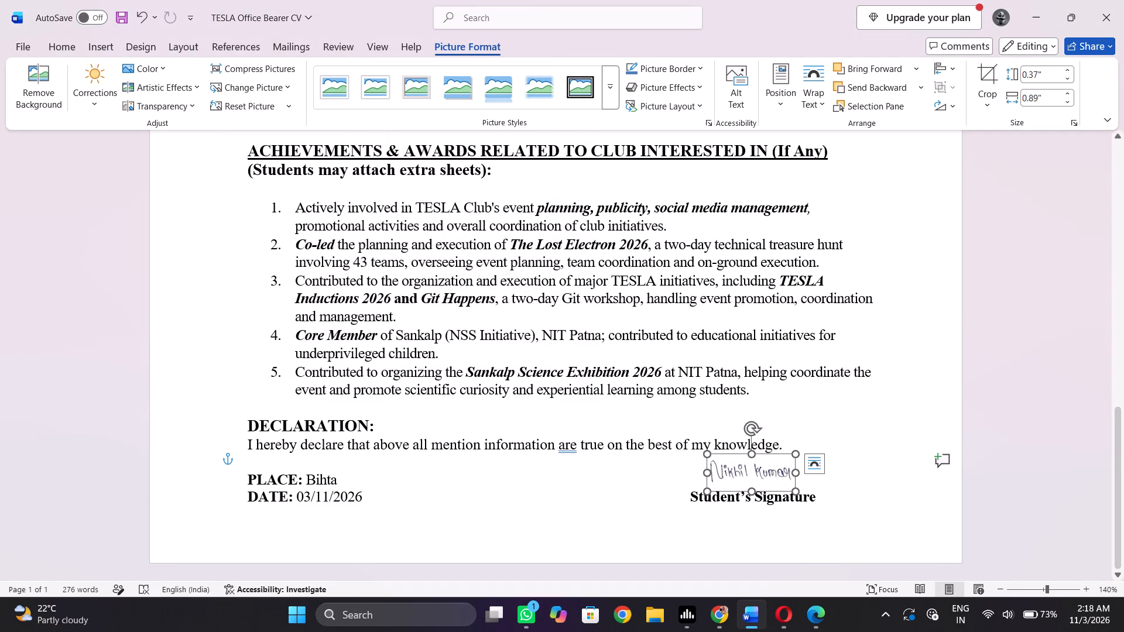
Enlarge the signature picture to about 0.51" by 1.21" and align it just above the Student's Signature label.
left_click_drag(709, 489, 687, 504)
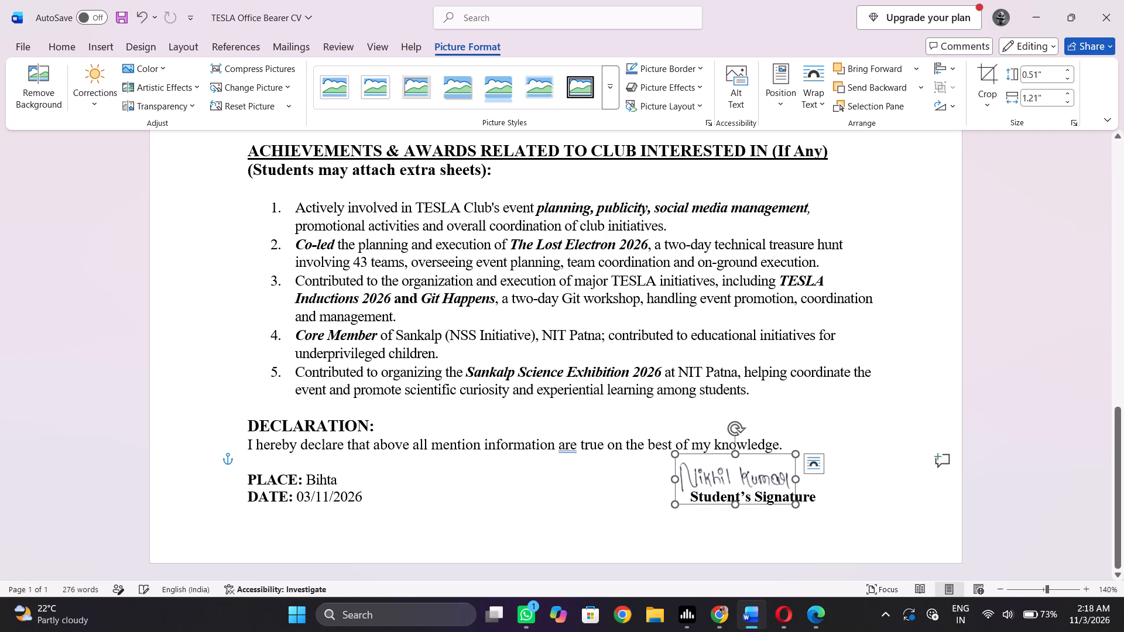
left_click_drag(738, 479, 755, 479)
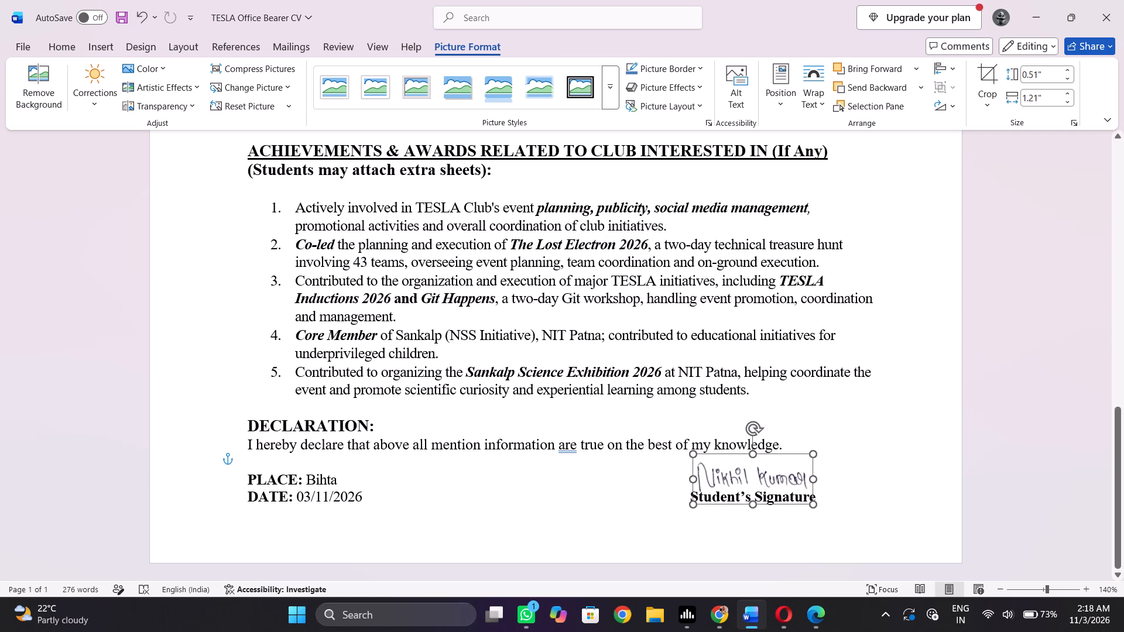
left_click_drag(755, 479, 753, 479)
left_click(753, 479)
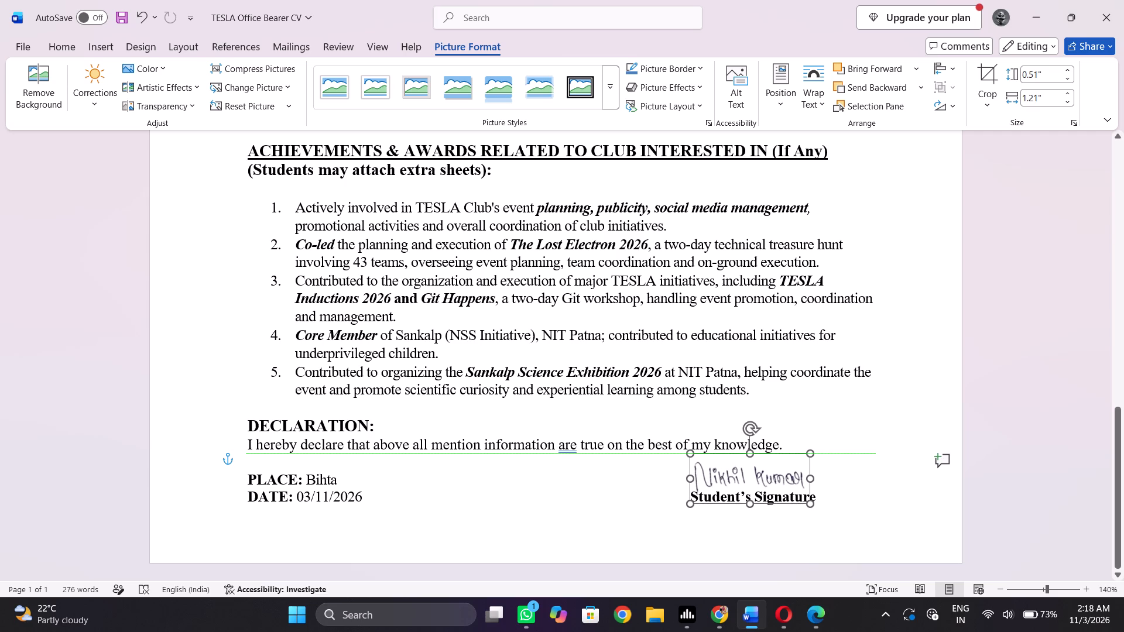
left_click(1017, 353)
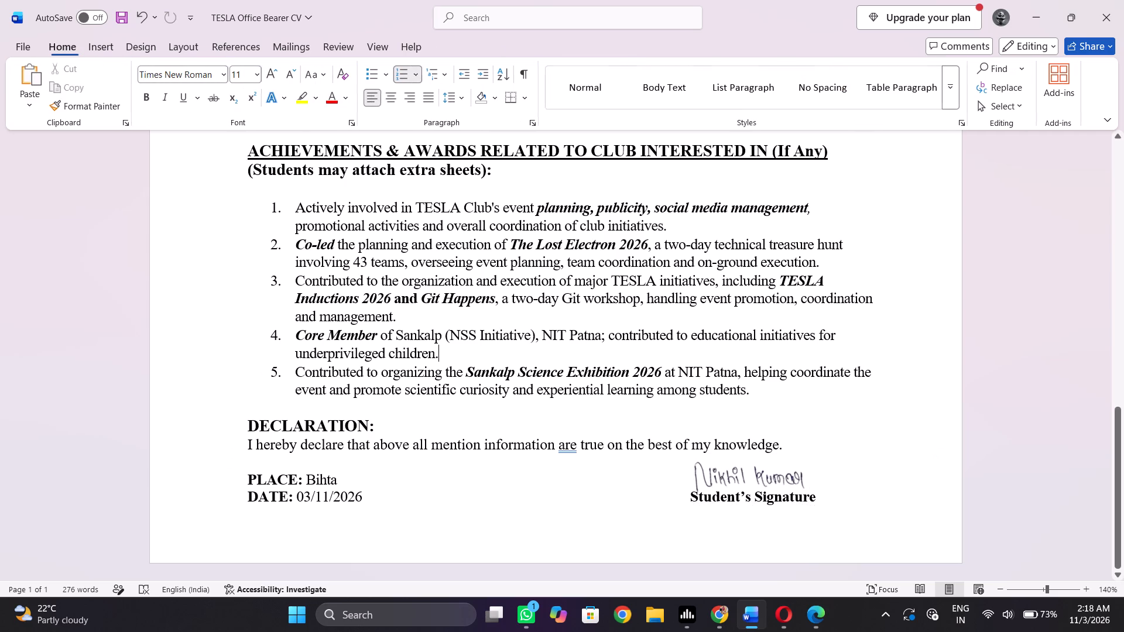
left_click(740, 477)
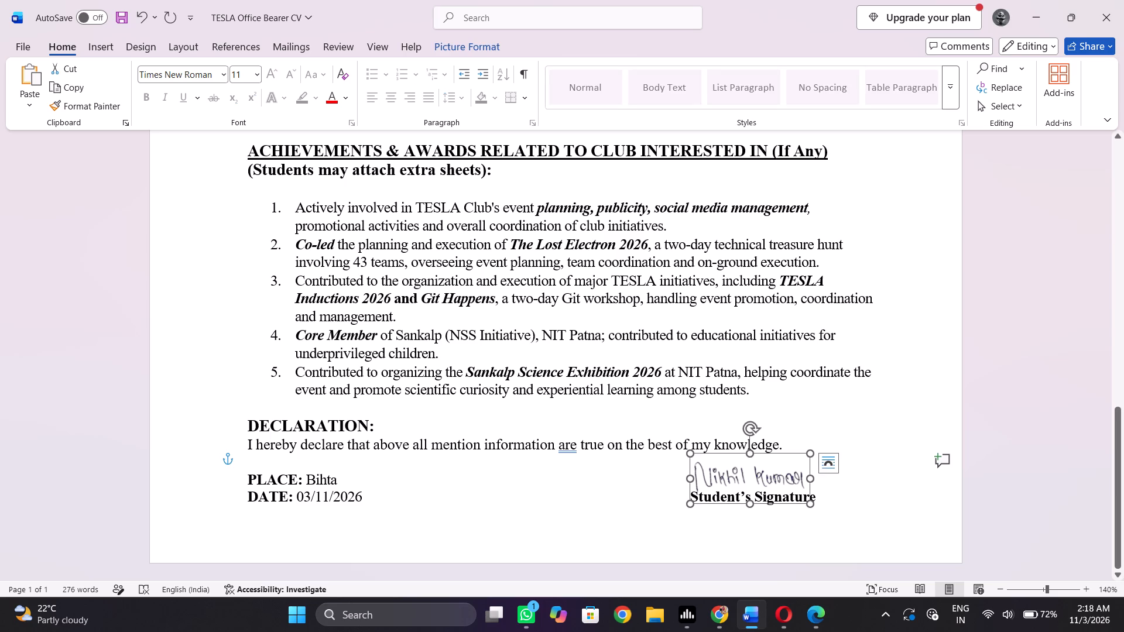
double_click(765, 483)
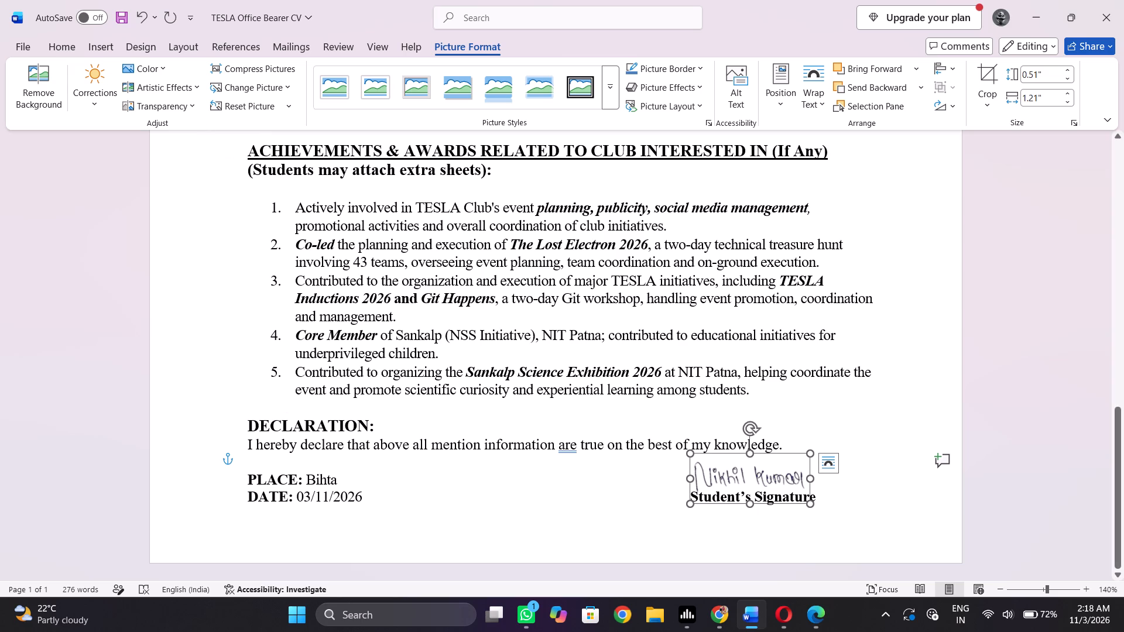
left_click_drag(775, 474, 774, 465)
scroll(774, 465, "up", 7, "ctrl")
left_click_drag(764, 492, 764, 497)
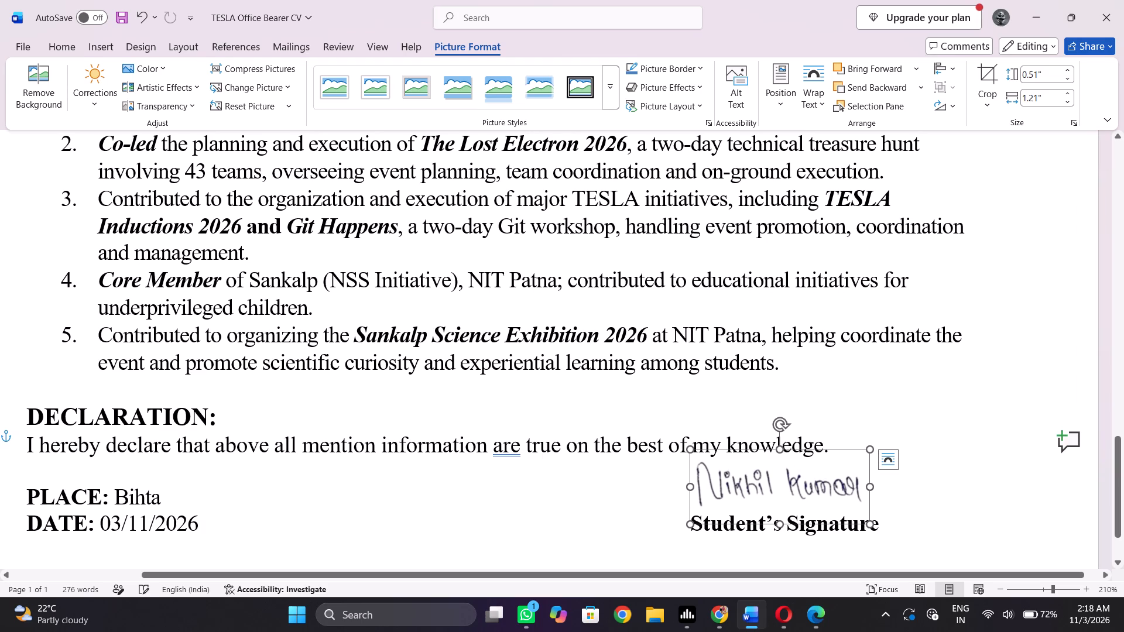
left_click(1001, 518)
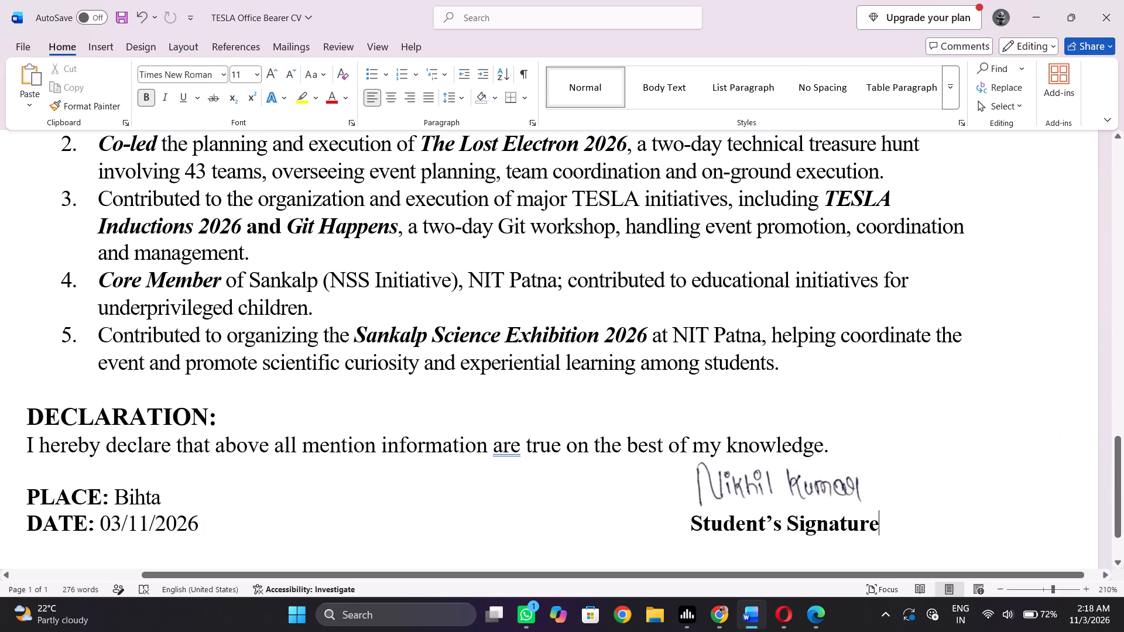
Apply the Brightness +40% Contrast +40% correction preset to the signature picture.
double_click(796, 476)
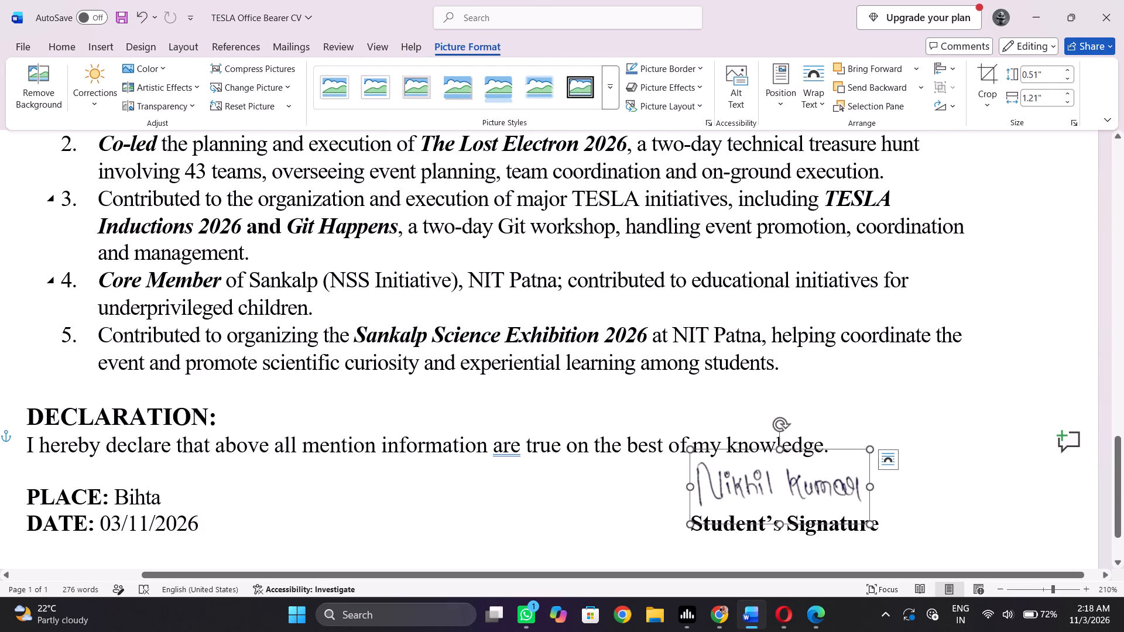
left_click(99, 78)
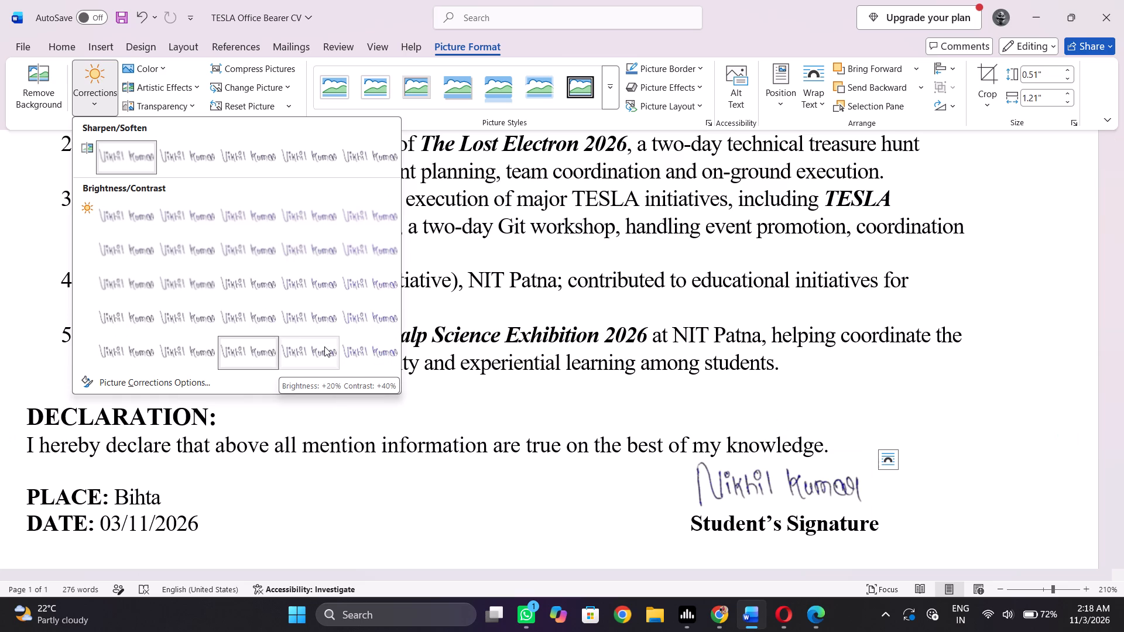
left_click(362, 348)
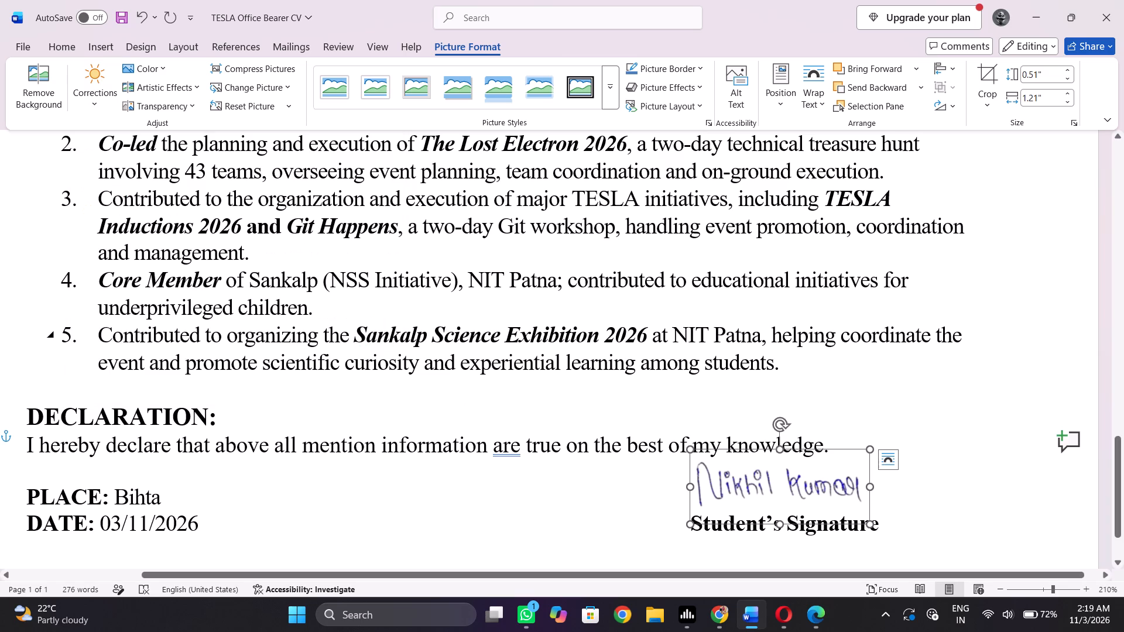
Apply the Brightness -20% Contrast +40% correction preset to the signature picture.
double_click(752, 486)
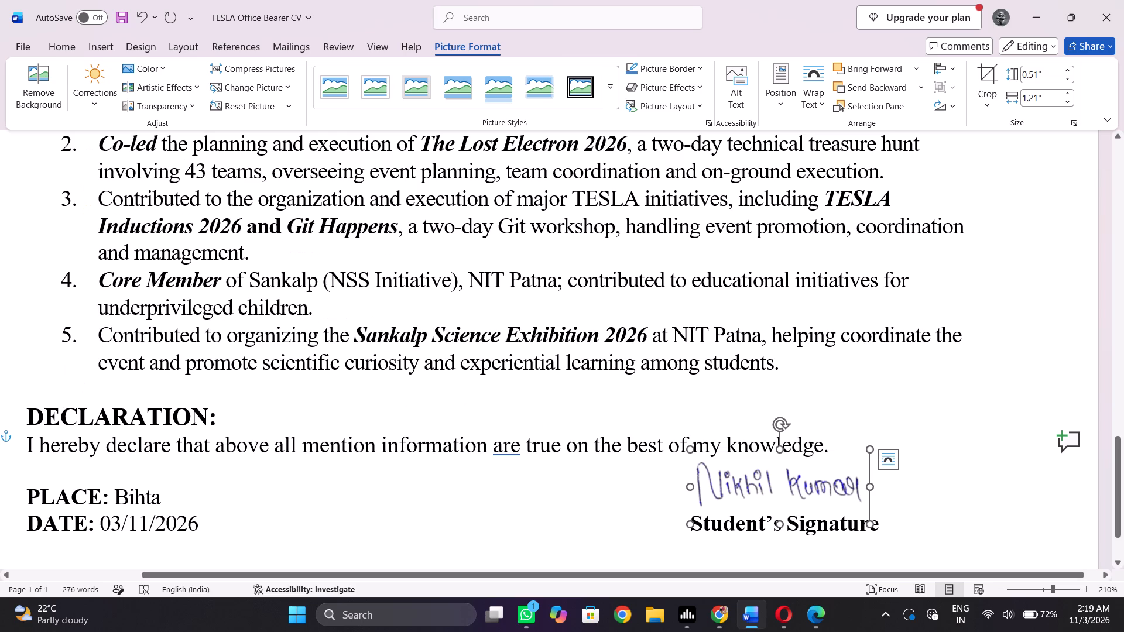
double_click(752, 486)
left_click(107, 79)
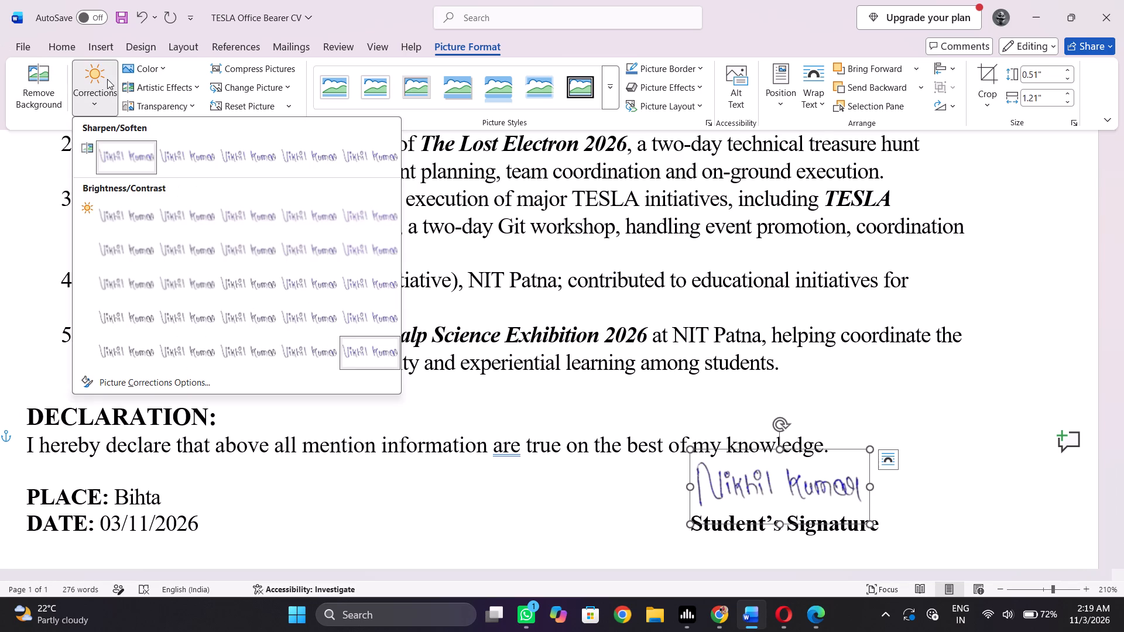
left_click(189, 346)
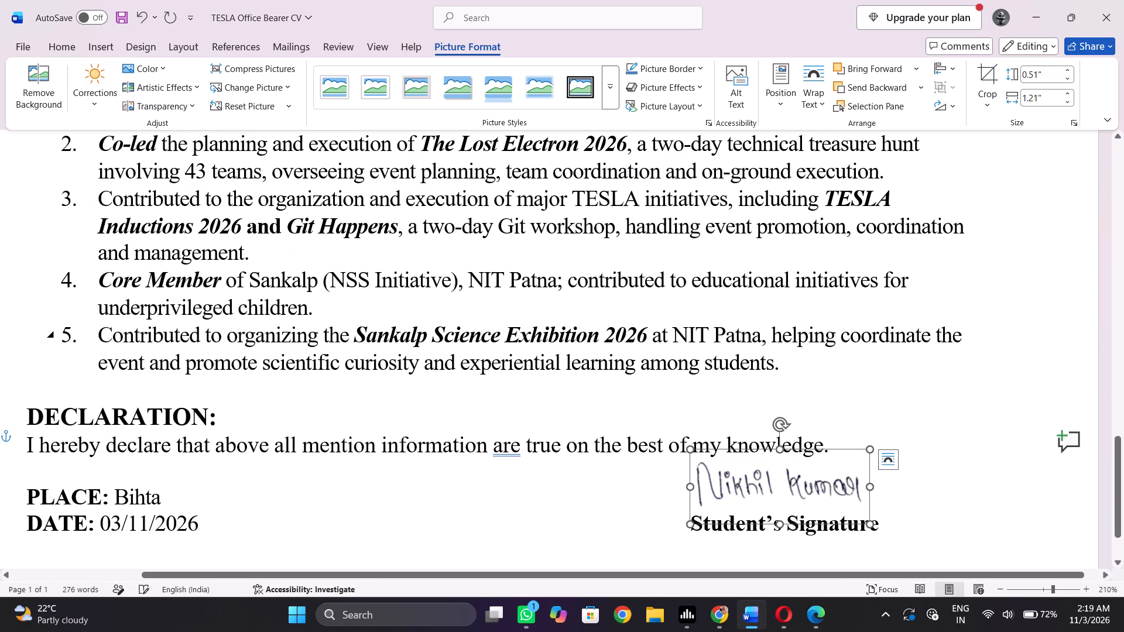
Open the color saturation, tone and recolor presets for the signature picture.
double_click(772, 476)
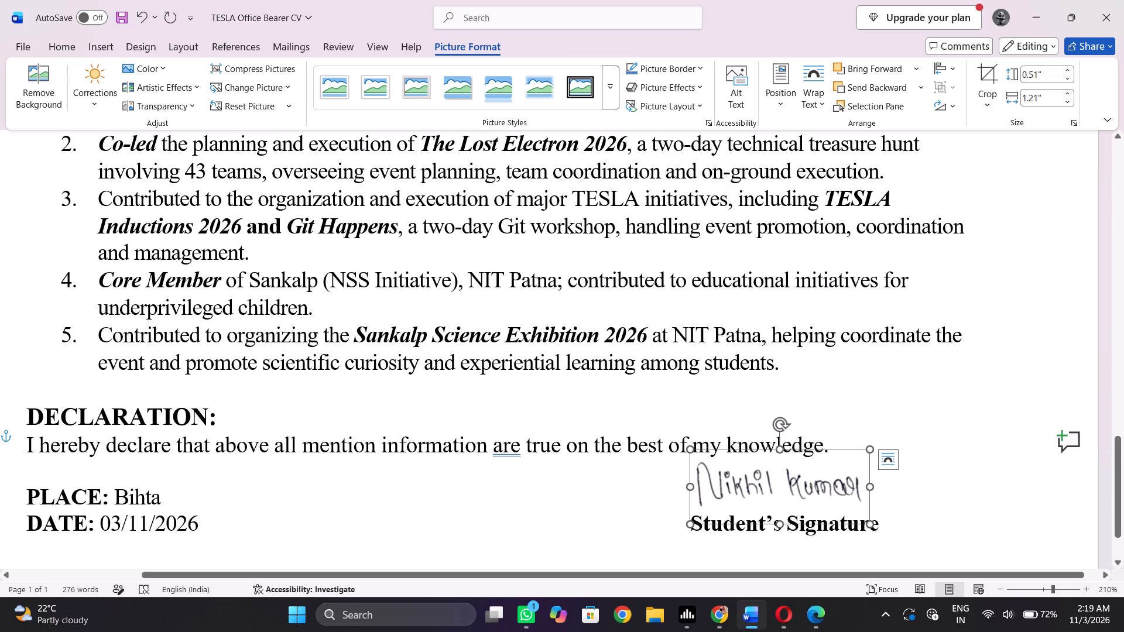
triple_click(772, 476)
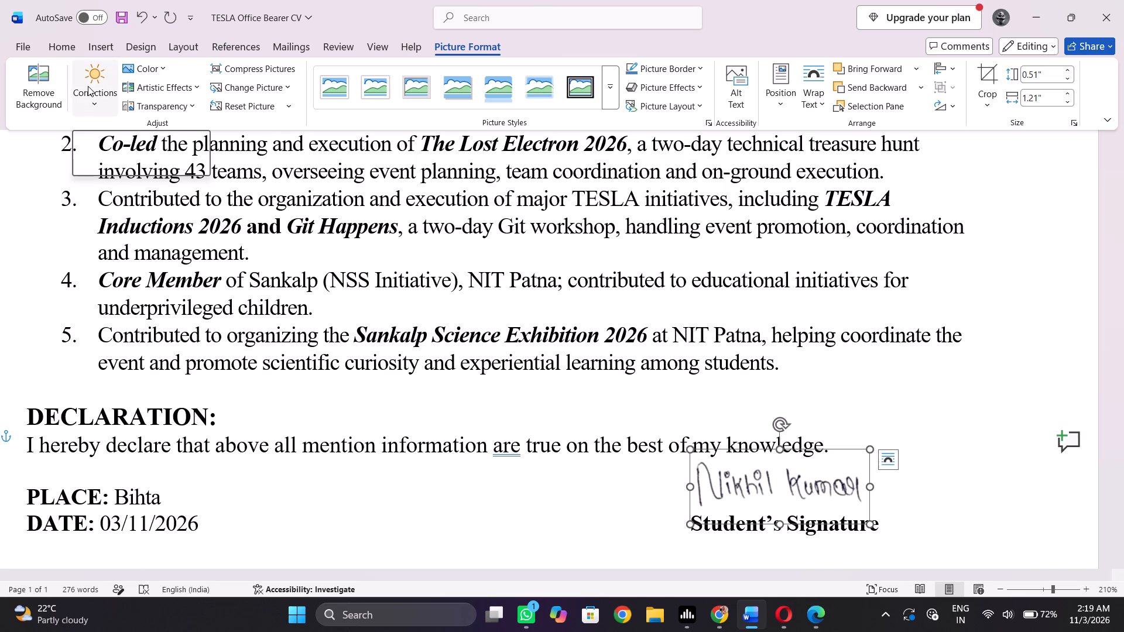
left_click(152, 82)
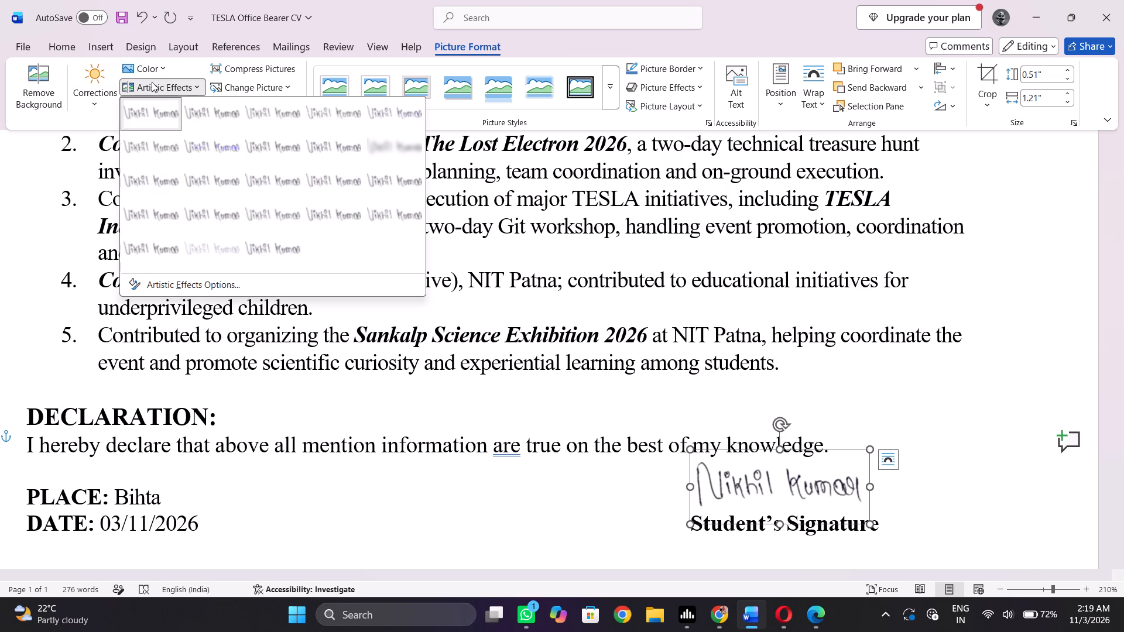
left_click(138, 65)
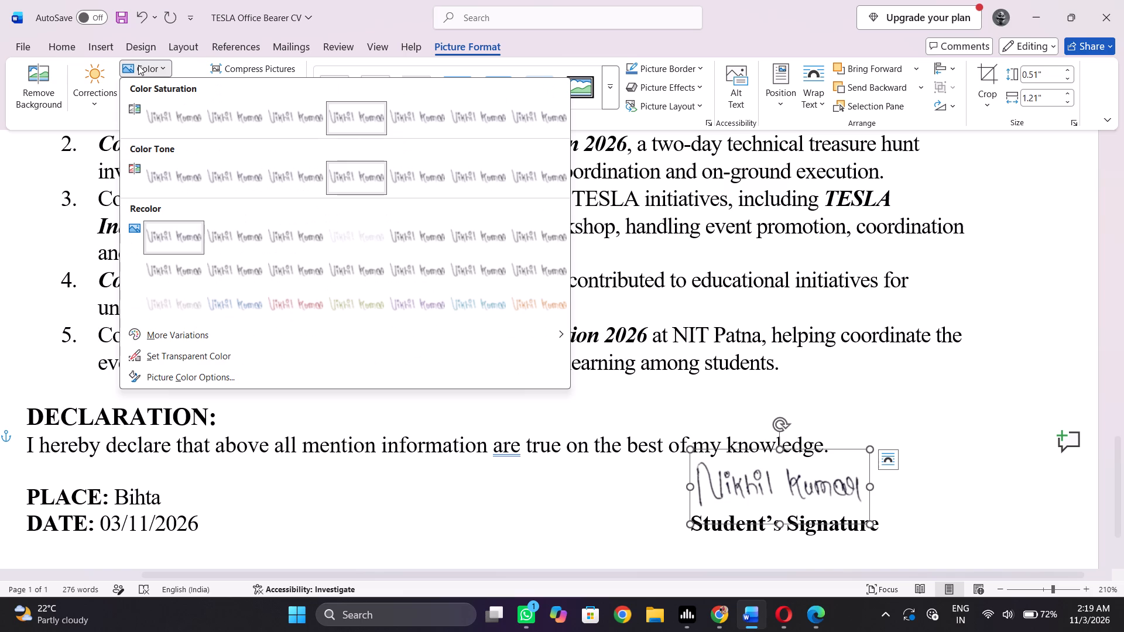
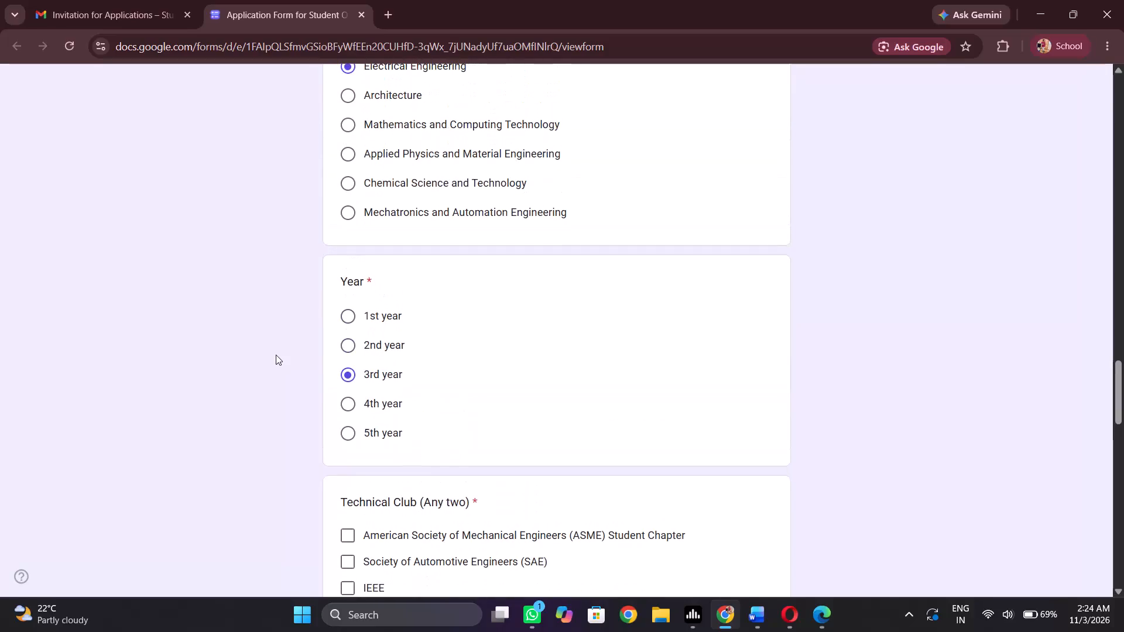
Review the filled-in application form from the personal details through the club choices and the uploaded CV and photo.
scroll(276, 355, "up", 1)
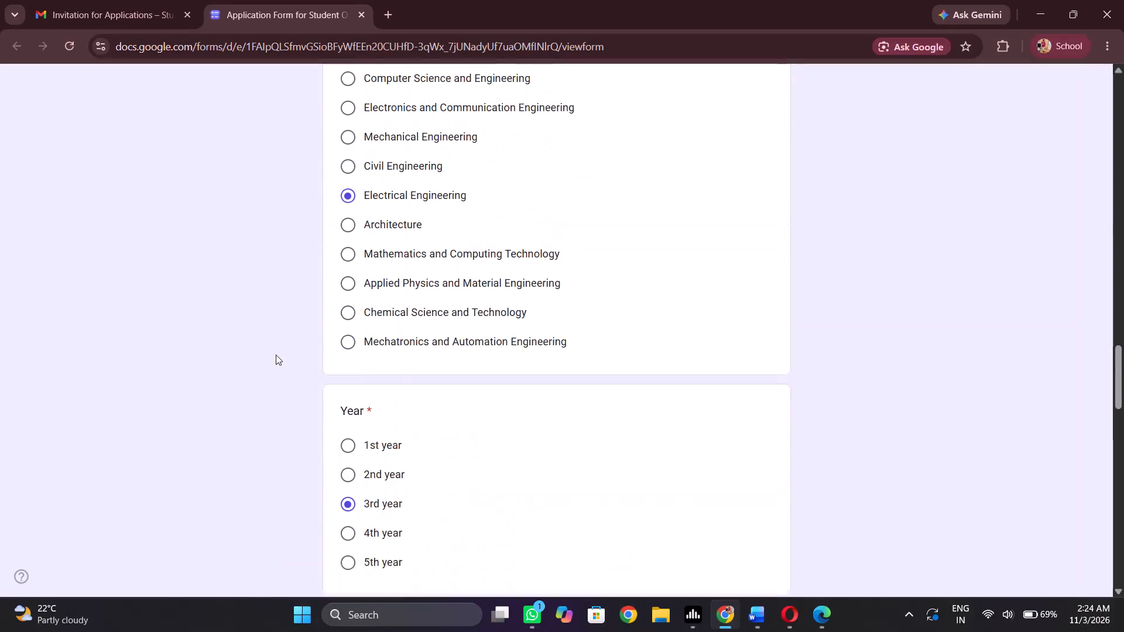
scroll(276, 355, "up", 3)
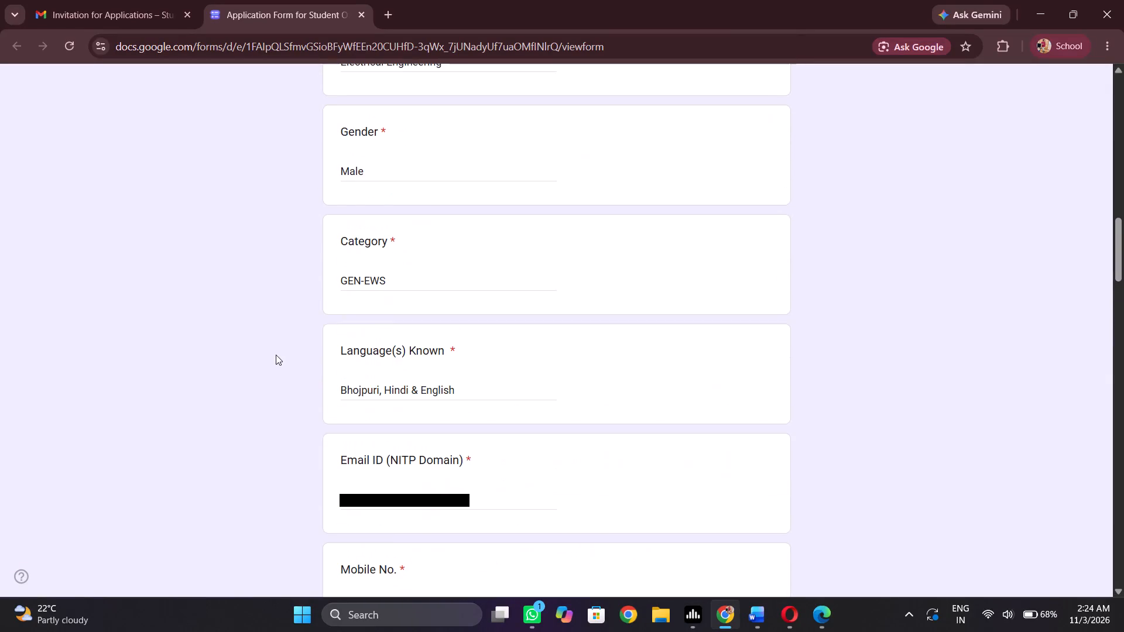
scroll(276, 355, "up", 4)
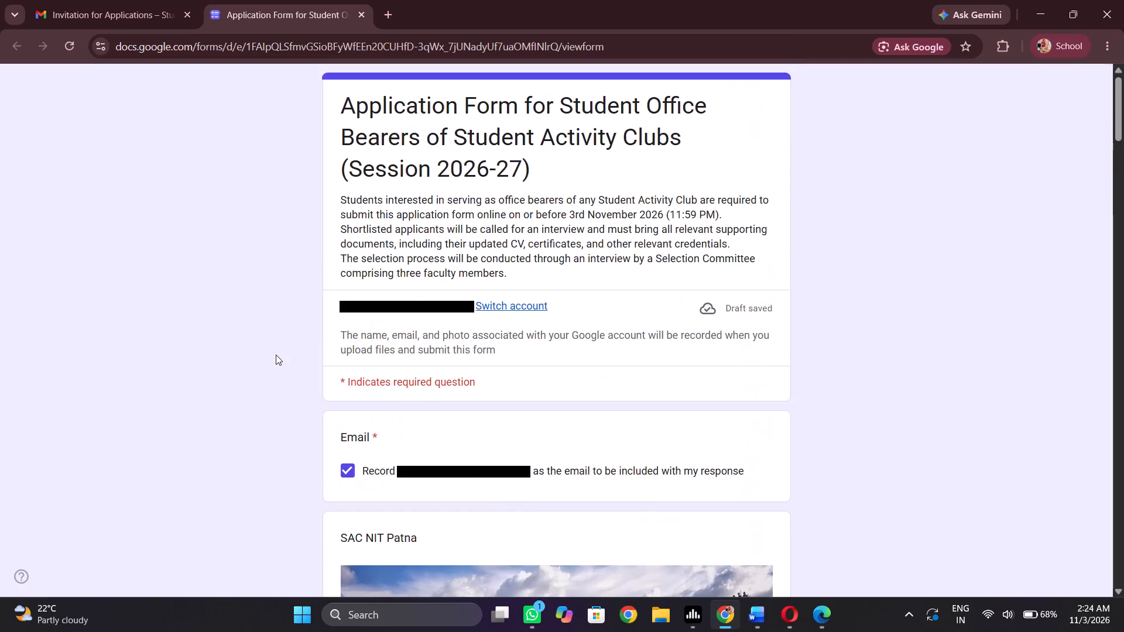
scroll(276, 355, "up", 5)
scroll(276, 355, "down", 5)
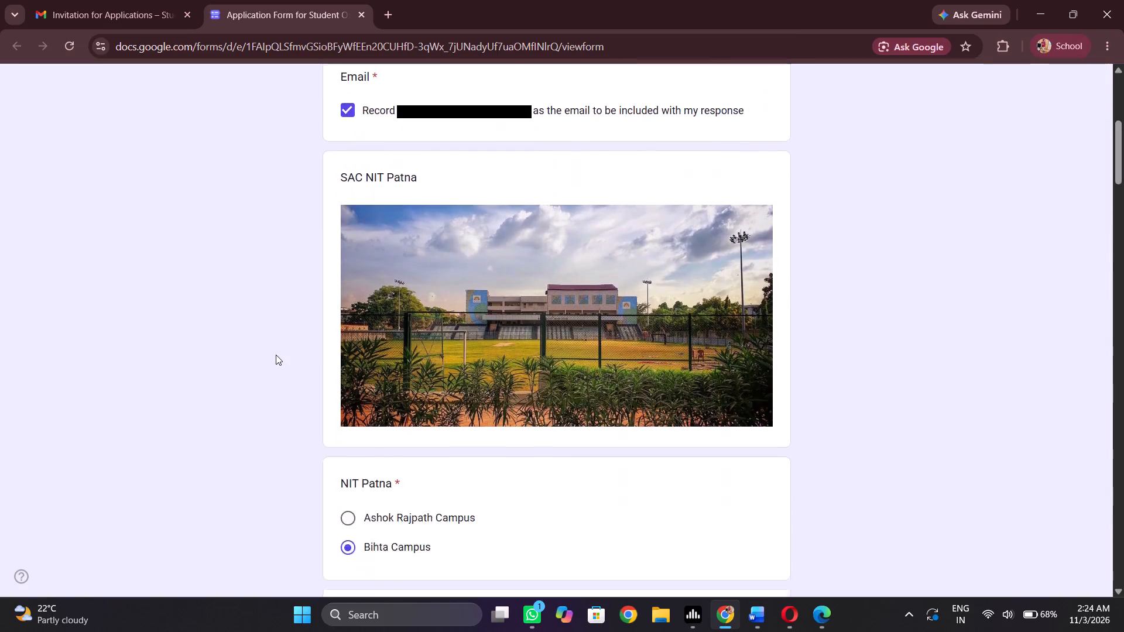
scroll(276, 355, "down", 19)
scroll(276, 355, "up", 6)
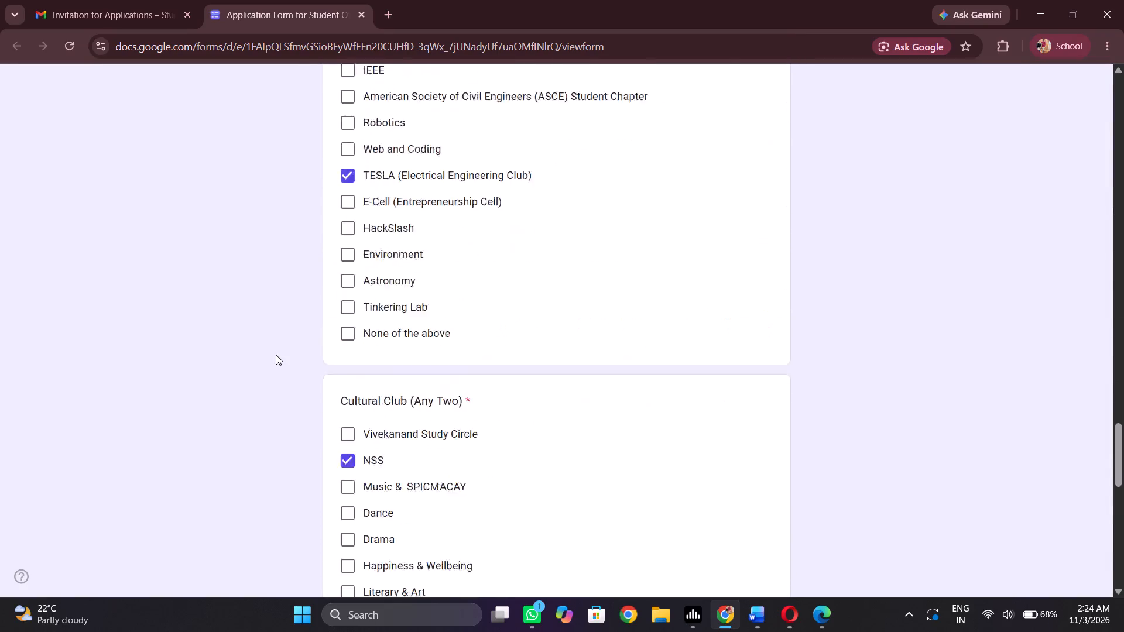
scroll(276, 355, "up", 15)
scroll(276, 355, "up", 8)
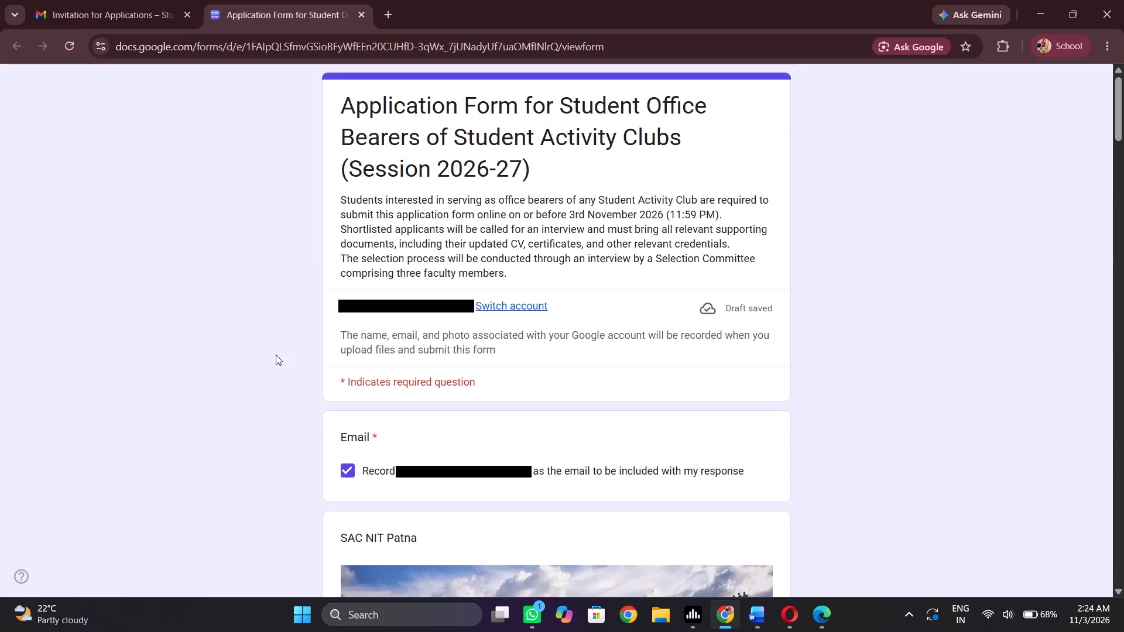
scroll(276, 355, "left", 3)
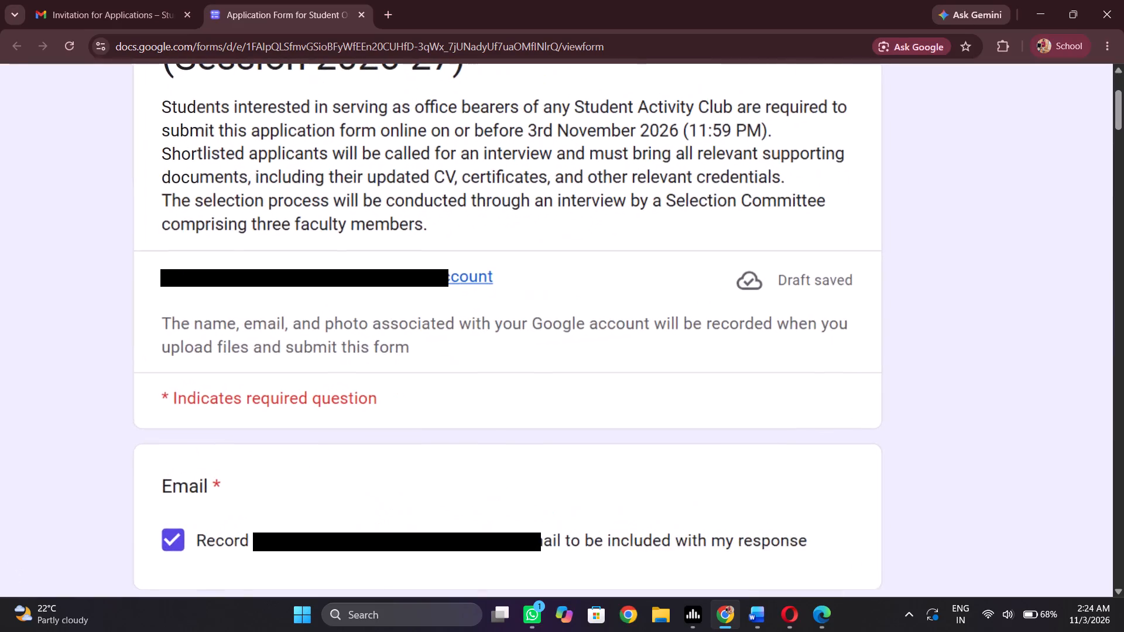
scroll(276, 355, "right", 1)
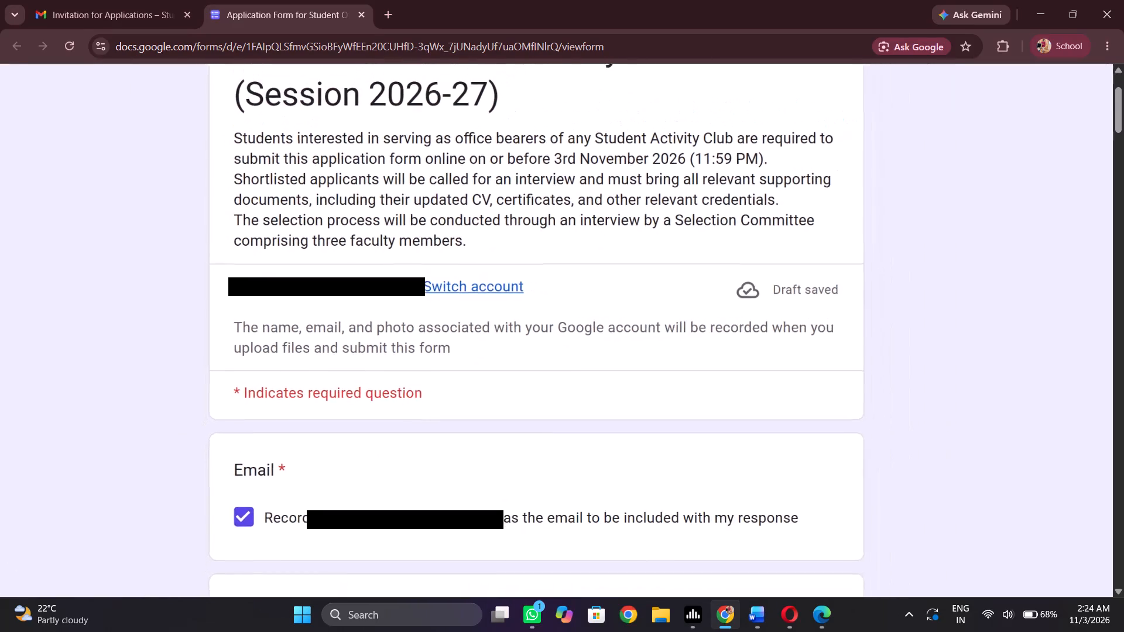
scroll(276, 355, "down", 16)
scroll(276, 355, "down", 6)
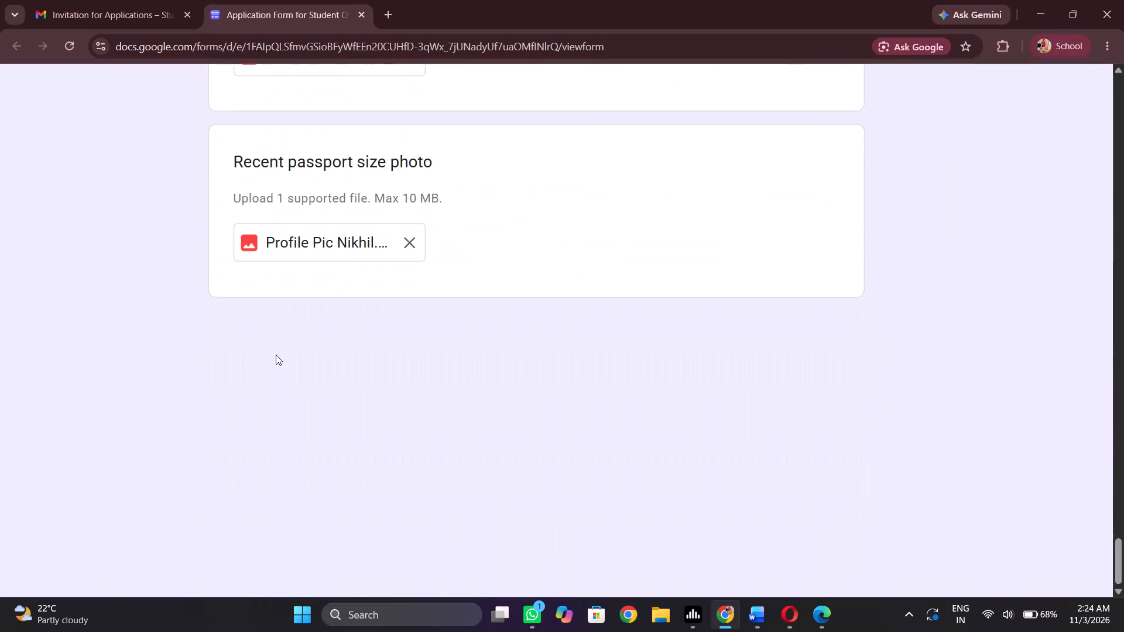
scroll(276, 355, "up", 3)
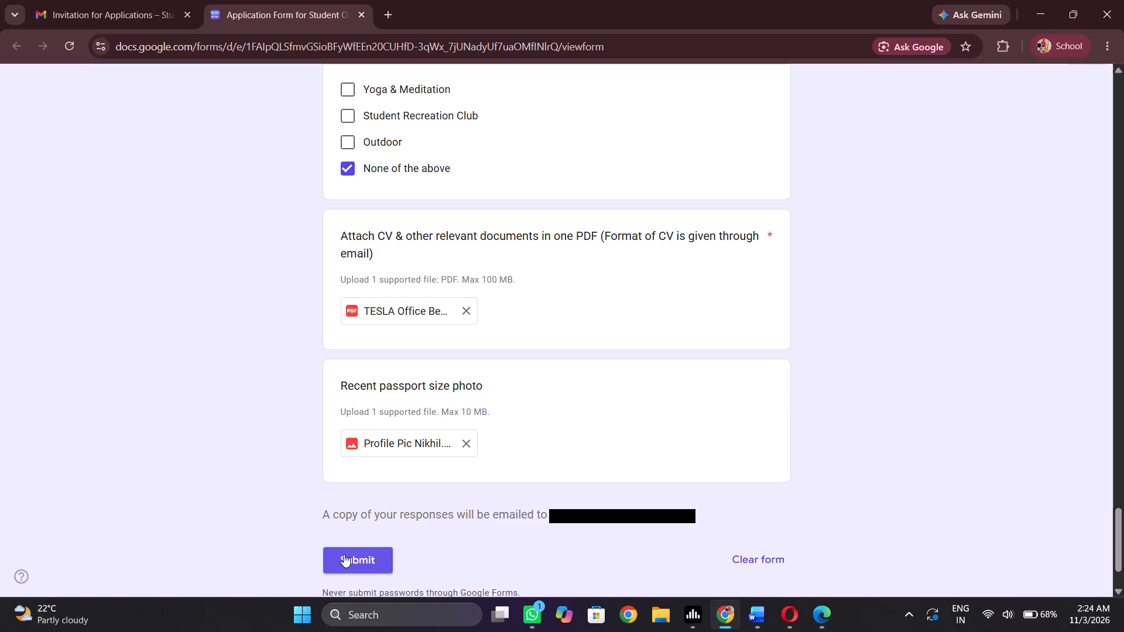
Remove the TESLA Office Bearer CV PDF attached to the CV and relevant documents question.
scroll(344, 554, "up", 1)
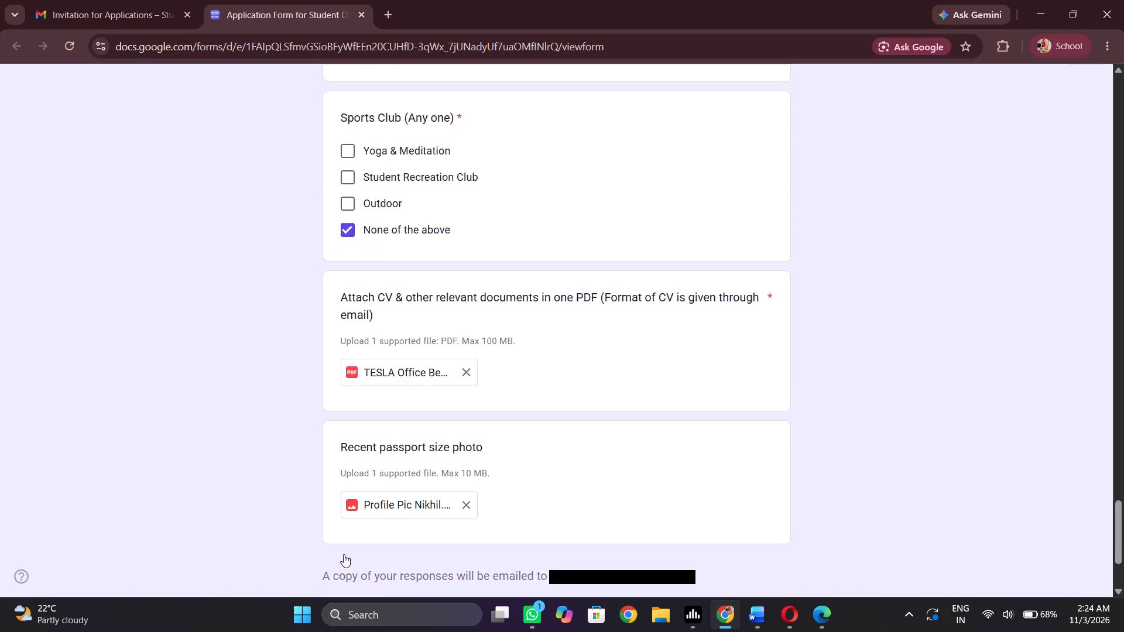
scroll(344, 554, "up", 1)
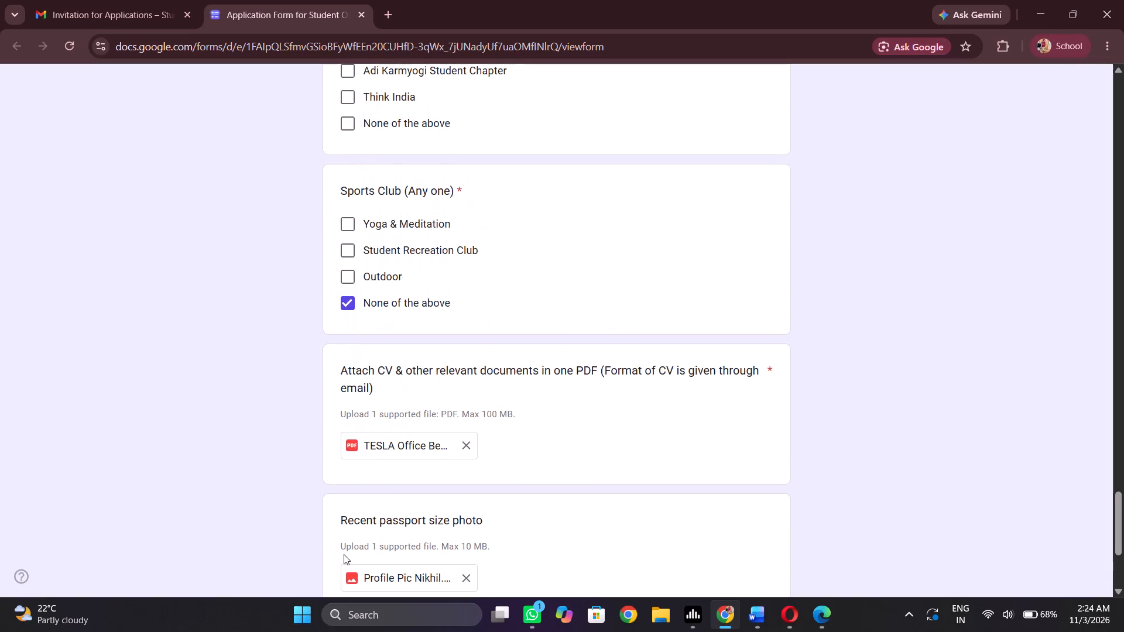
left_click(462, 445)
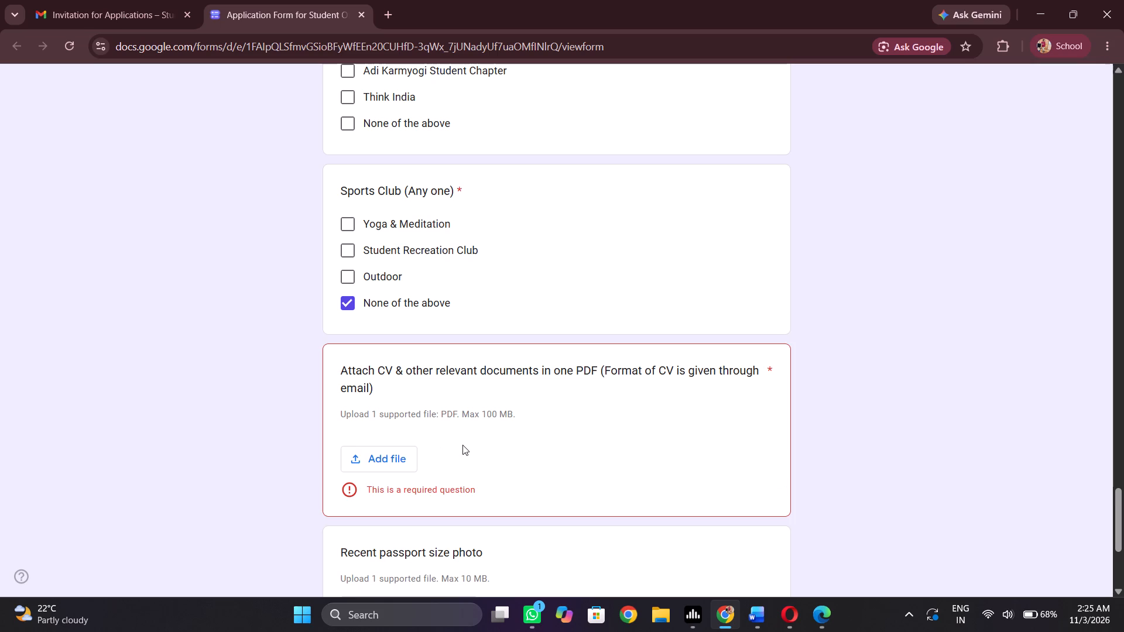
In File Explorer, rename the TESLA Office Bearer CV PDF in Downloads to CV, the applicant's first name and roll number, joined by underscores.
left_click(667, 616)
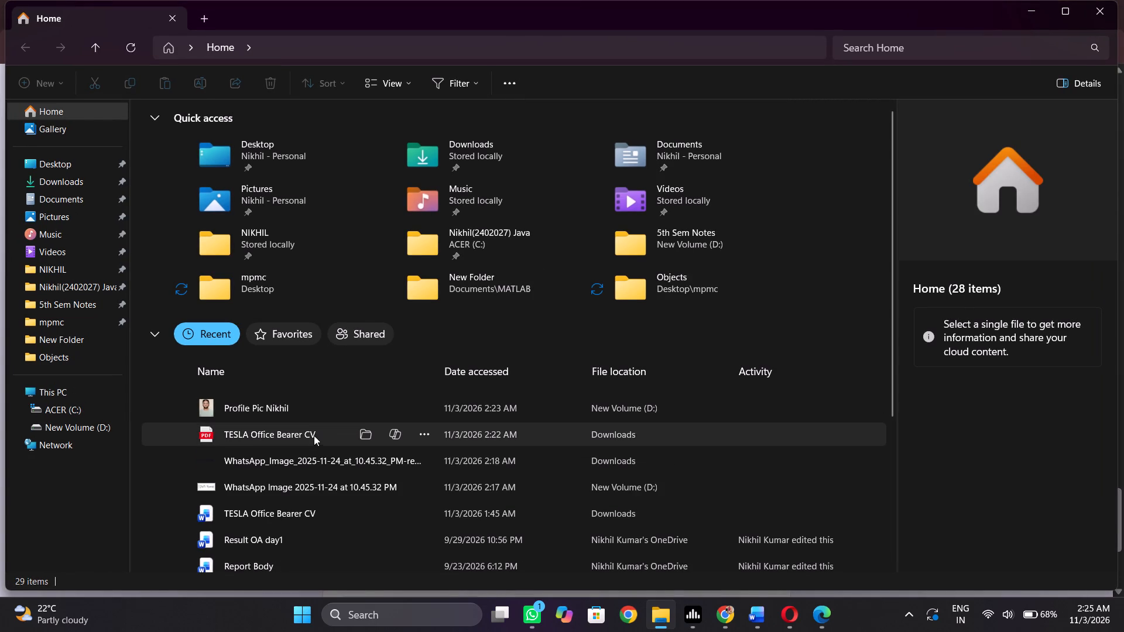
left_click(64, 176)
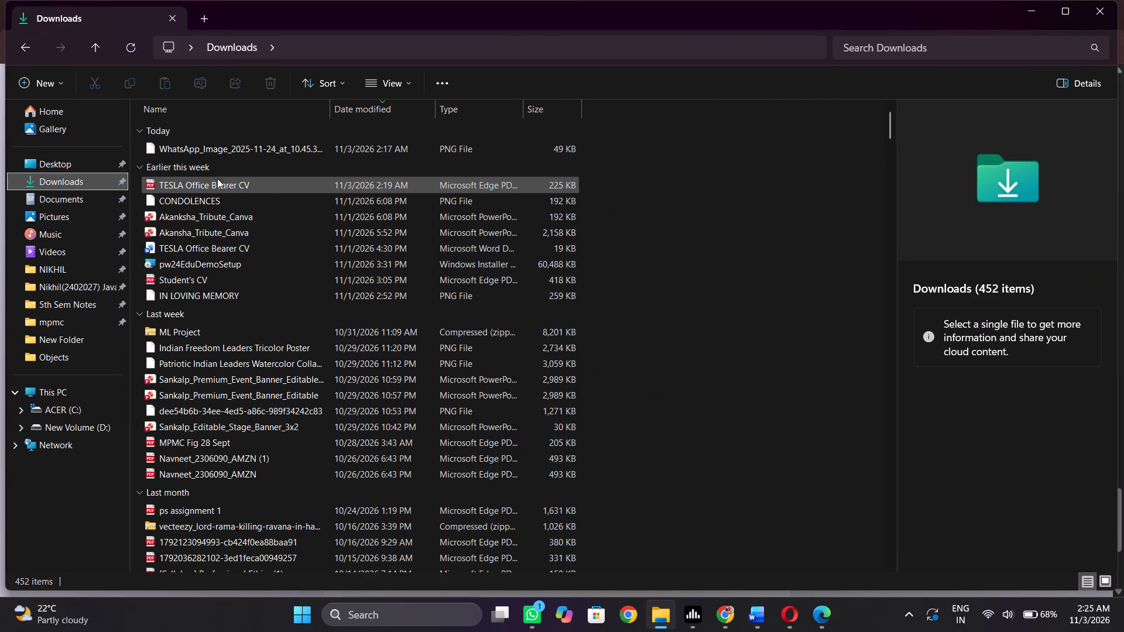
left_click(217, 184)
left_click(217, 184)
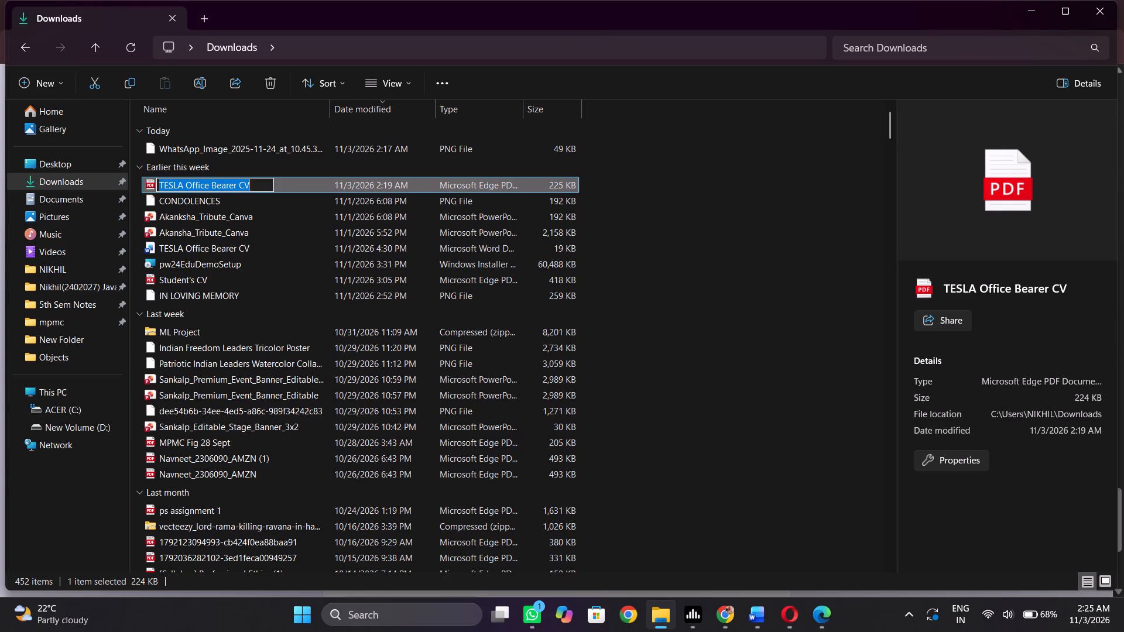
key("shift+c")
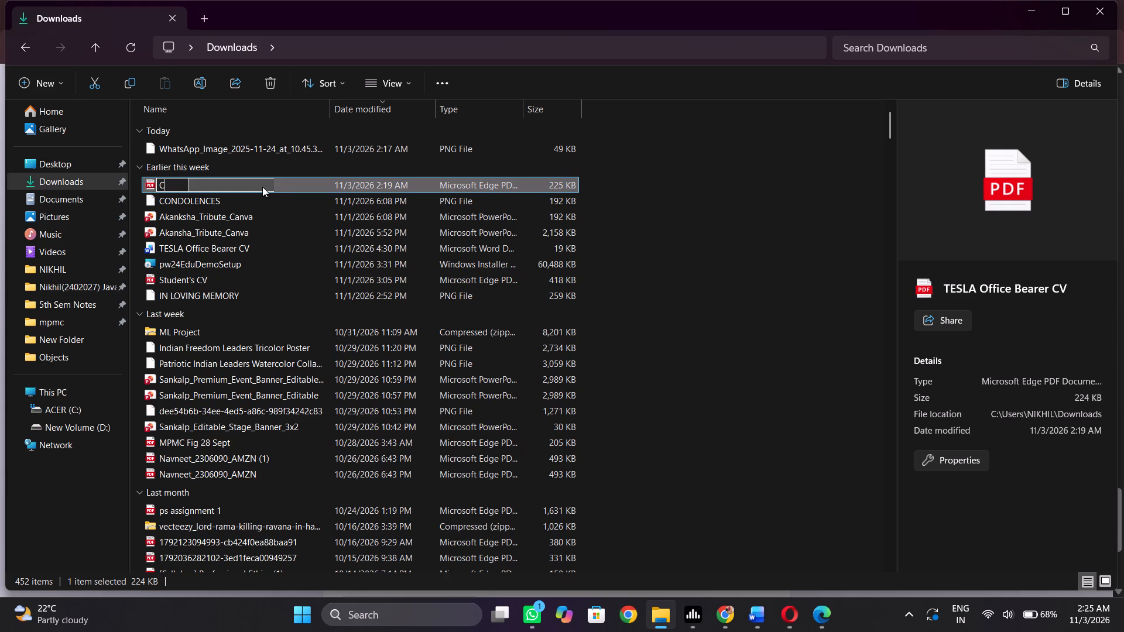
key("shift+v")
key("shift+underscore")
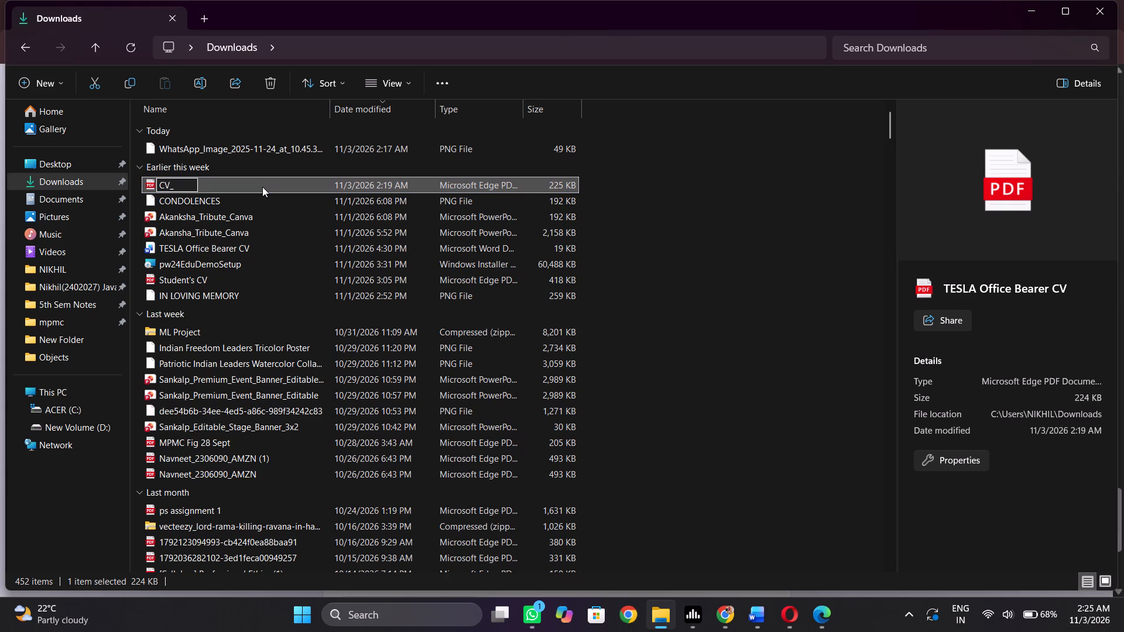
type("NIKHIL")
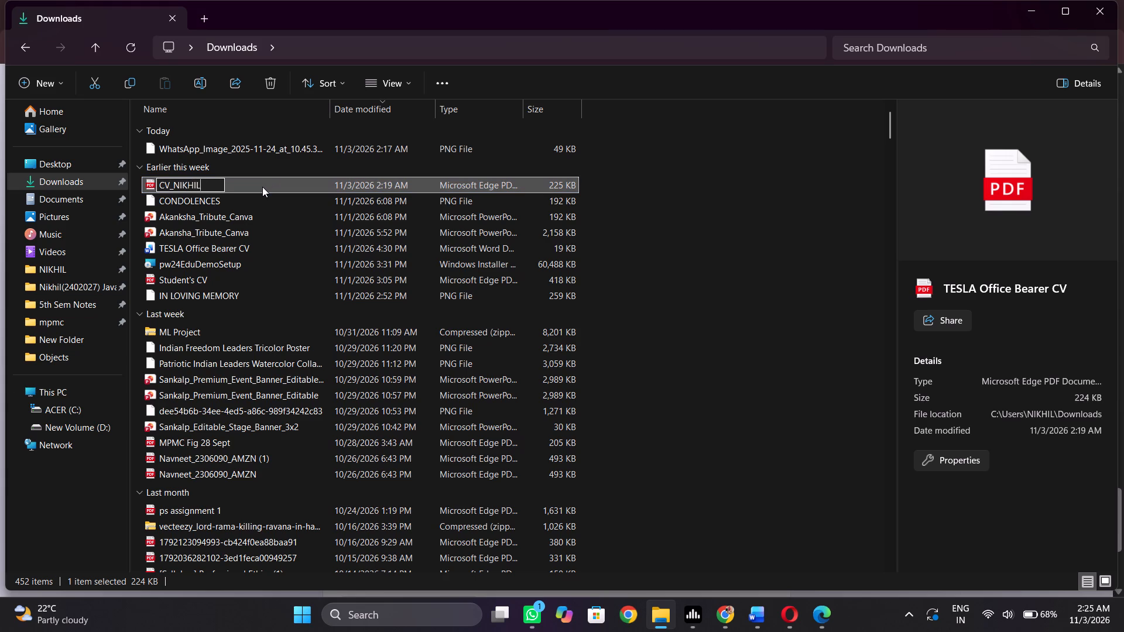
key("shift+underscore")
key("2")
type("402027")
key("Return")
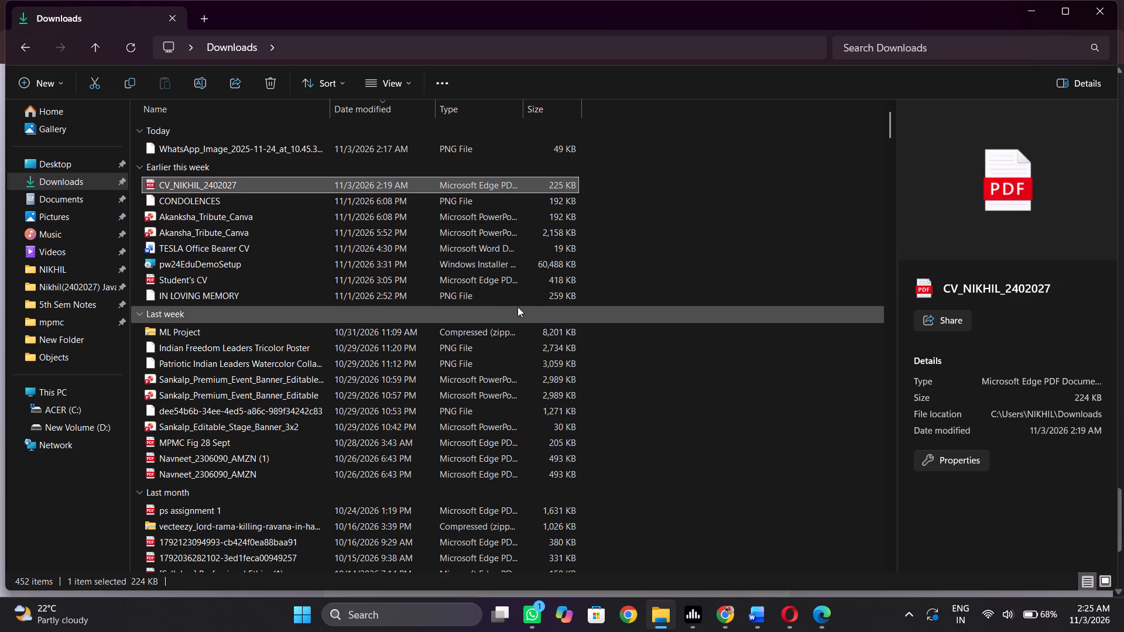
Back in the Chrome form, upload the renamed CV PDF from Downloads to the CV and relevant documents question.
left_click(396, 456)
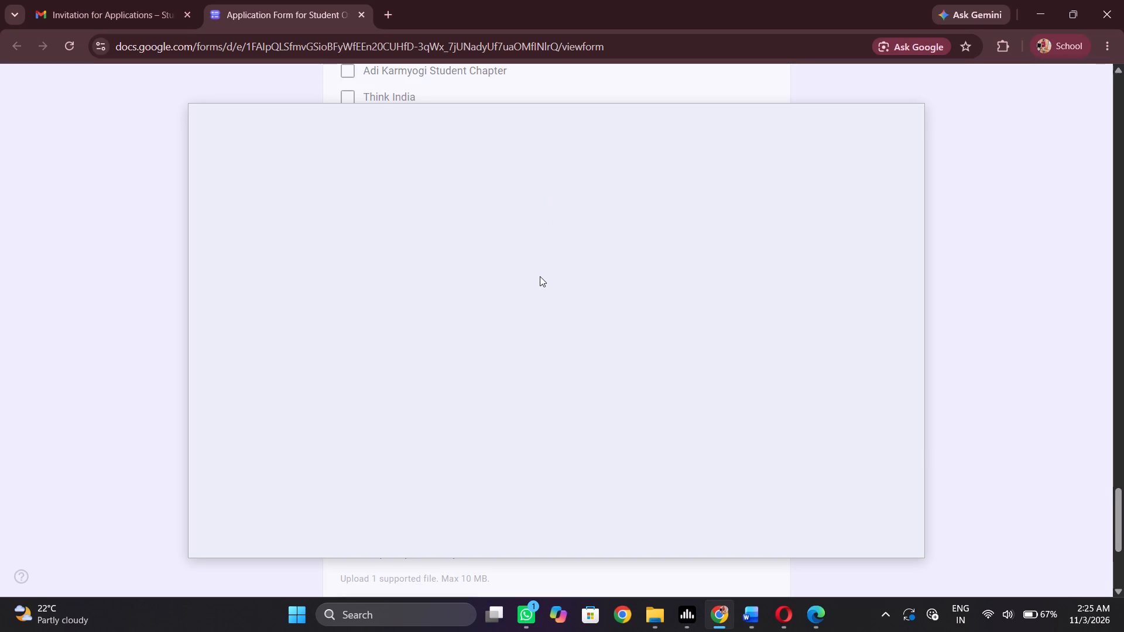
left_click(537, 441)
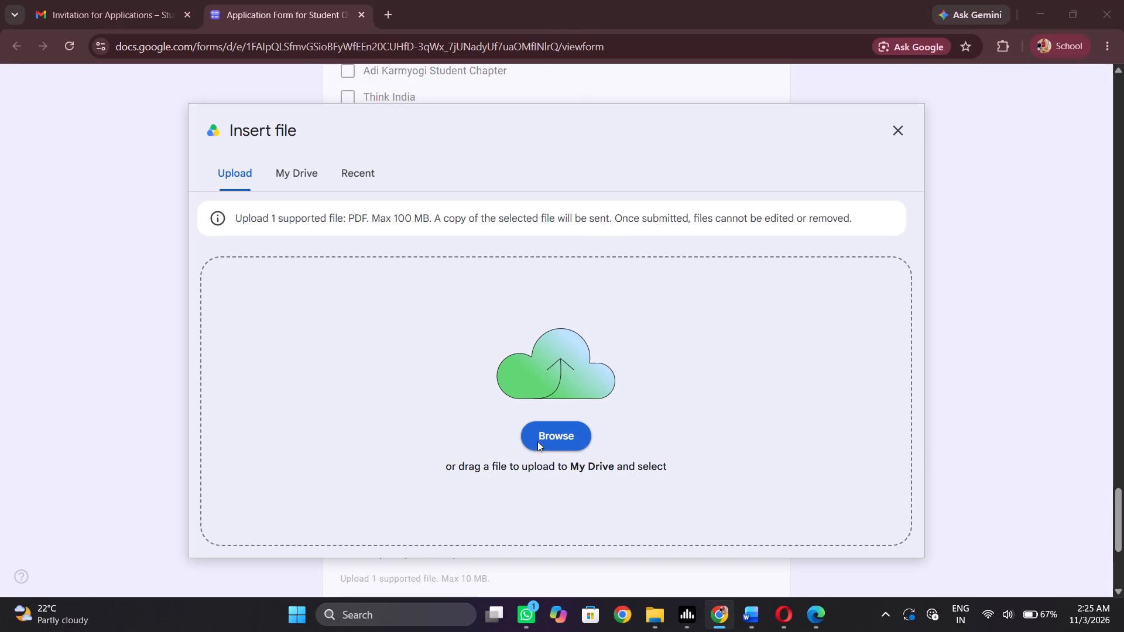
scroll(50, 123, "up", 8)
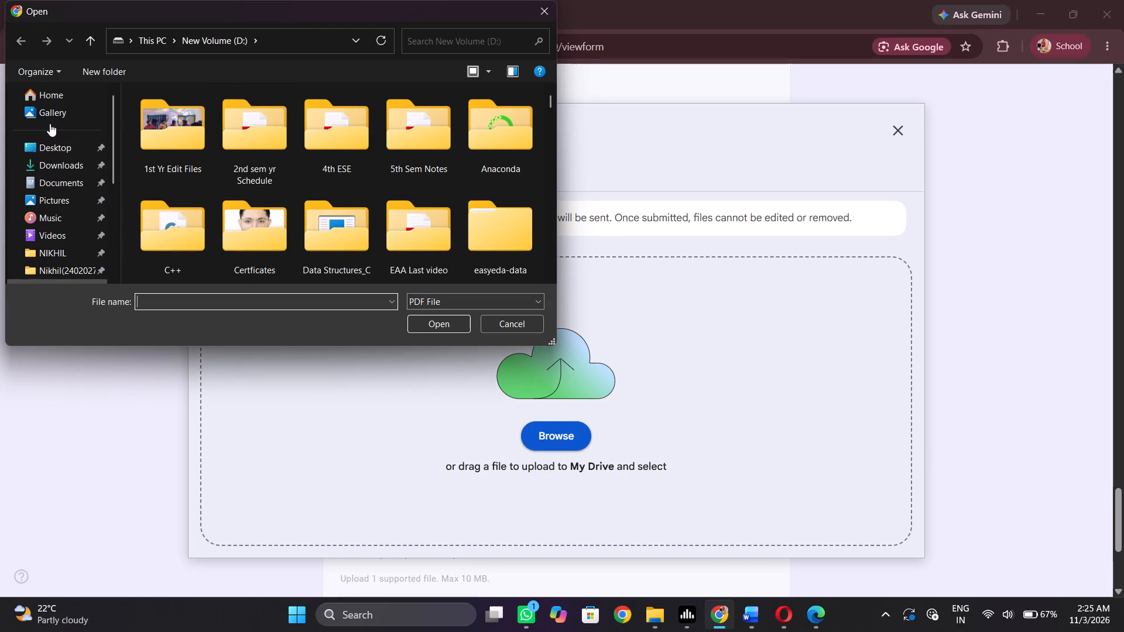
left_click(71, 162)
double_click(227, 118)
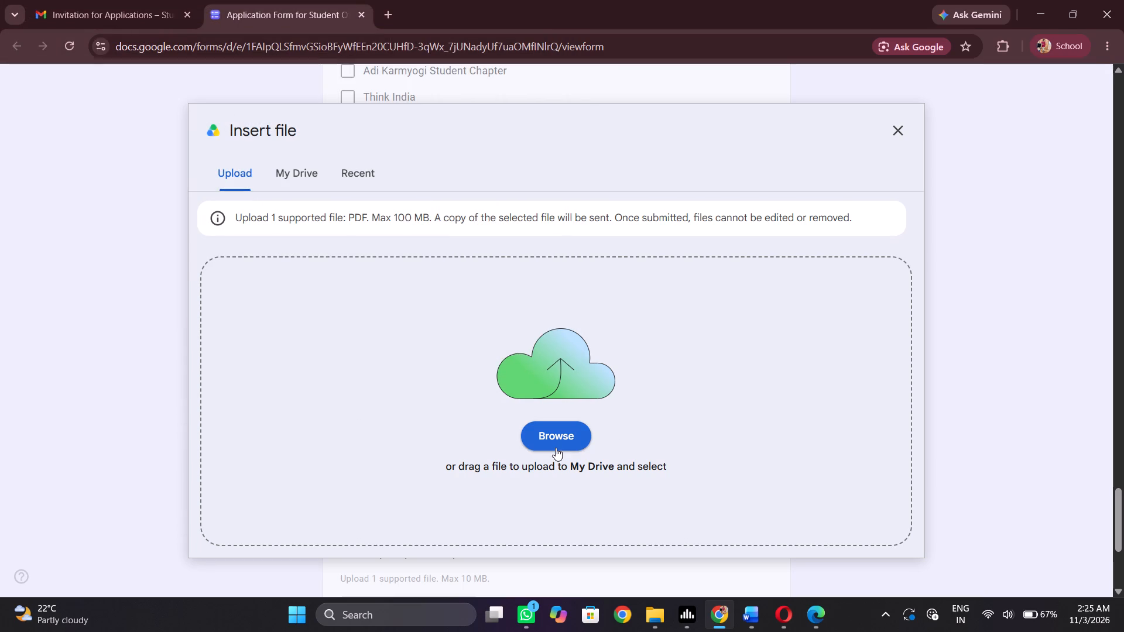
left_click(556, 445)
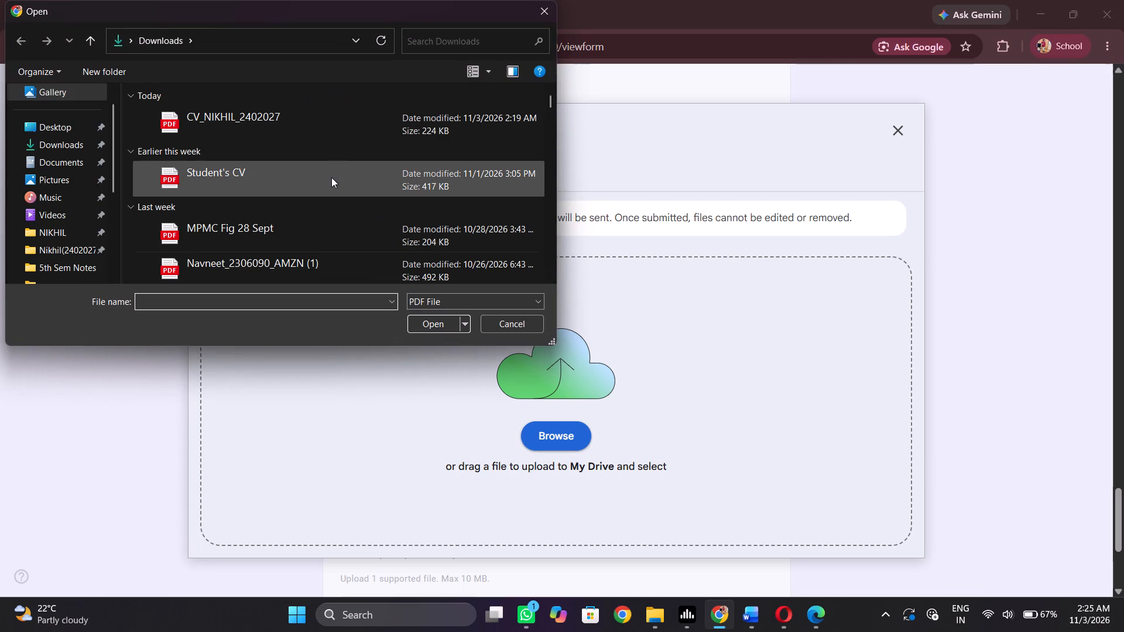
left_click(309, 141)
double_click(269, 123)
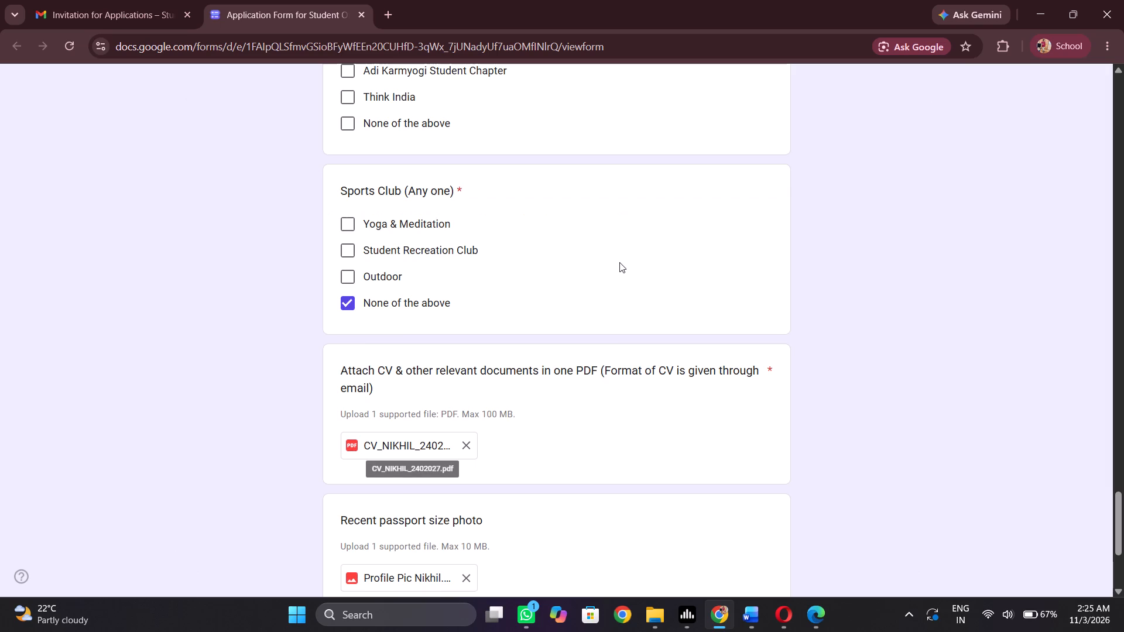
Check the form answers from the sports, cultural and technical club choices back up through year, department and program to the personal details.
scroll(619, 262, "up", 5)
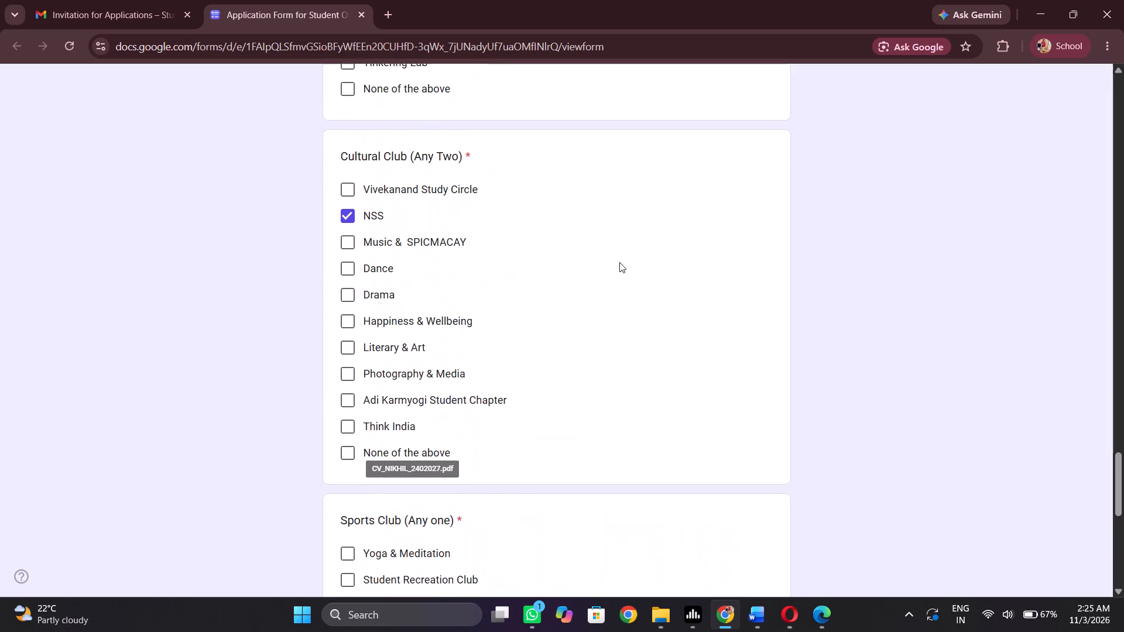
left_click(847, 318)
scroll(847, 318, "up", 1)
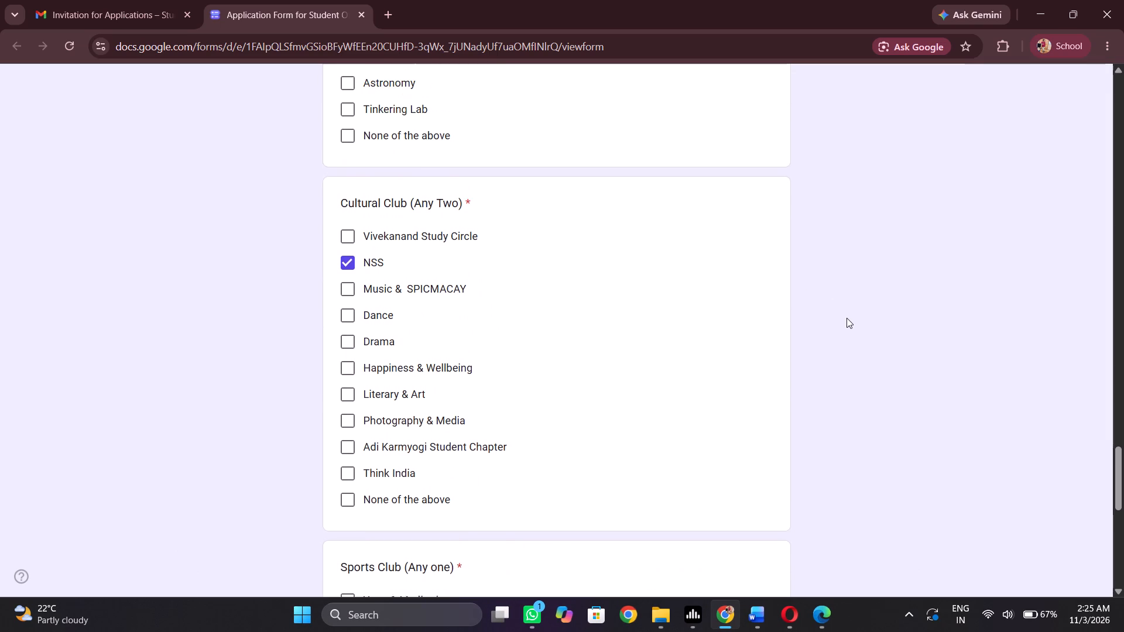
scroll(847, 318, "up", 4)
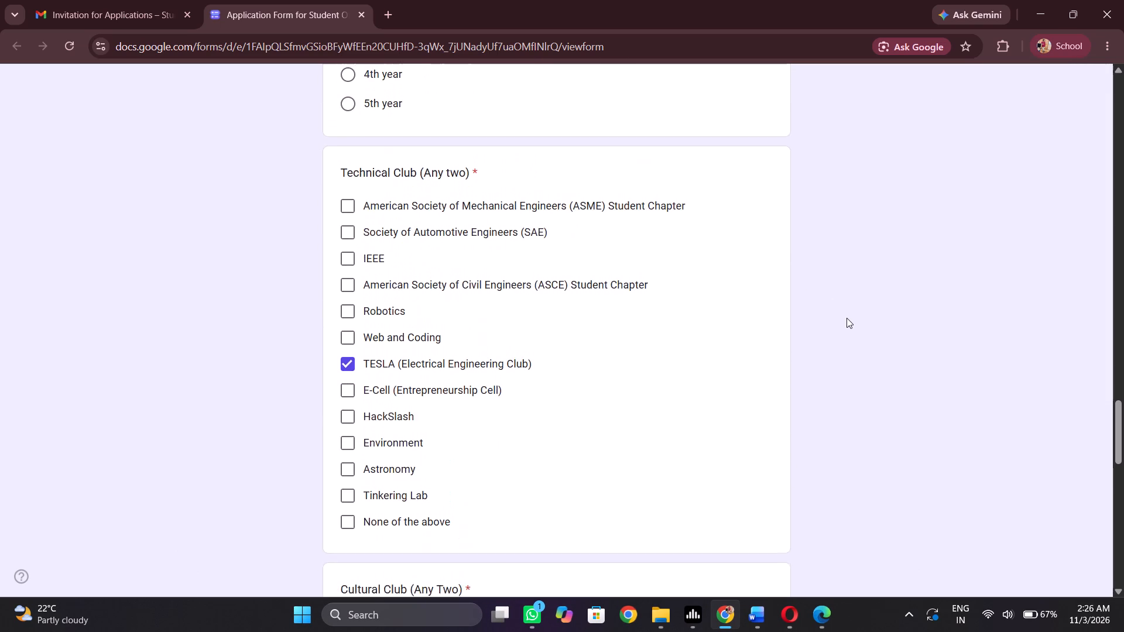
scroll(847, 318, "up", 2)
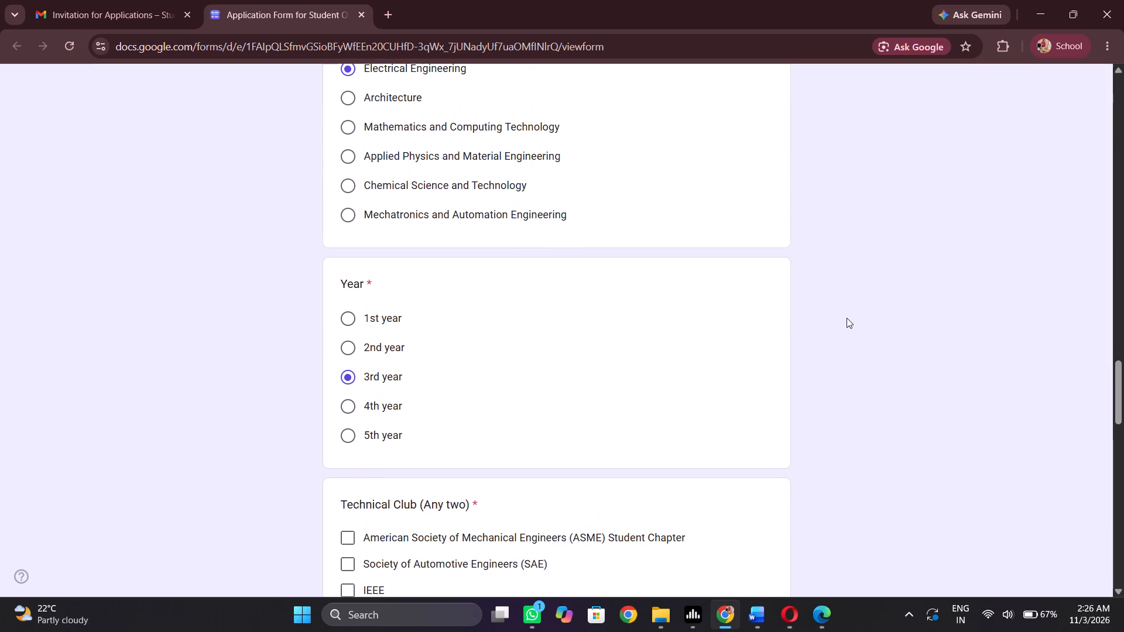
scroll(847, 318, "up", 4)
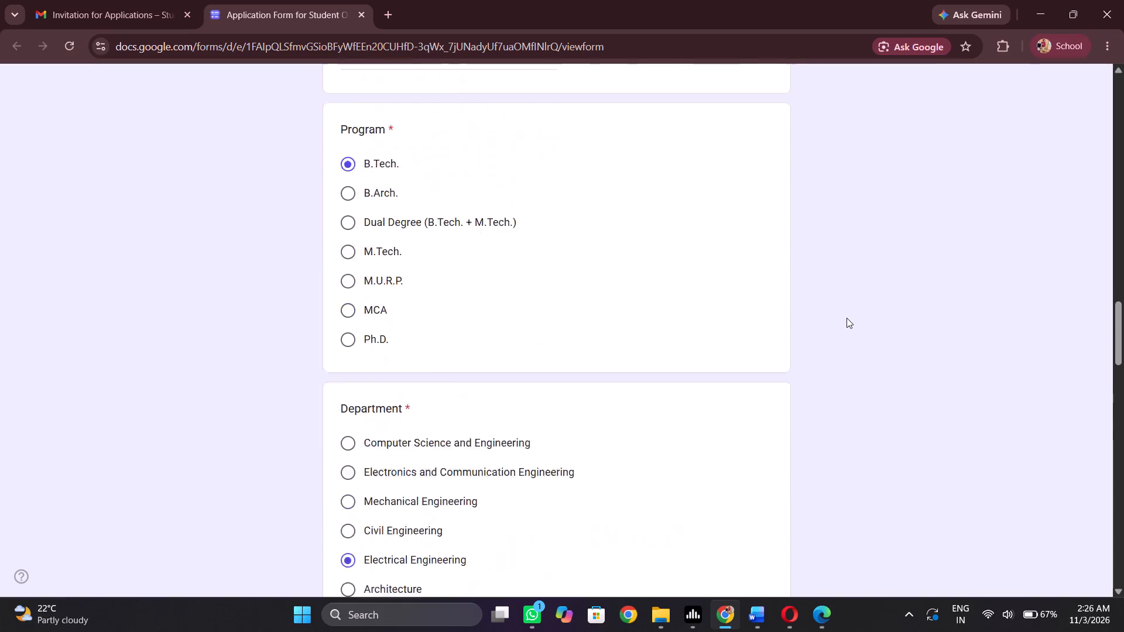
scroll(847, 318, "up", 4)
Review the answers from the roll number down through contact details, CGPA, program, year and club choices to the attached CV and photo.
scroll(847, 318, "down", 3)
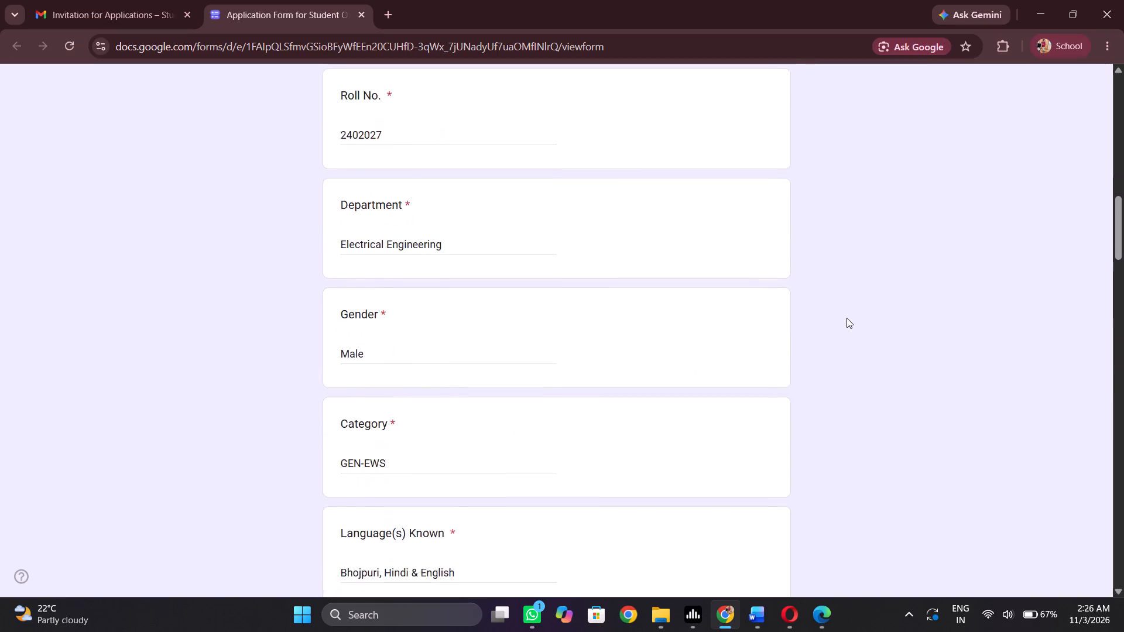
scroll(847, 318, "down", 4)
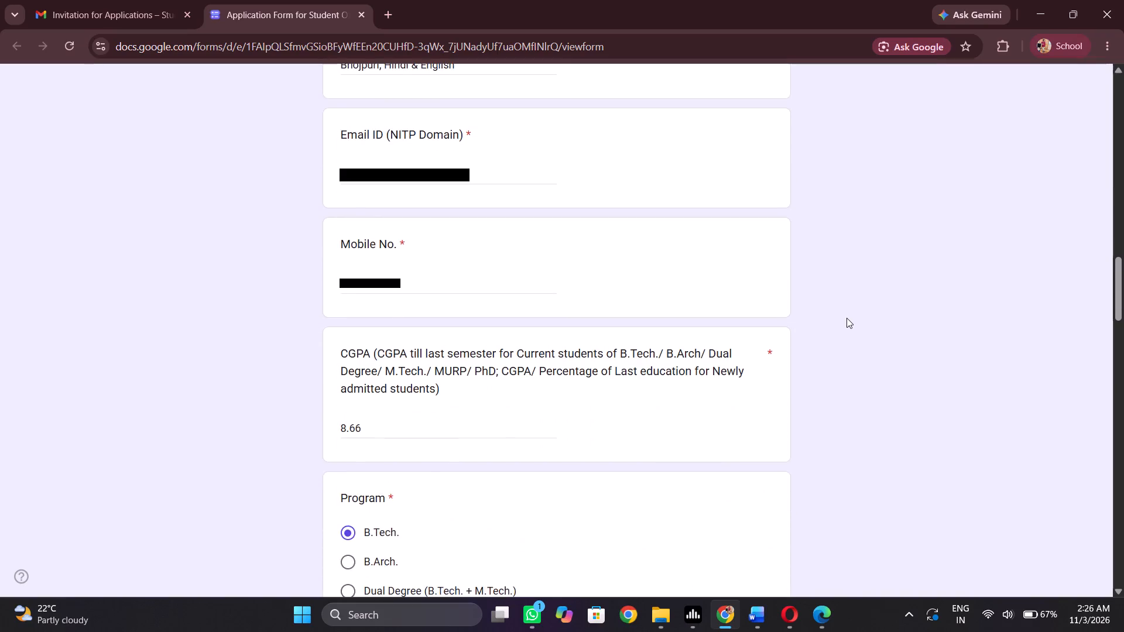
scroll(847, 318, "down", 2)
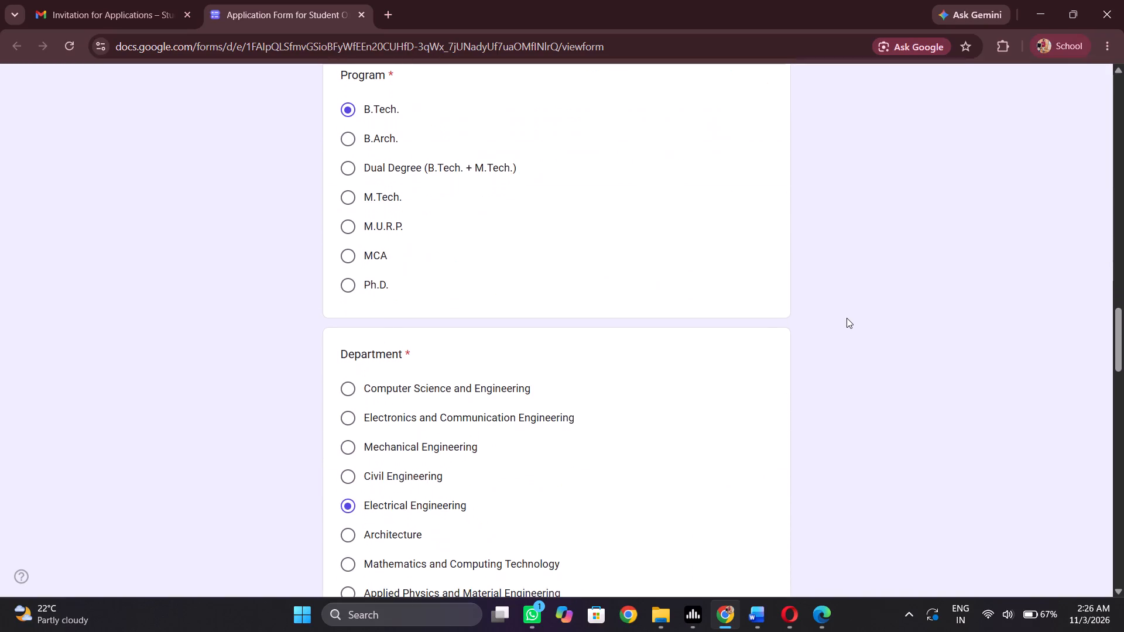
scroll(847, 318, "down", 9)
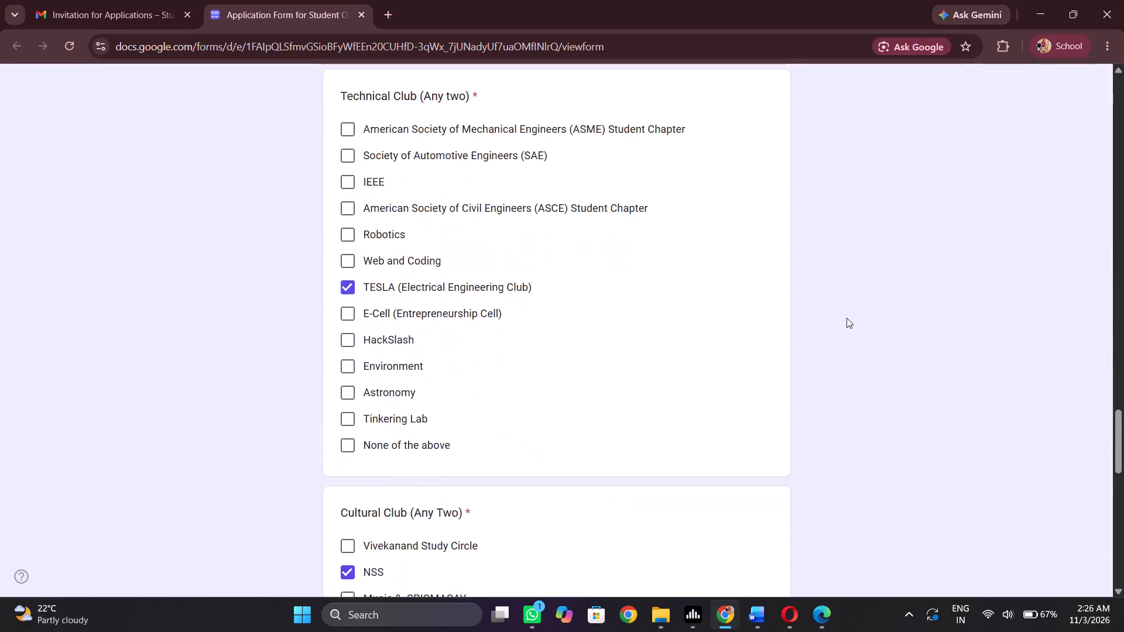
scroll(847, 318, "down", 6)
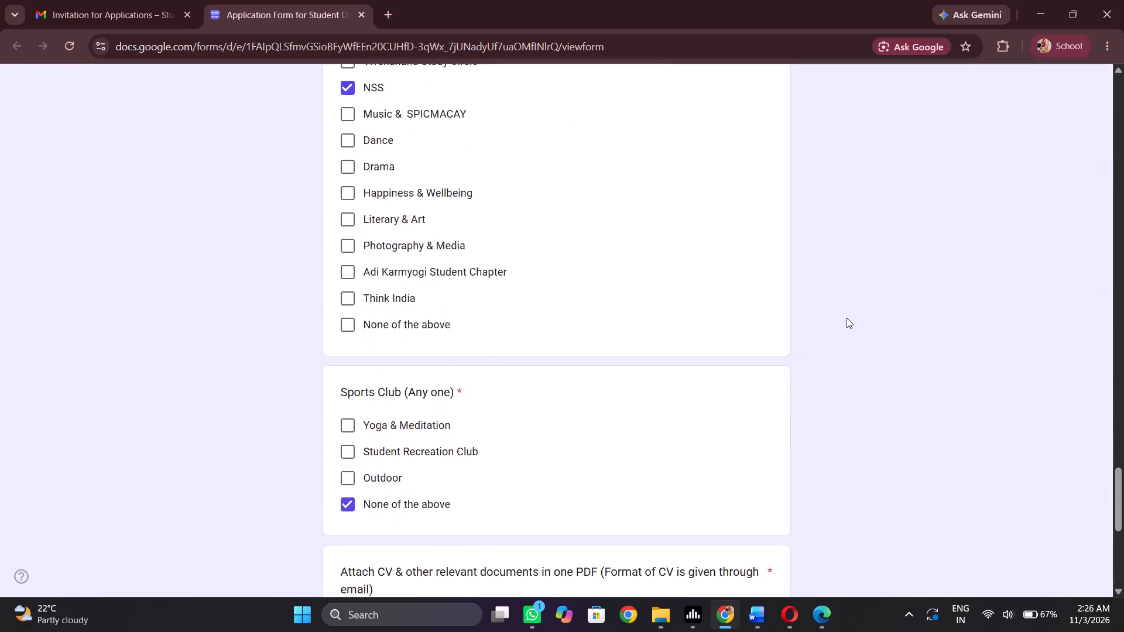
scroll(847, 318, "down", 4)
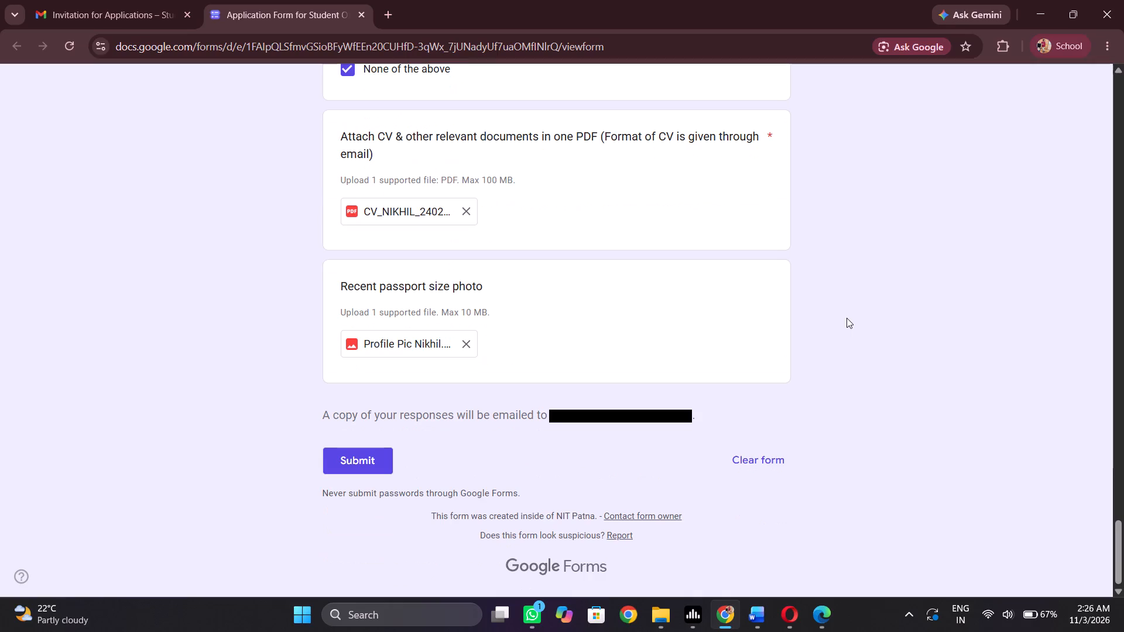
Recheck the form from the campus choice and applicant name down through the personal details and year to the technical club selection.
scroll(847, 318, "up", 9)
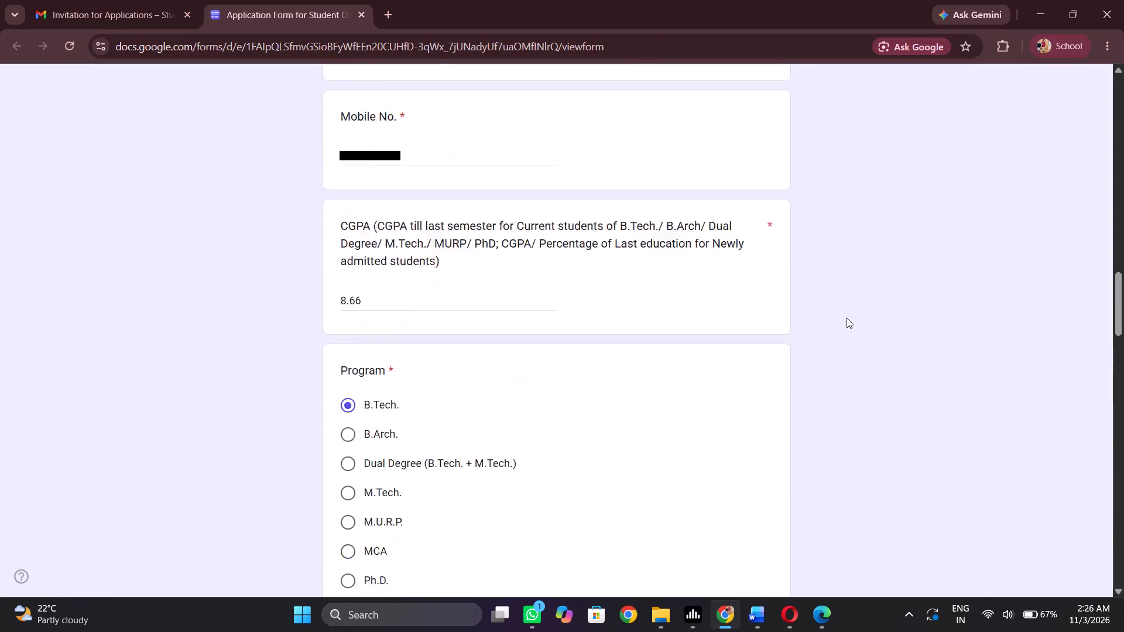
scroll(847, 318, "right", 1)
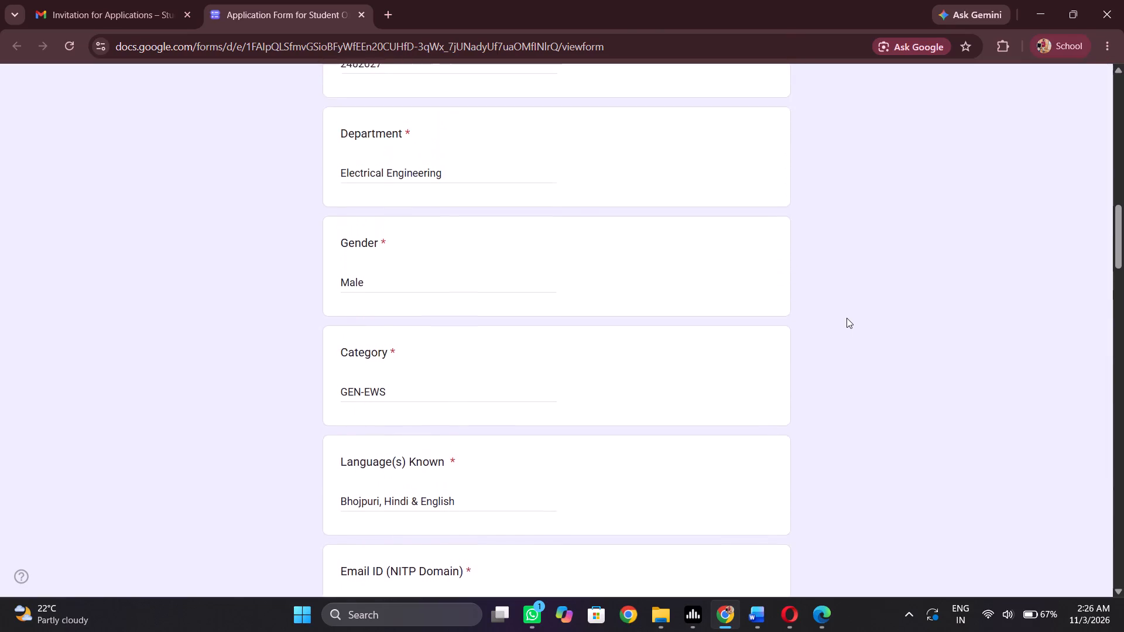
scroll(847, 318, "right", 1)
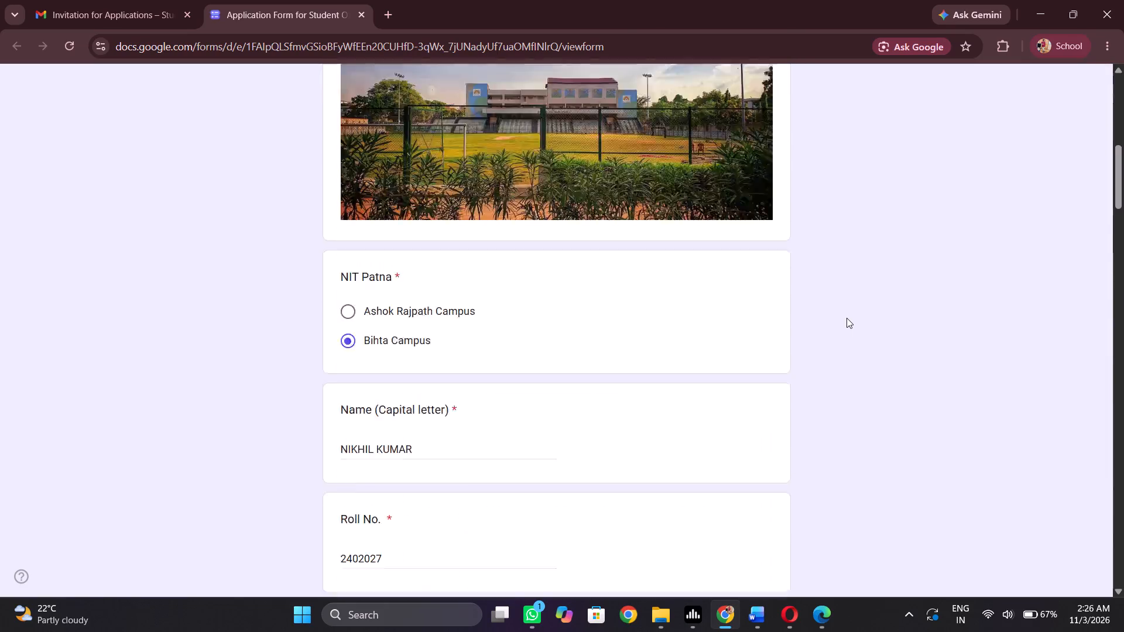
scroll(847, 318, "right", 1)
scroll(847, 318, "down", 4)
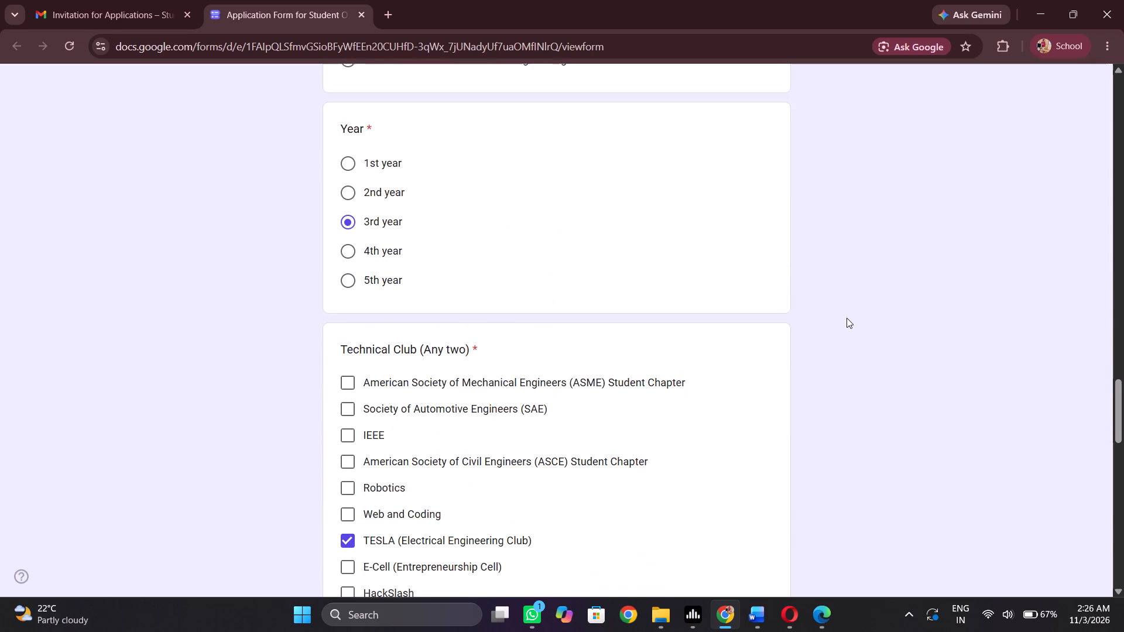
scroll(847, 318, "down", 3)
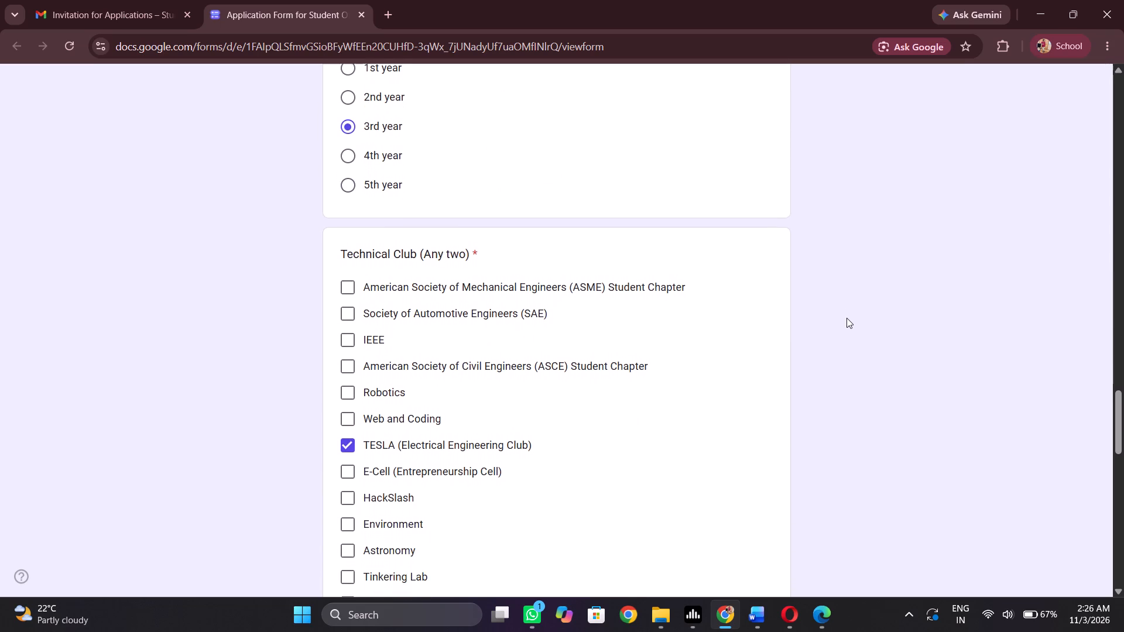
scroll(847, 318, "down", 3)
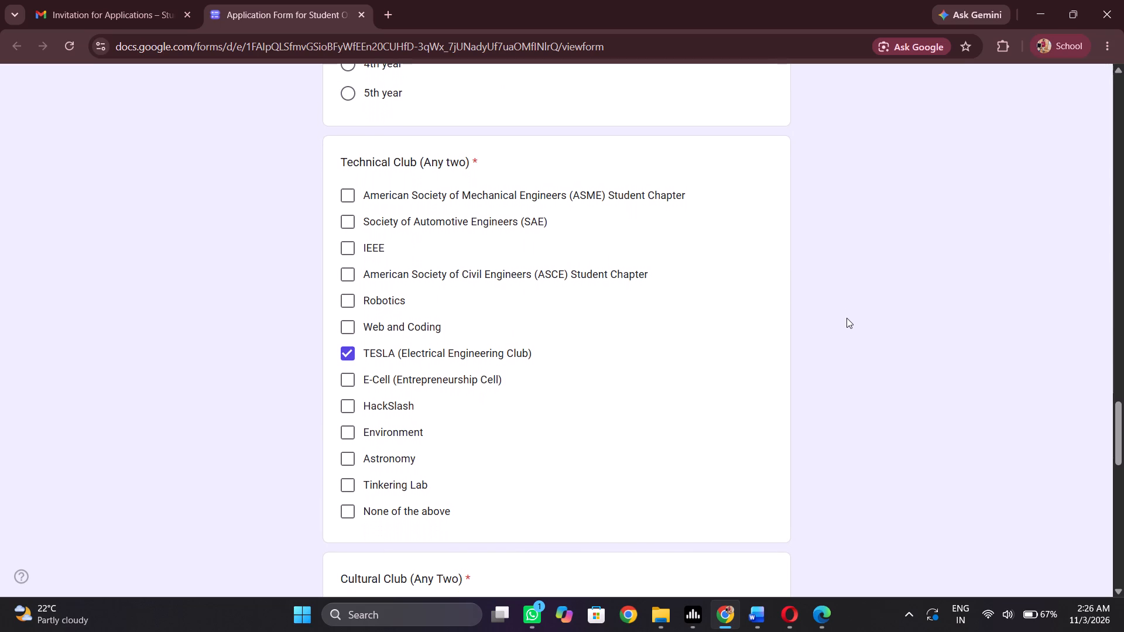
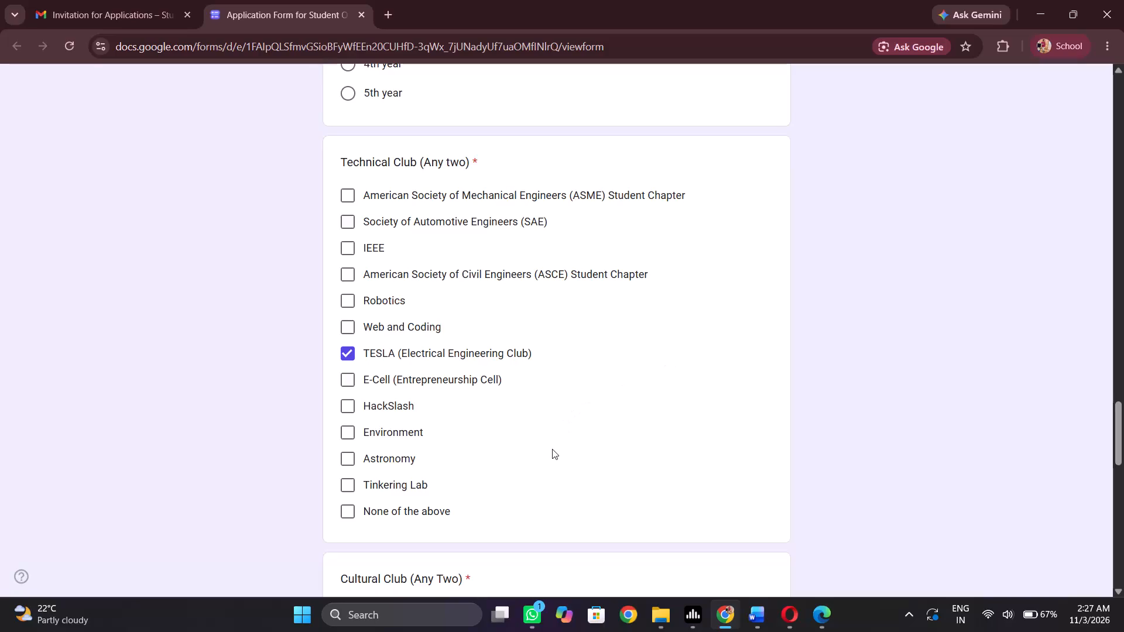
Review the technical, cultural and sports club choices down to the attached CV and passport photo.
scroll(552, 449, "down", 1)
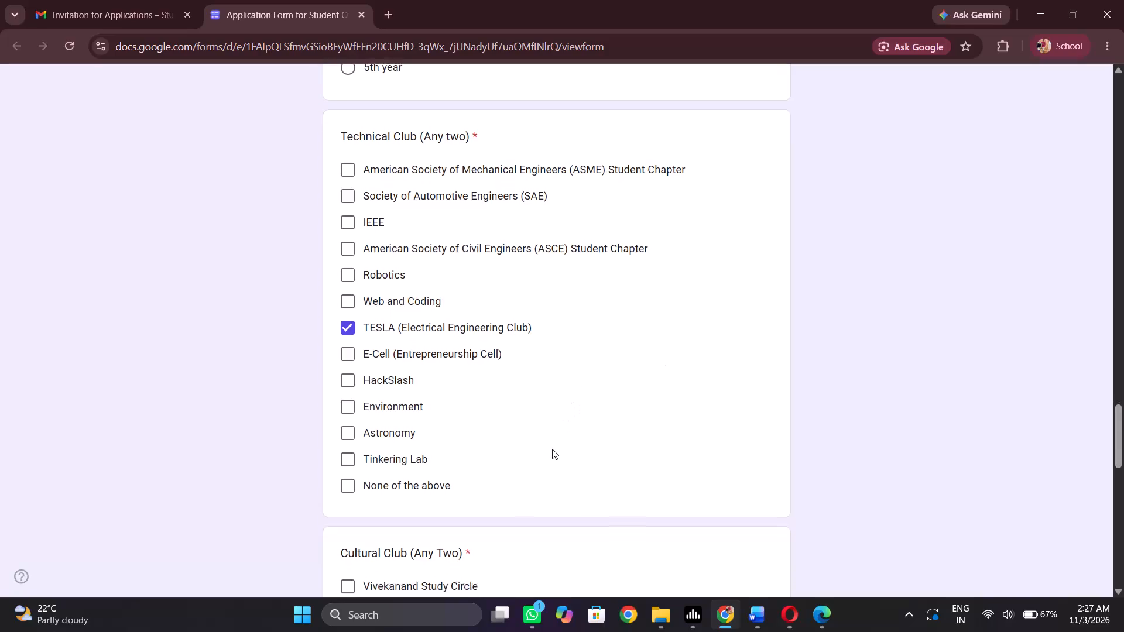
scroll(552, 449, "down", 5)
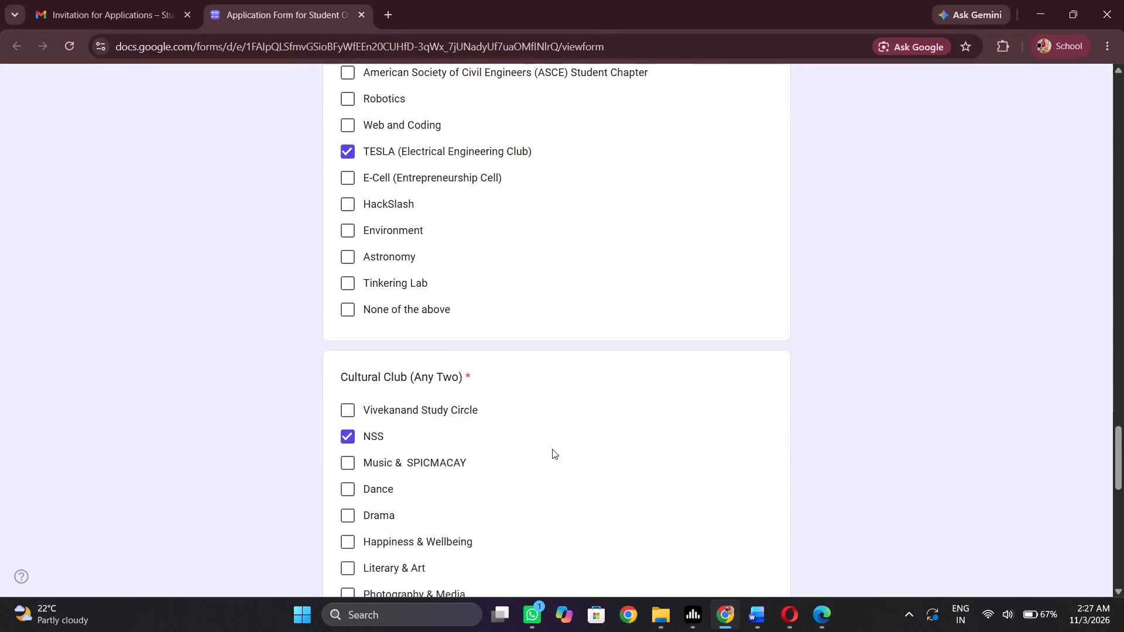
scroll(552, 449, "down", 6)
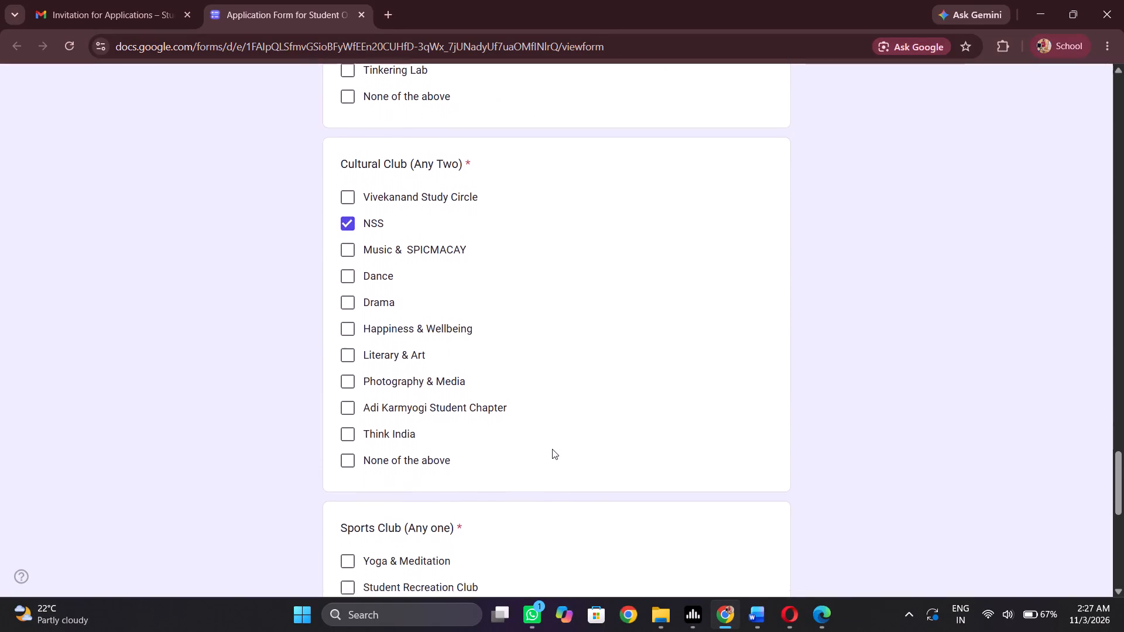
scroll(552, 449, "down", 7)
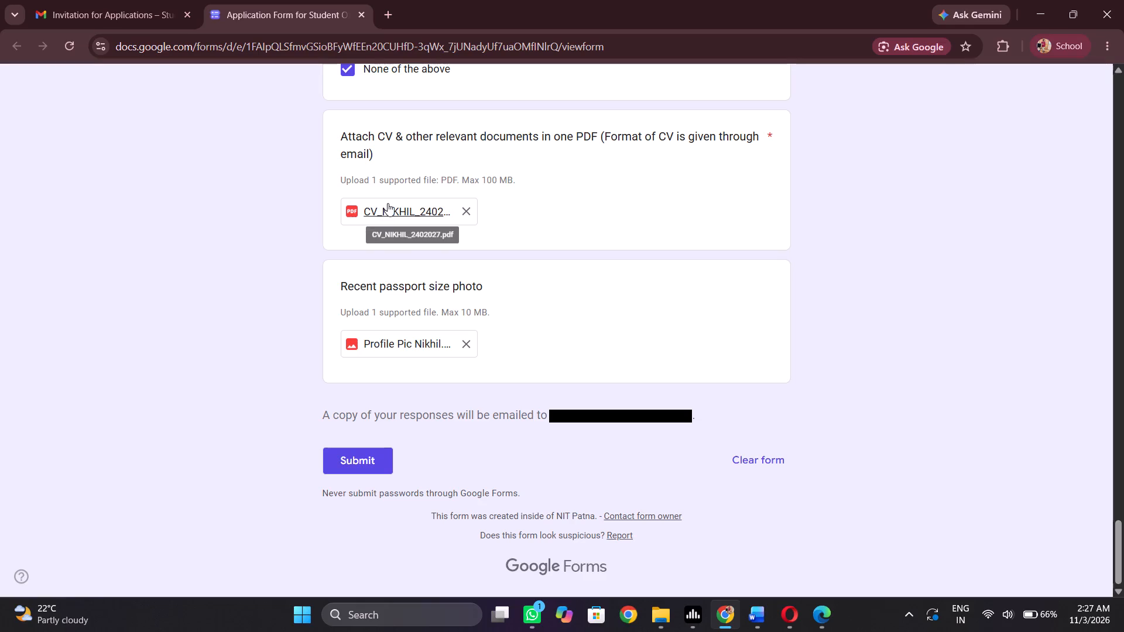
Open the attached passport size photo to check it, and return to the application form.
left_click(382, 346)
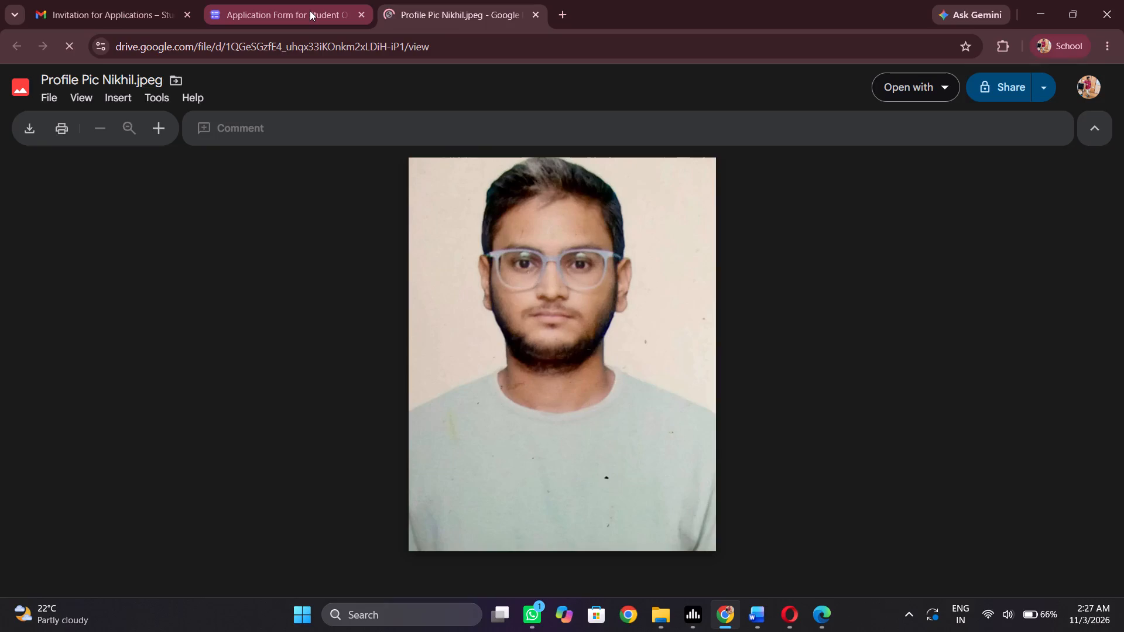
left_click(310, 11)
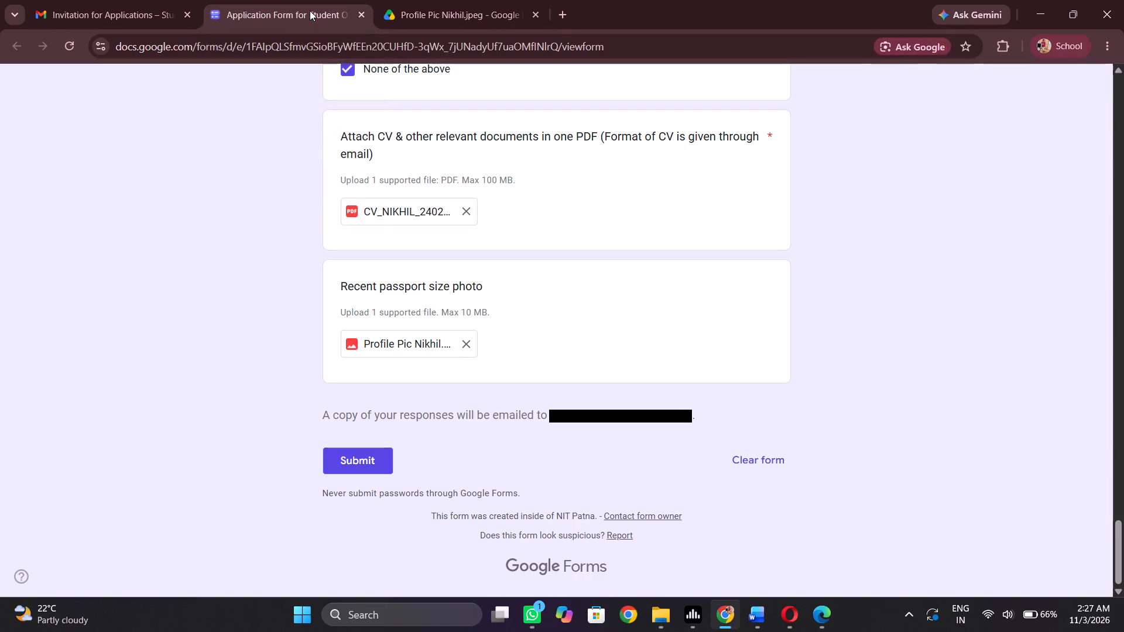
Recheck the sports, cultural and technical club choices back up to the year and department answers.
scroll(128, 208, "up", 1)
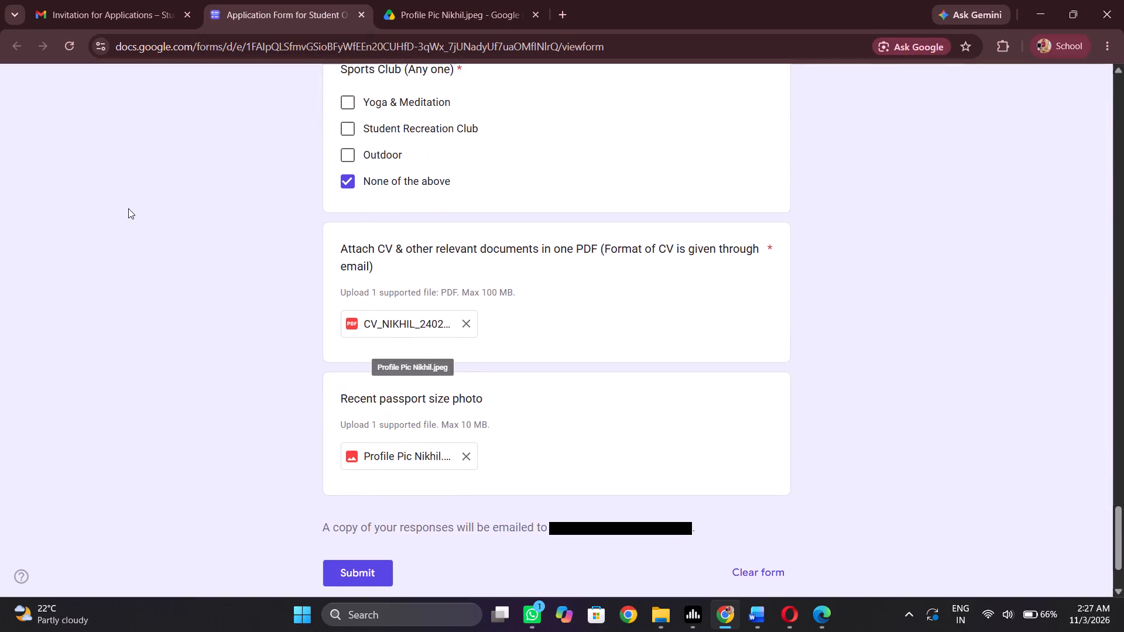
scroll(128, 208, "up", 5)
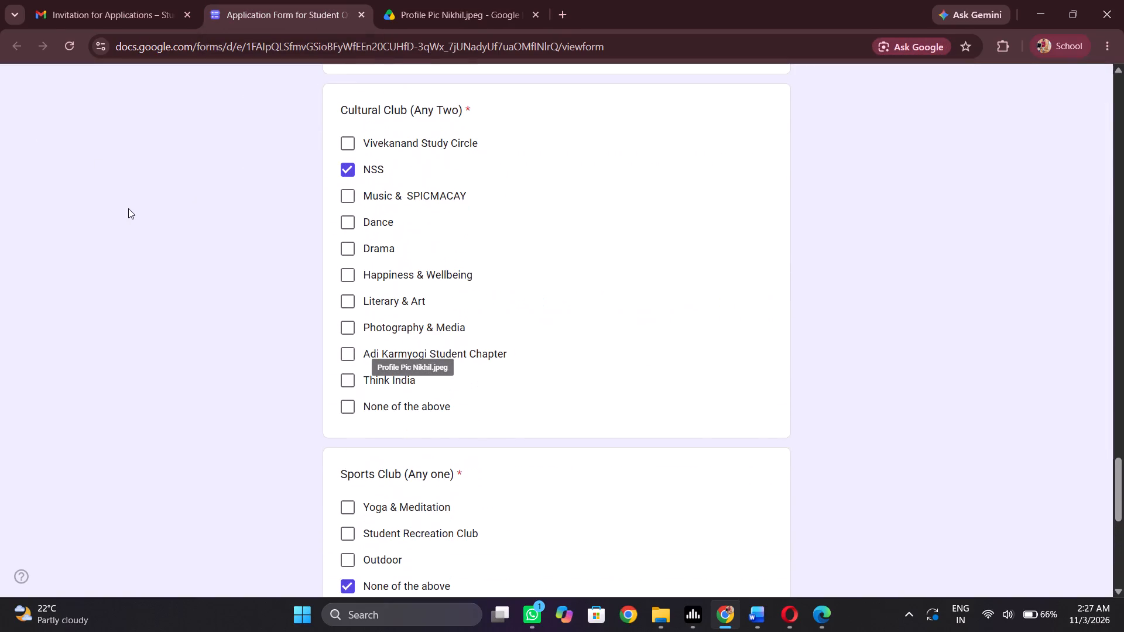
scroll(128, 208, "up", 3)
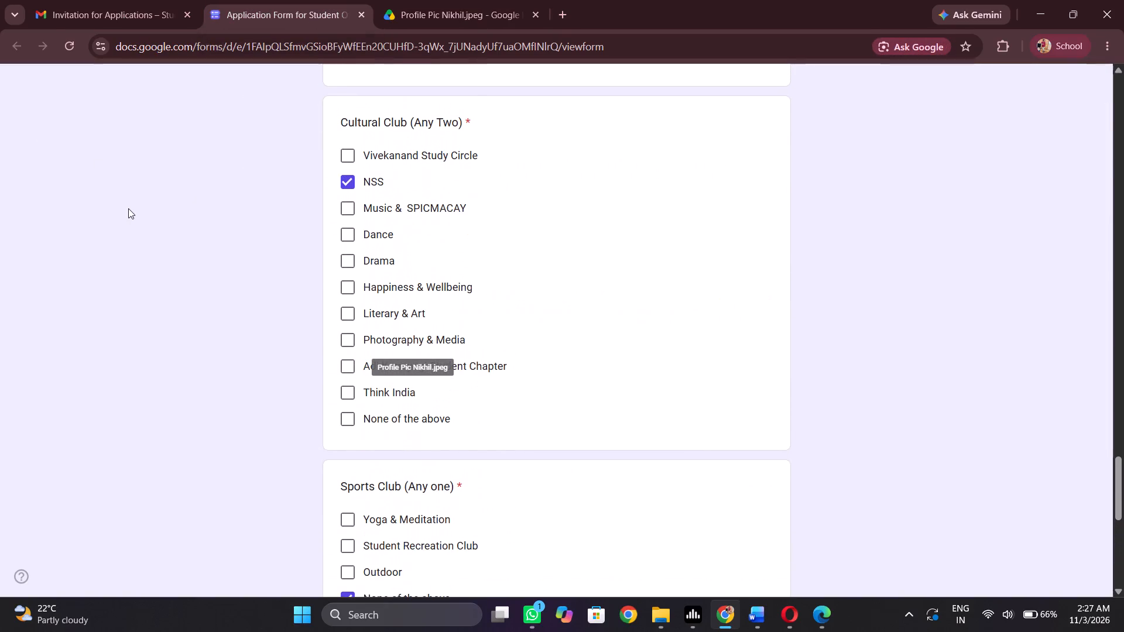
scroll(128, 208, "up", 5)
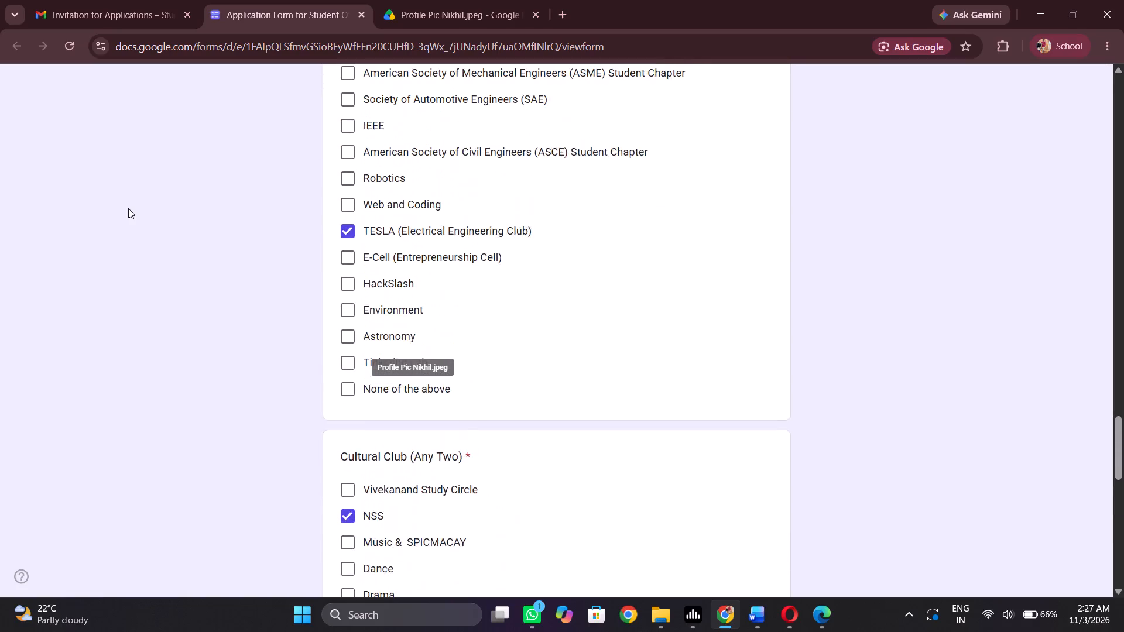
scroll(128, 208, "up", 4)
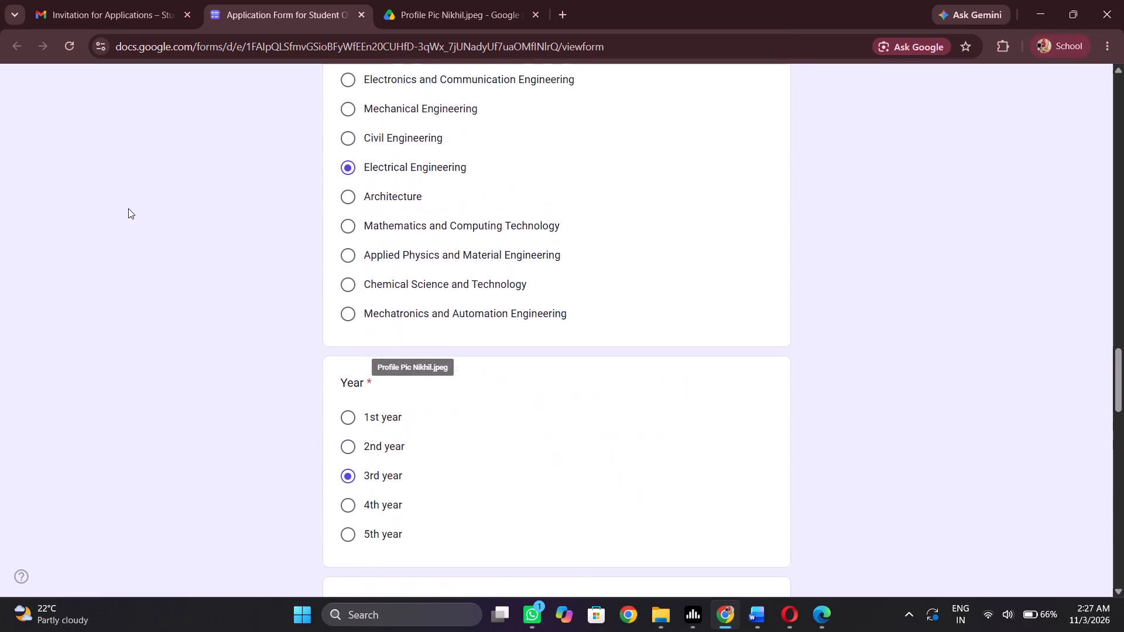
Recheck the program, CGPA, contact and personal details up through the campus choice to the form's heading and recorded email.
scroll(128, 208, "up", 3)
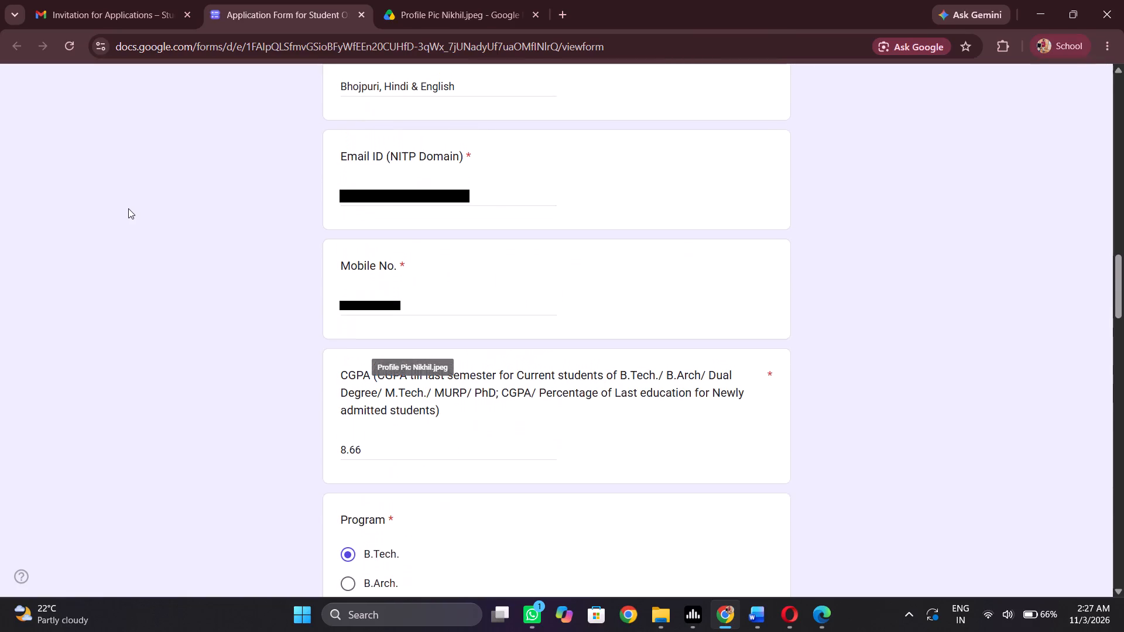
scroll(128, 208, "up", 2)
scroll(243, 345, "up", 1)
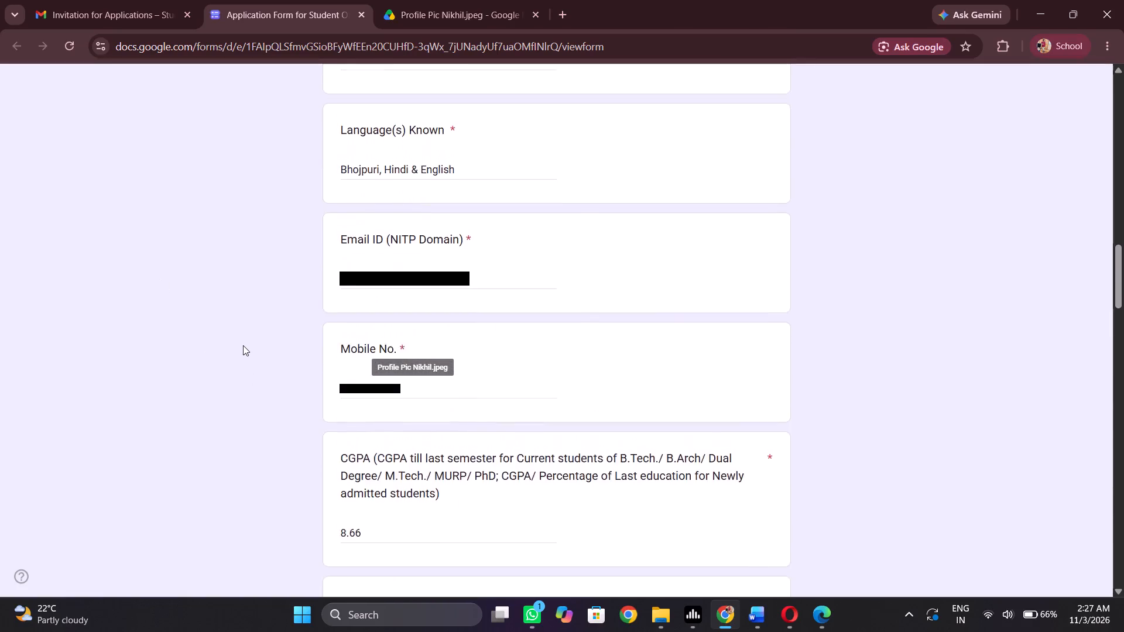
scroll(243, 345, "up", 3)
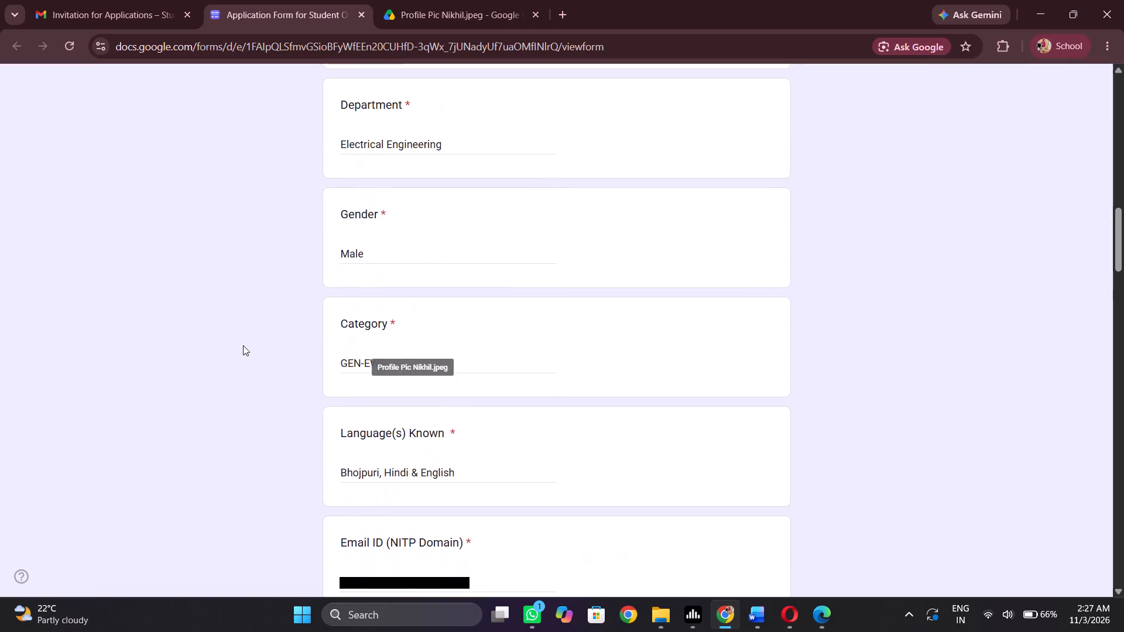
scroll(243, 345, "up", 2)
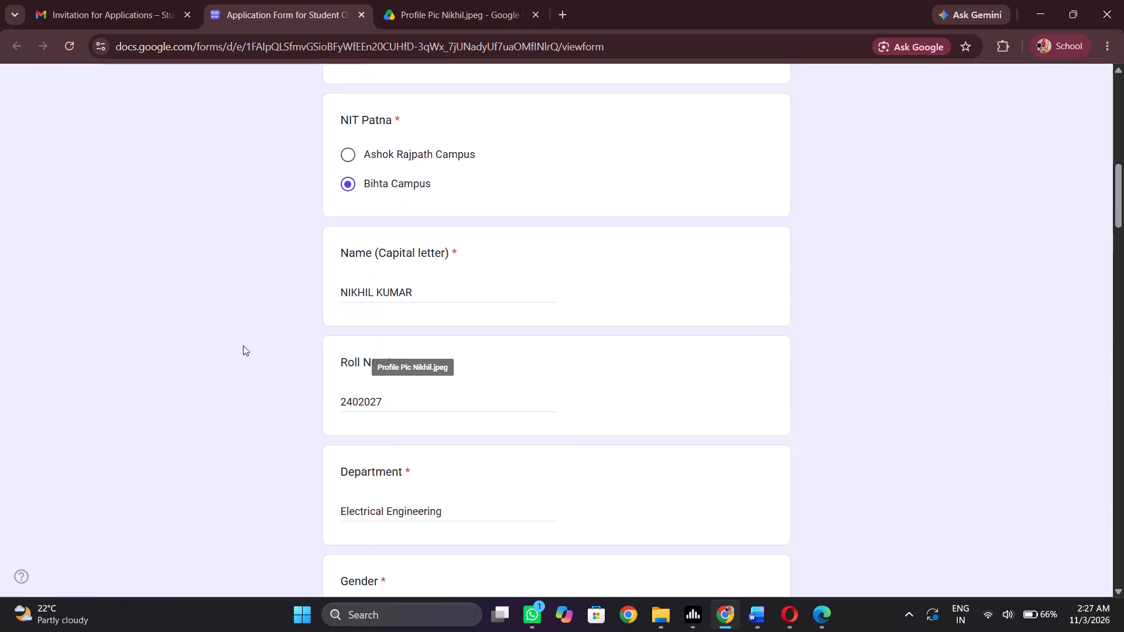
scroll(243, 345, "up", 5)
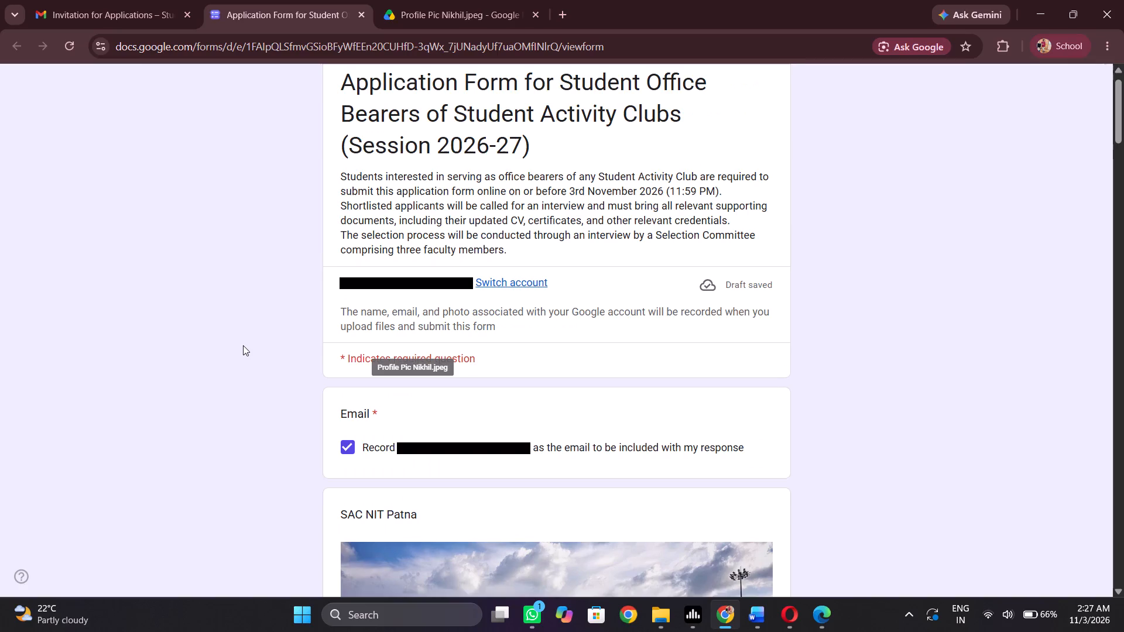
Examine the technical and cultural club selections once more, along with the attachments at the end of the form.
scroll(243, 345, "down", 12)
scroll(243, 345, "down", 9)
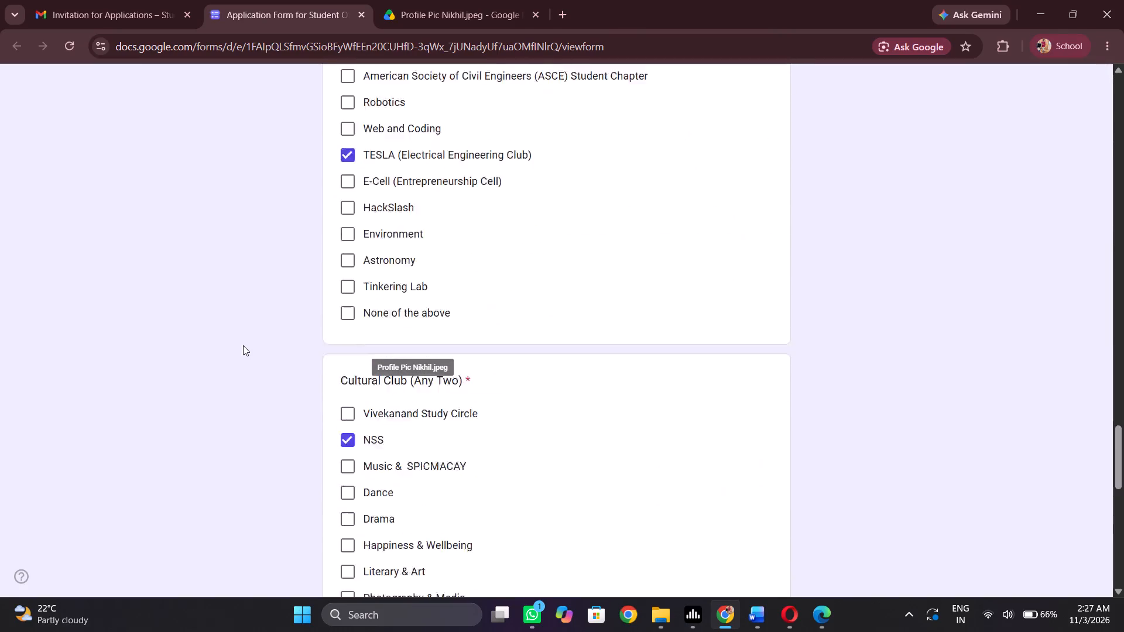
scroll(243, 345, "down", 6)
left_click(641, 292)
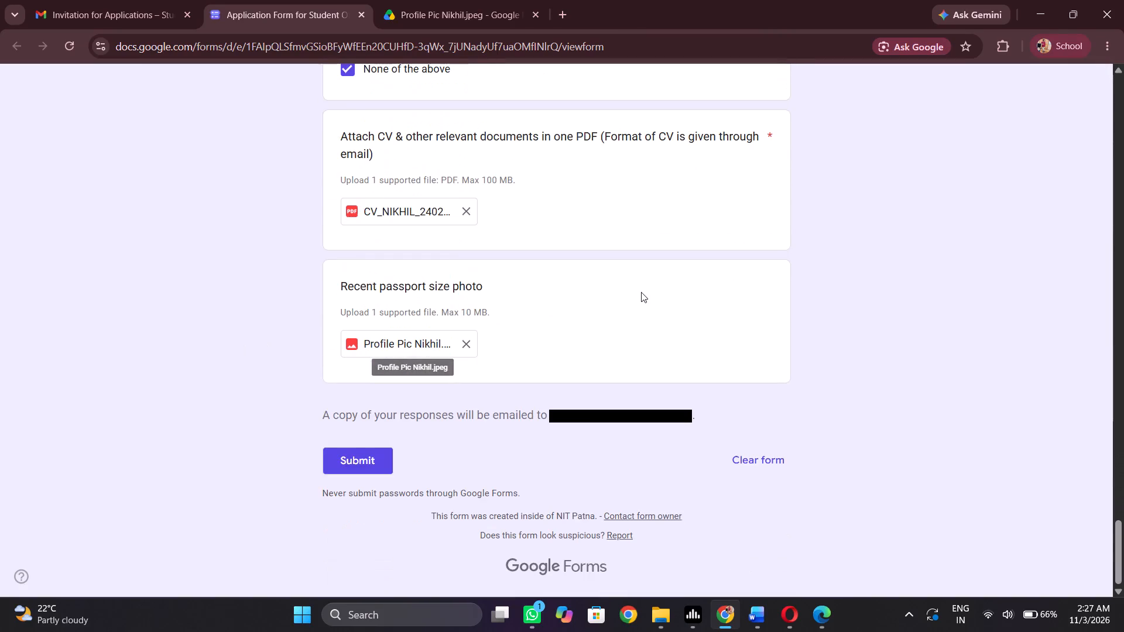
scroll(641, 292, "up", 6)
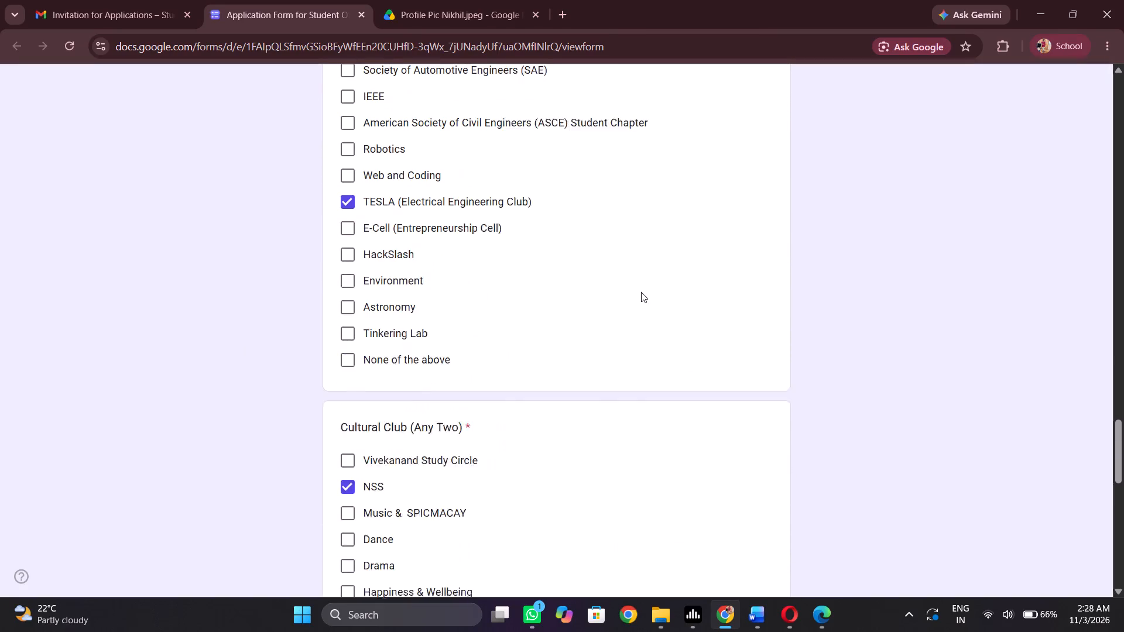
scroll(641, 292, "down", 5)
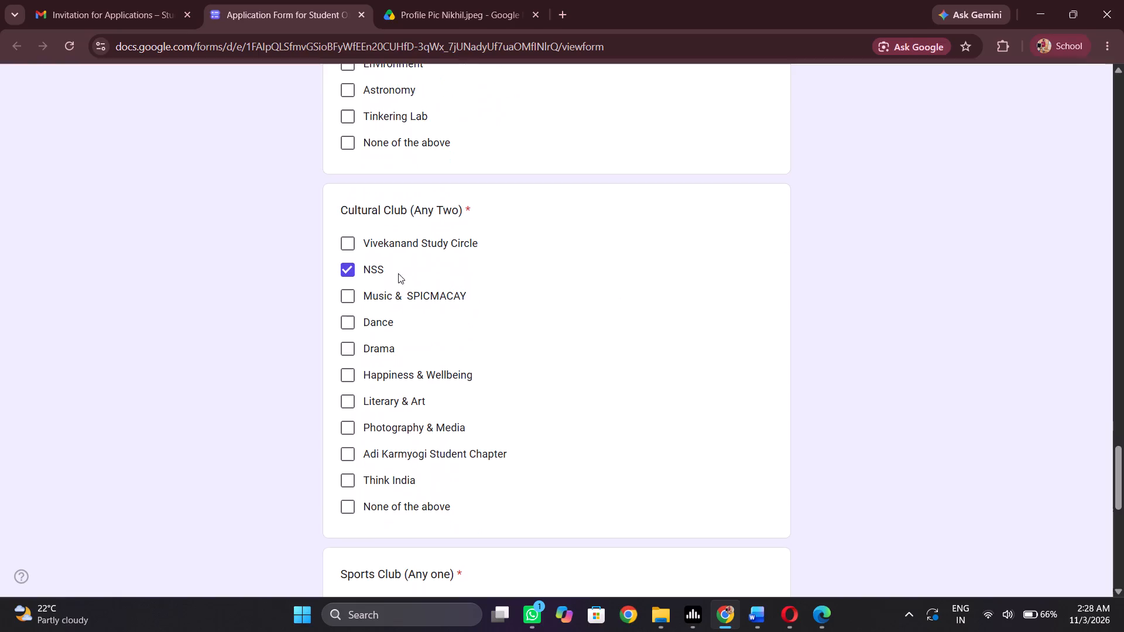
scroll(517, 415, "up", 4)
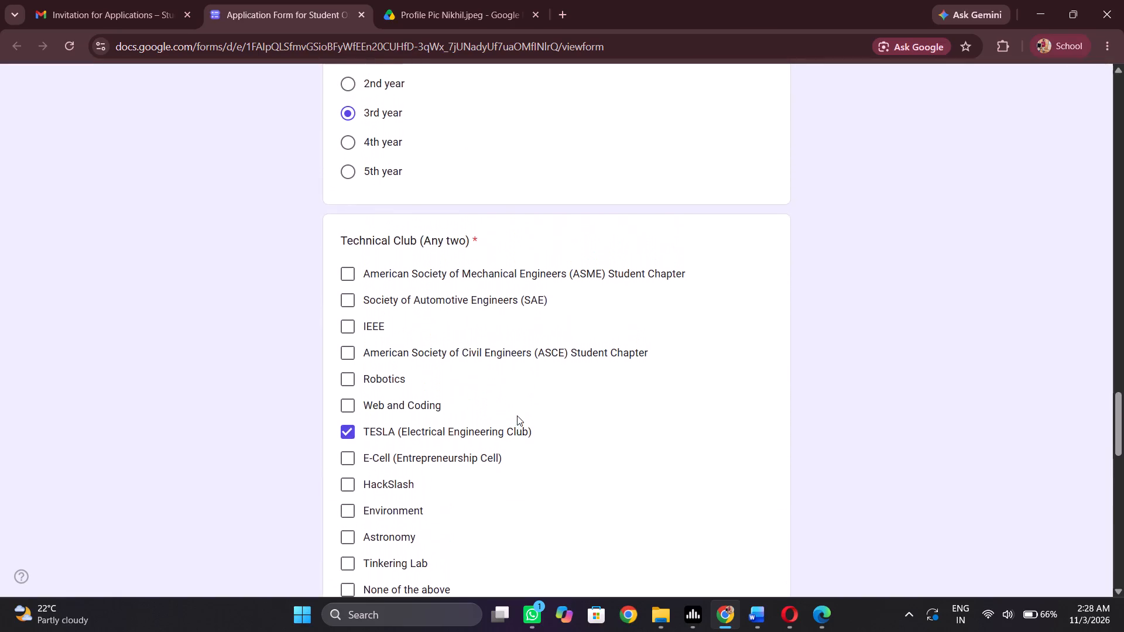
scroll(517, 415, "down", 1)
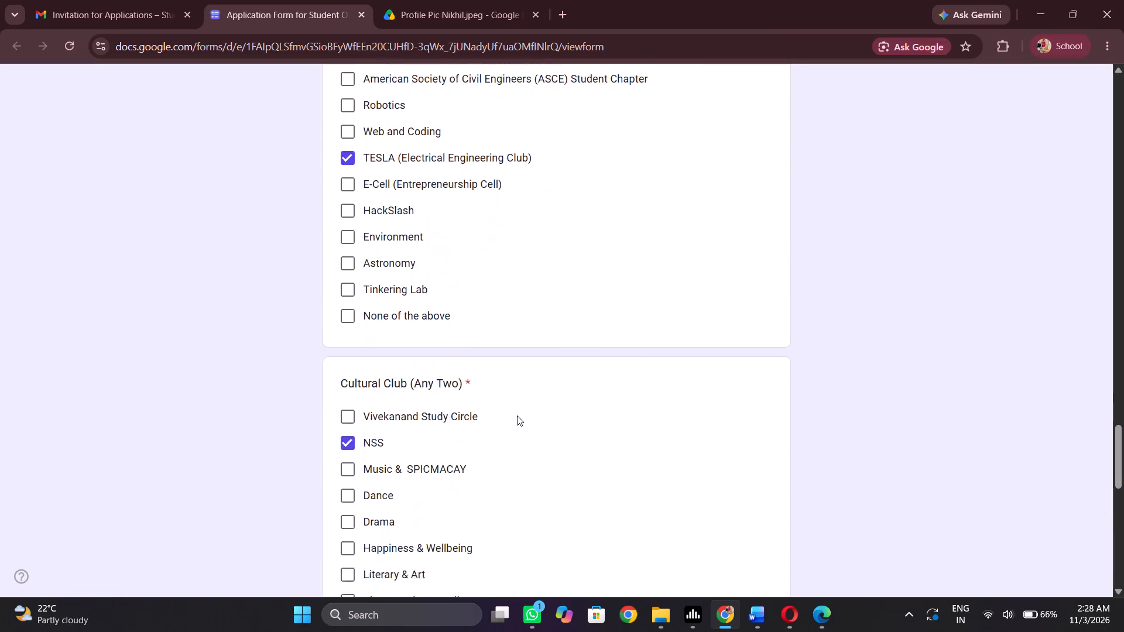
scroll(517, 415, "down", 5)
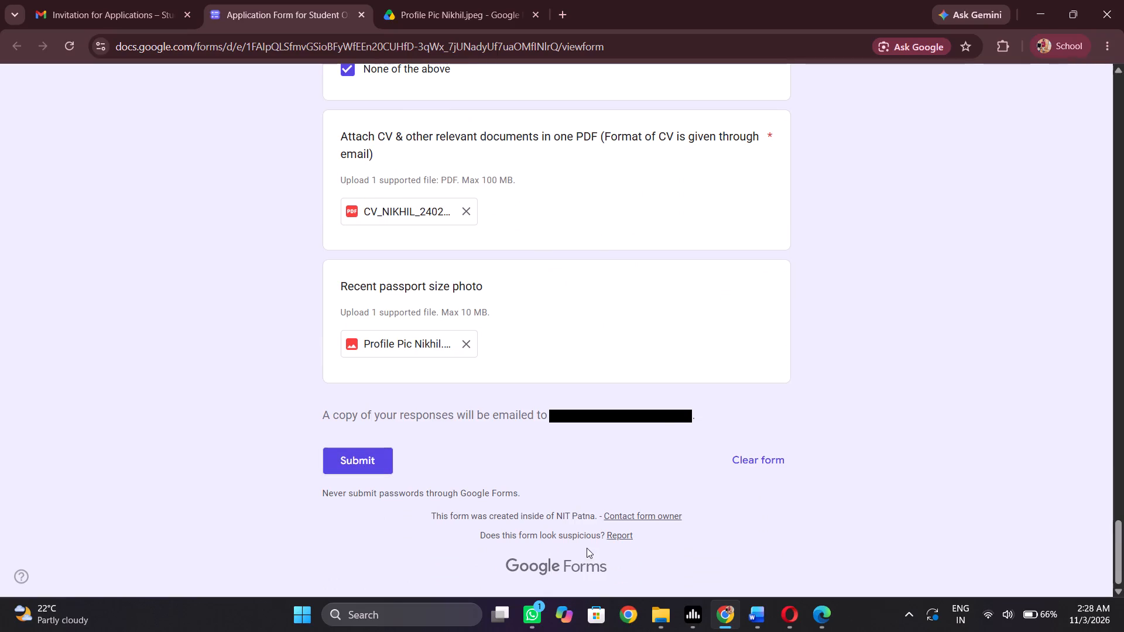
Give the application form a final look from end to start and submit it.
scroll(834, 380, "up", 3)
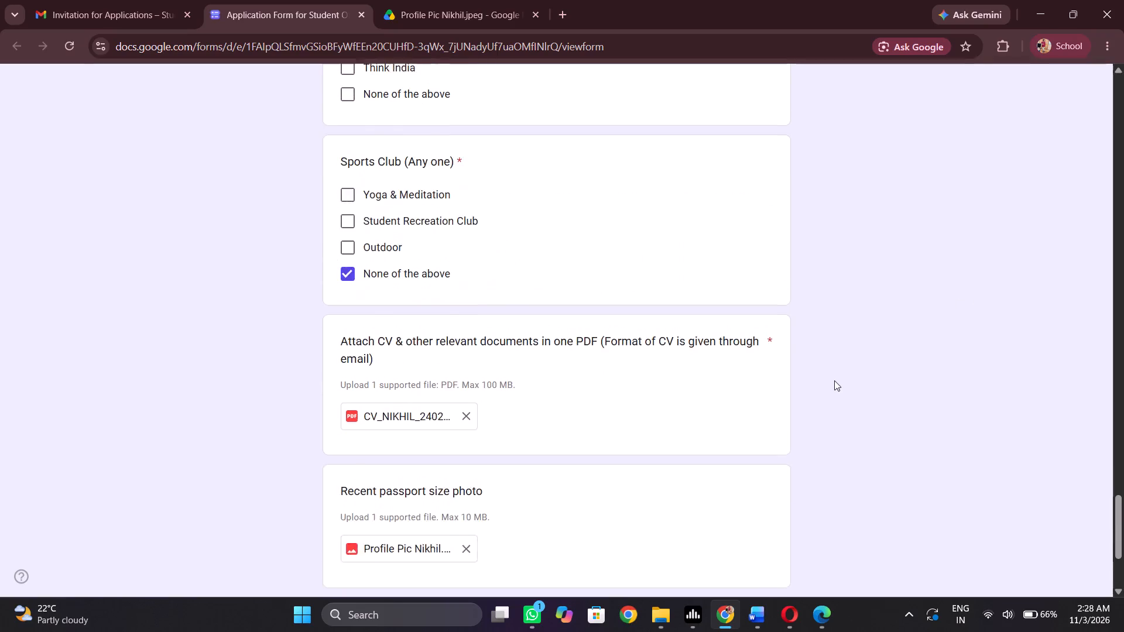
scroll(834, 380, "up", 14)
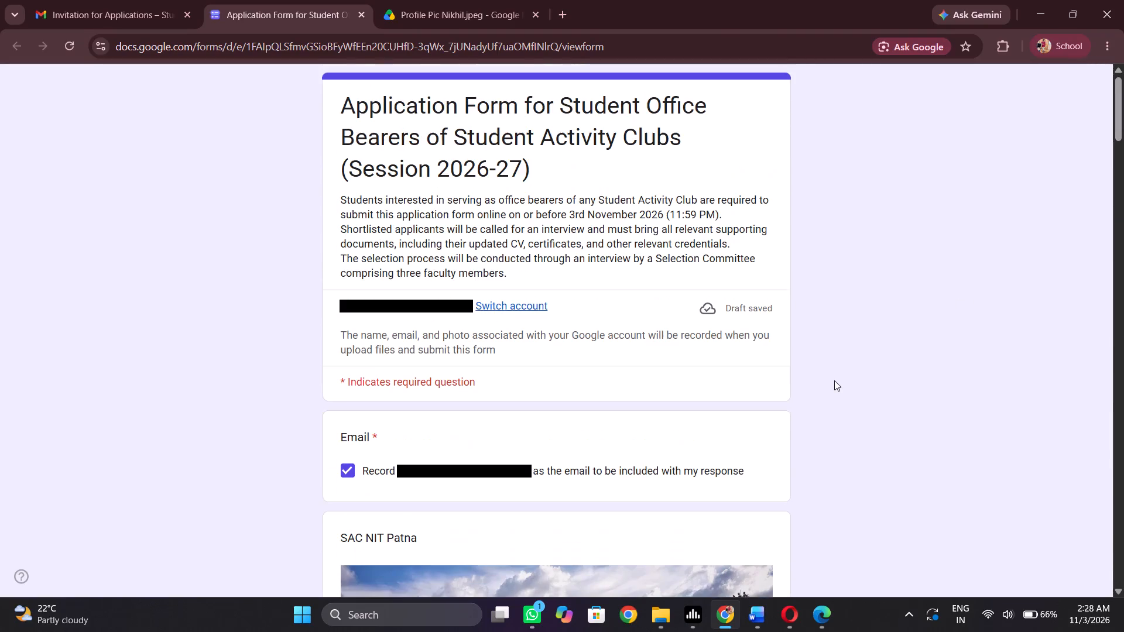
scroll(834, 380, "down", 13)
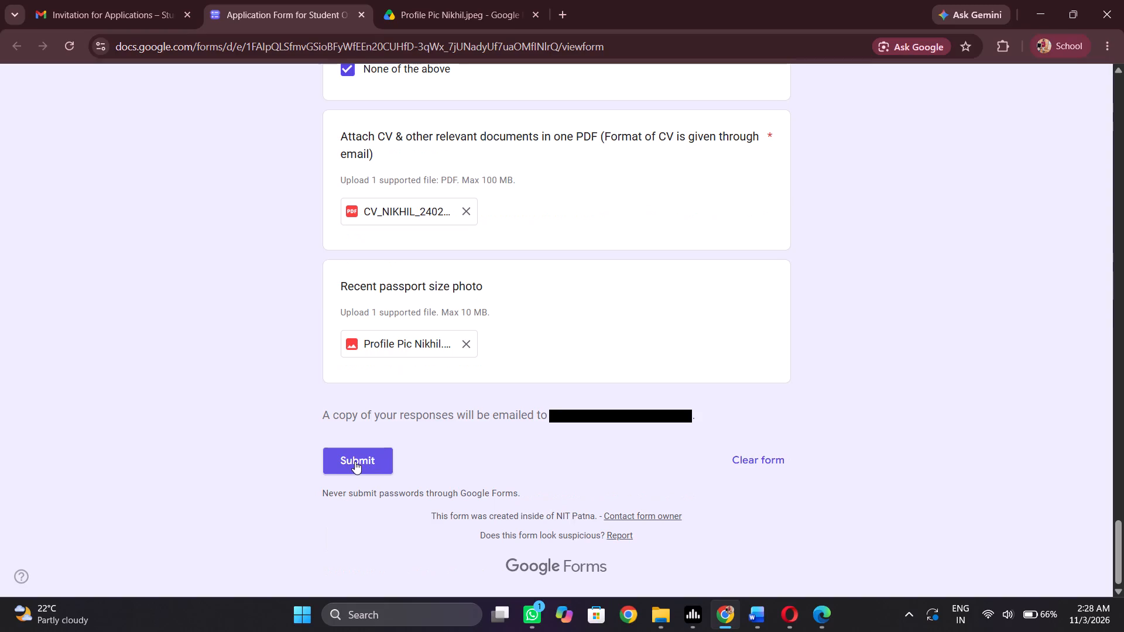
left_click(355, 461)
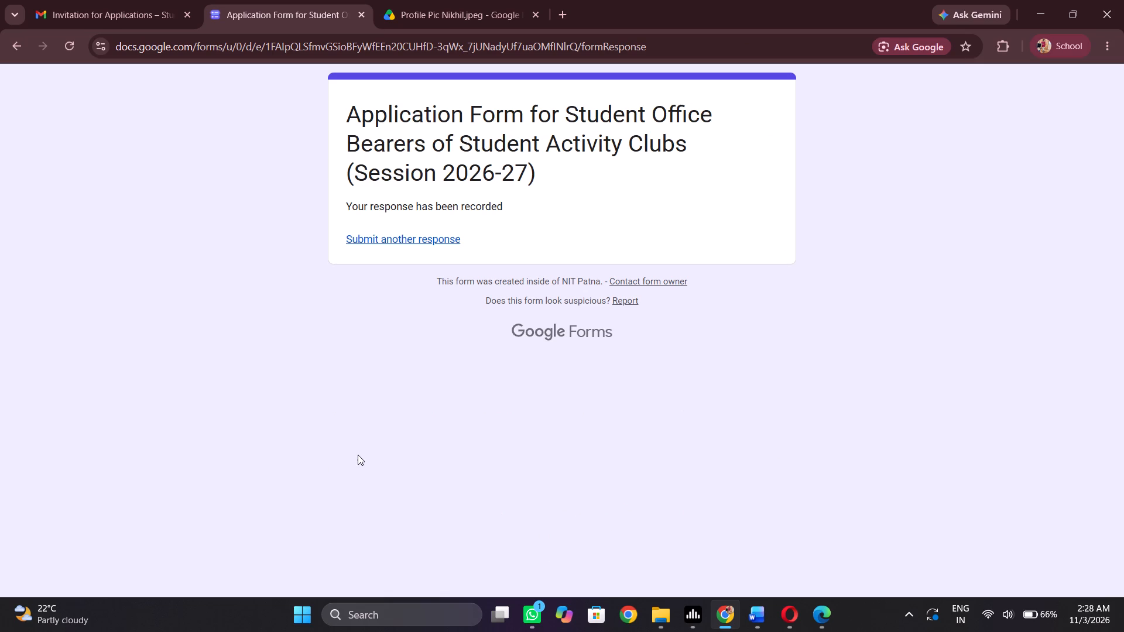
Close the submitted form, the profile photo and the invitation email pages in the browser.
left_click(358, 455, "ctrl")
key("ctrl+w")
left_click(358, 455, "ctrl")
key("ctrl+w")
key("ctrl+w")
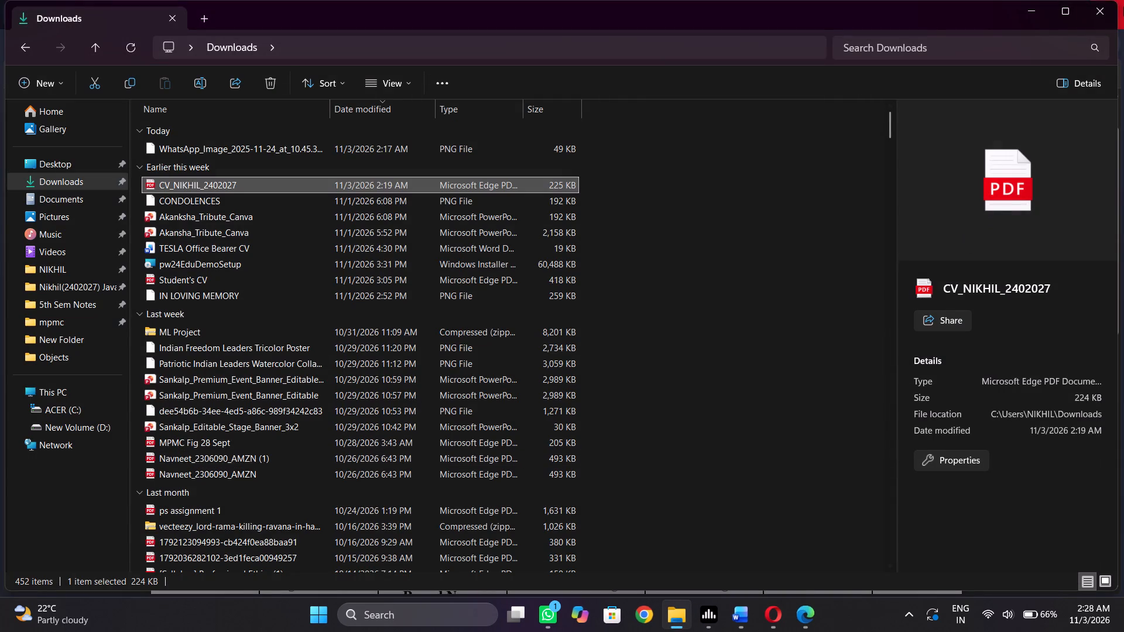
Close the Downloads folder window and the TESLA Office Bearer CV PDF open in Edge.
left_click(1091, 4)
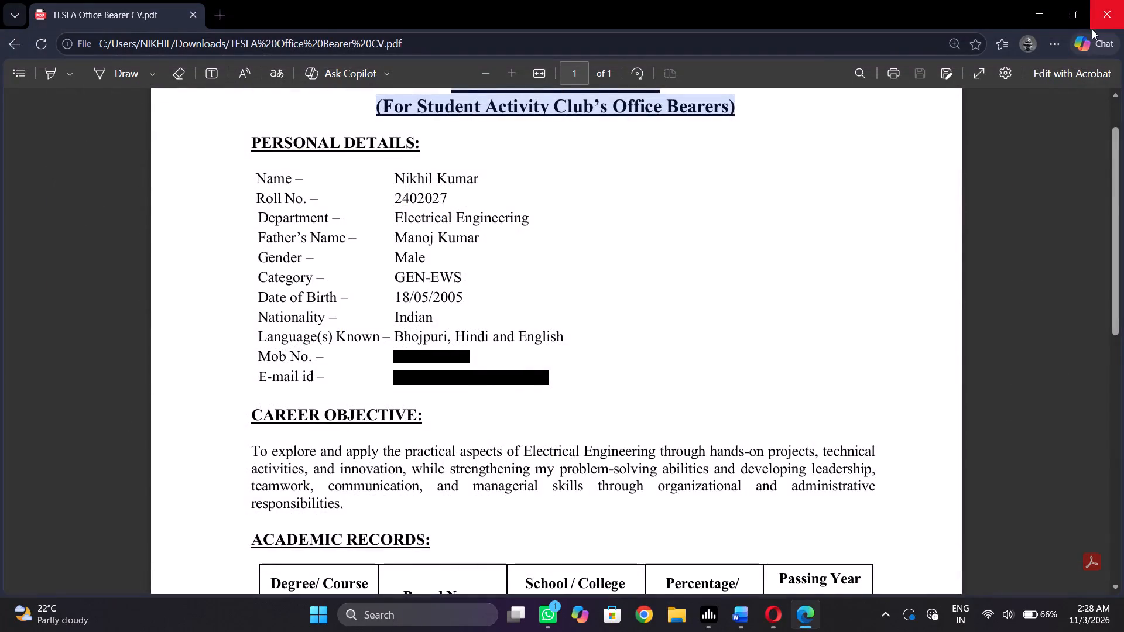
left_click(1102, 20)
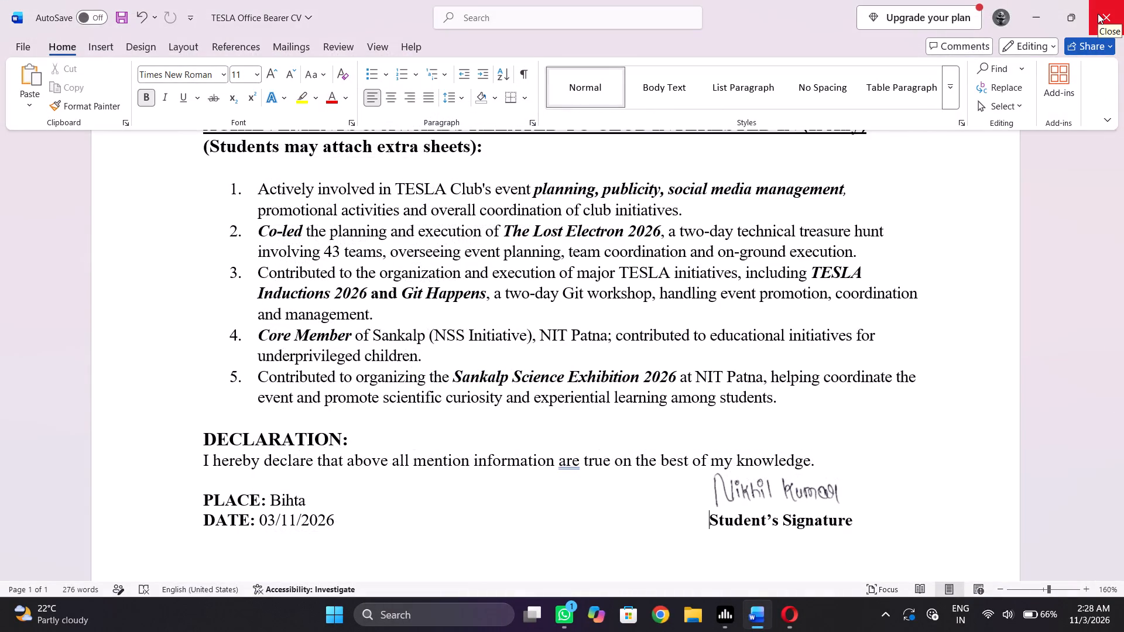